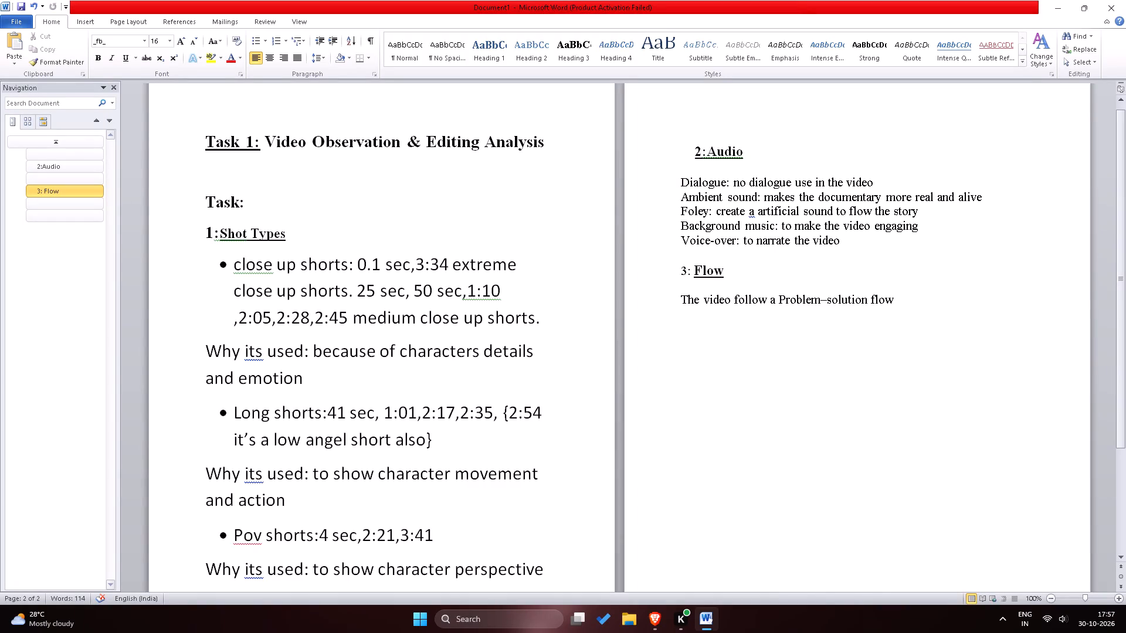
Continue the Flow answer after "Problem–solution flow" with "where the story tells the effect of".
type("wher")
key("BackSpace")
type("re")
key("space")
key("t")
type("he s")
type("to")
type("ry t")
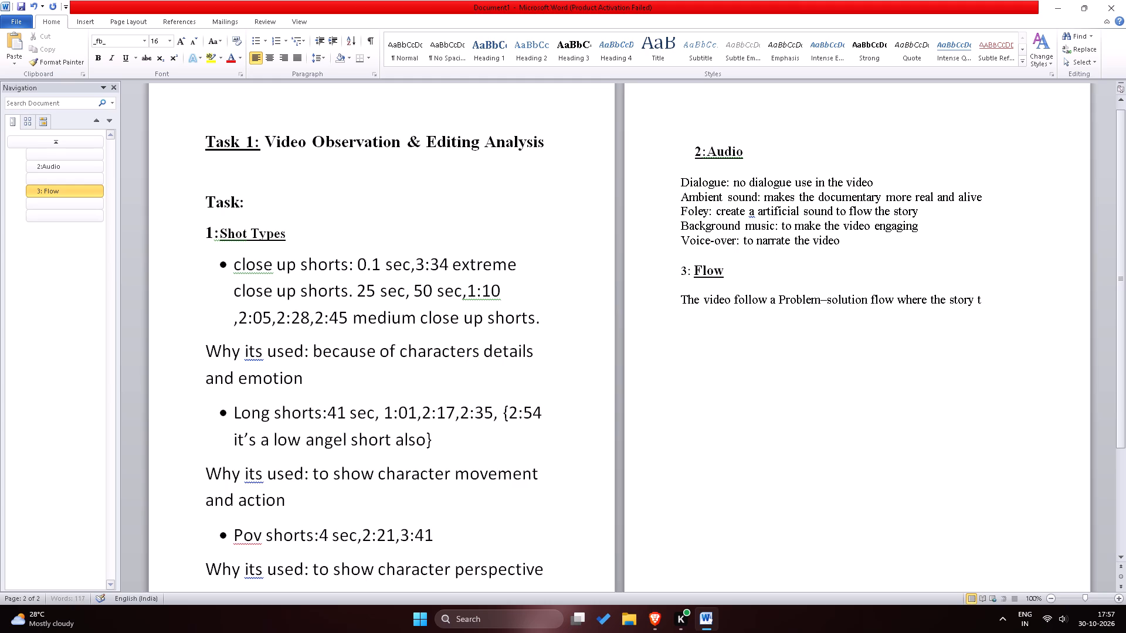
key("r")
key("BackSpace")
type("ells")
key("space")
key("space")
type("th")
key("BackSpace")
key("BackSpace")
key("BackSpace")
type("the")
key("space")
type("effec")
type("t")
key("space")
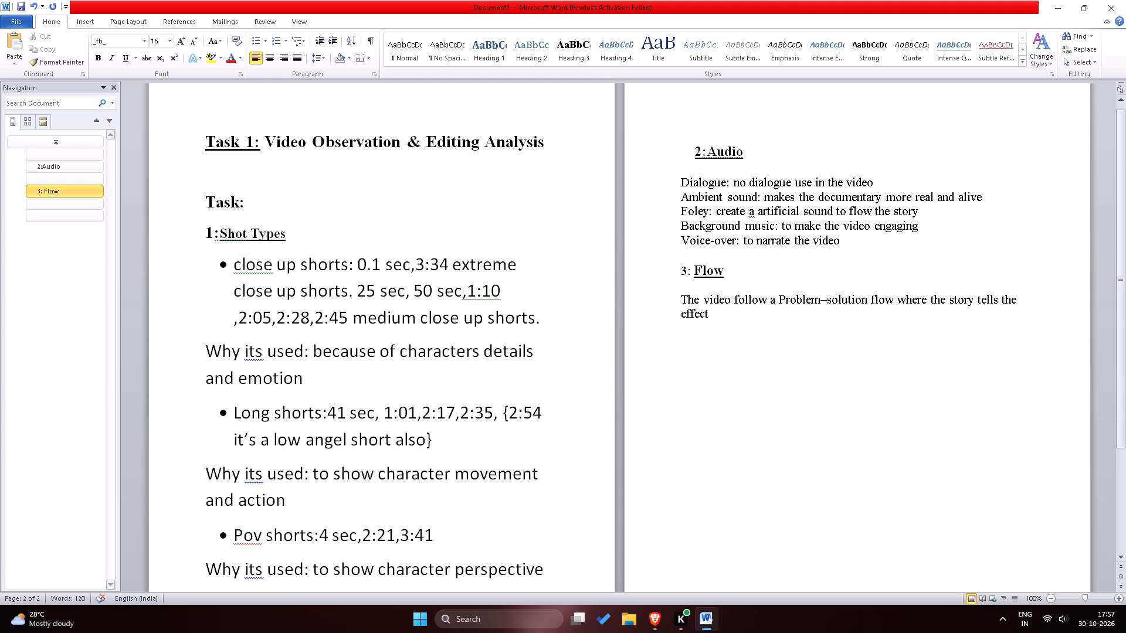
type("of")
key("space")
Extend the Flow answer with "with social media and without social media".
type("with social")
key("space")
type("media anf")
key("BackSpace")
type("d")
key("space")
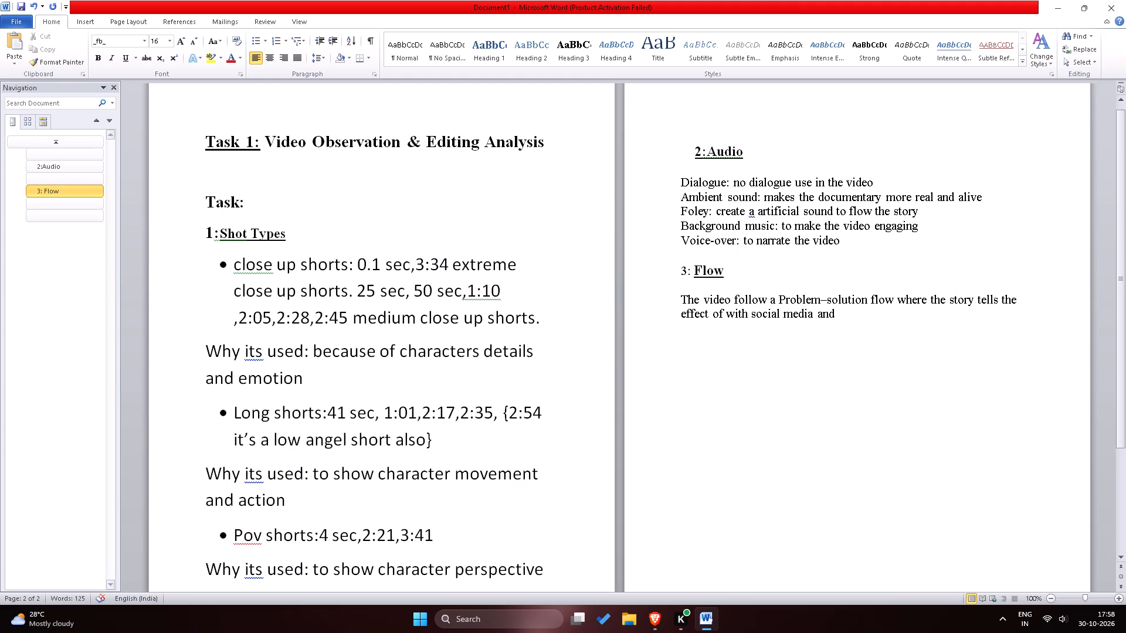
type("without socu")
key("BackSpace")
type("ial mef")
key("BackSpace")
type("diia")
key("BackSpace")
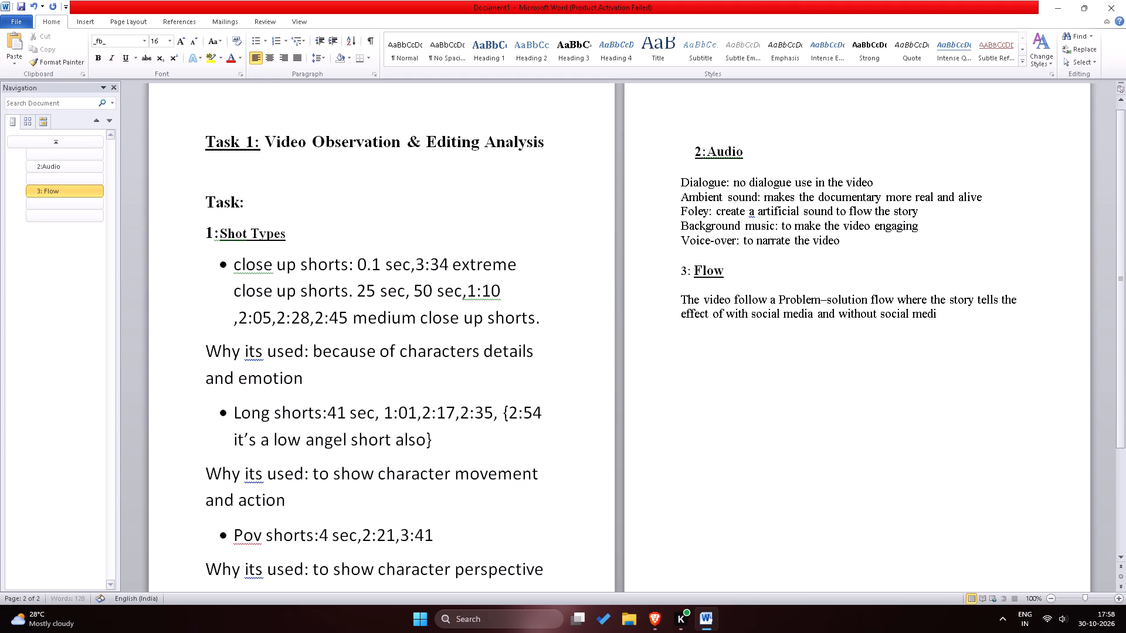
key("BackSpace")
key("a")
key("space")
Complete the Flow answer with "amd how the life moves around you without social media".
key("a")
type("md")
key("space")
type("ho")
type("w the")
key("space")
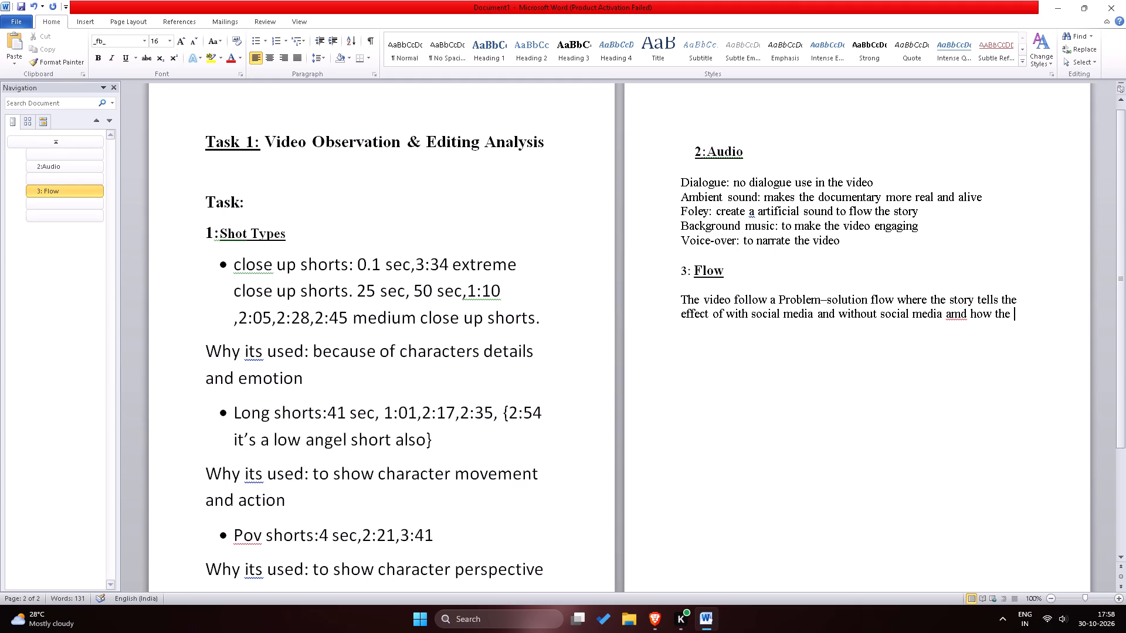
type("life moves ari")
key("BackSpace")
type("ound y")
type("ou without c")
key("BackSpace")
type("sii")
key("BackSpace")
key("BackSpace")
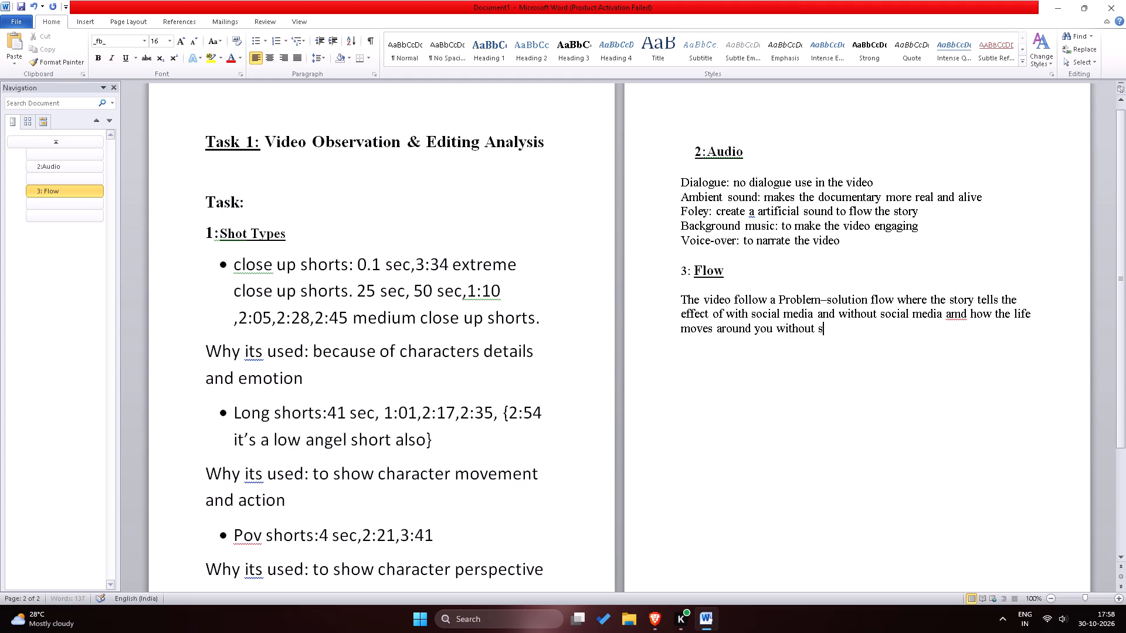
type("ocial mr")
key("BackSpace")
key("e")
type("fu")
key("BackSpace")
key("BackSpace")
type("dua")
key("BackSpace")
key("BackSpace")
type("ia")
Add a "4: Editing" heading below the Flow answer, copying the word "Editing" from the task brief in Brave.
key("Return")
key("alt+Tab")
scroll(409, 394, "down", 6)
left_click(342, 246)
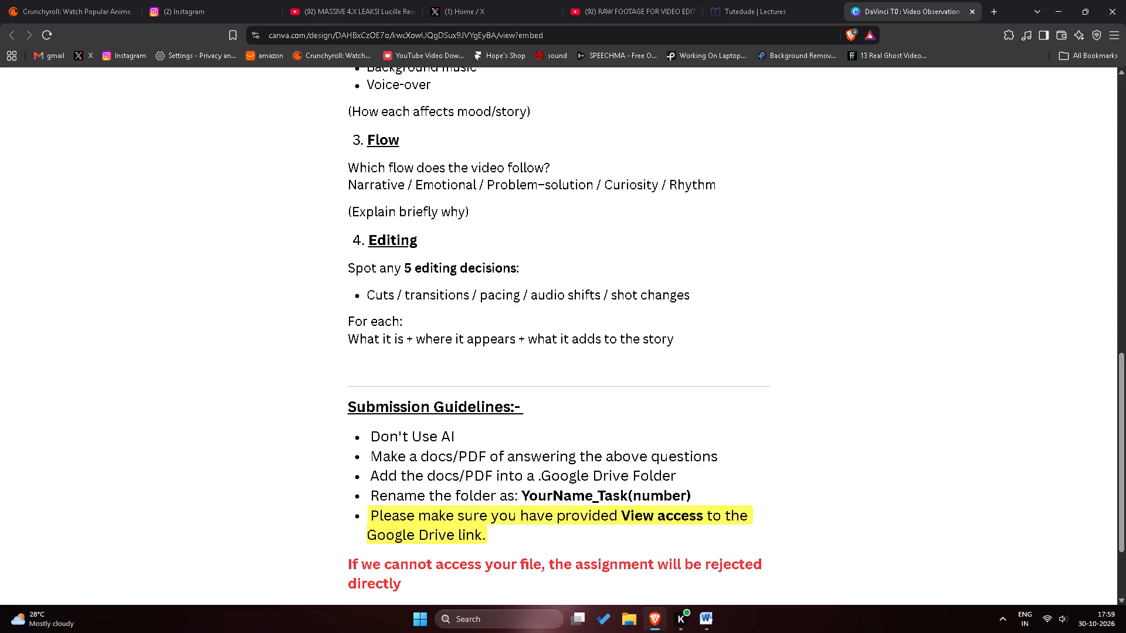
key("alt+Tab")
scroll(758, 324, "up", 1)
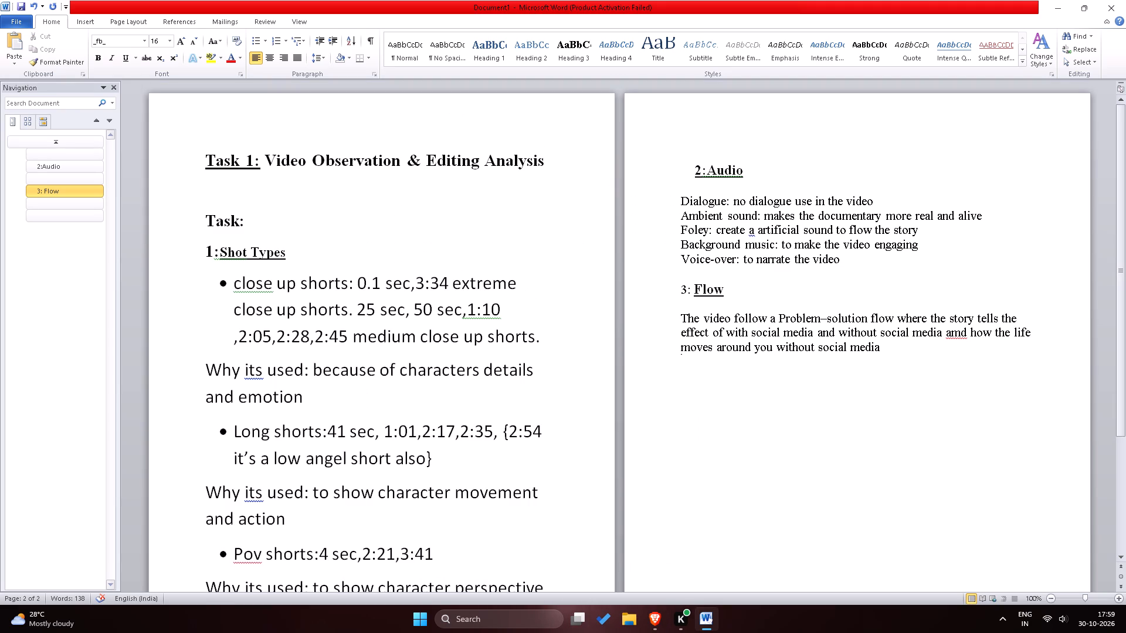
left_click(890, 344)
key("Return")
key("space")
key("BackSpace")
key("Return")
key("4")
key("shift+colon")
key("alt+Tab")
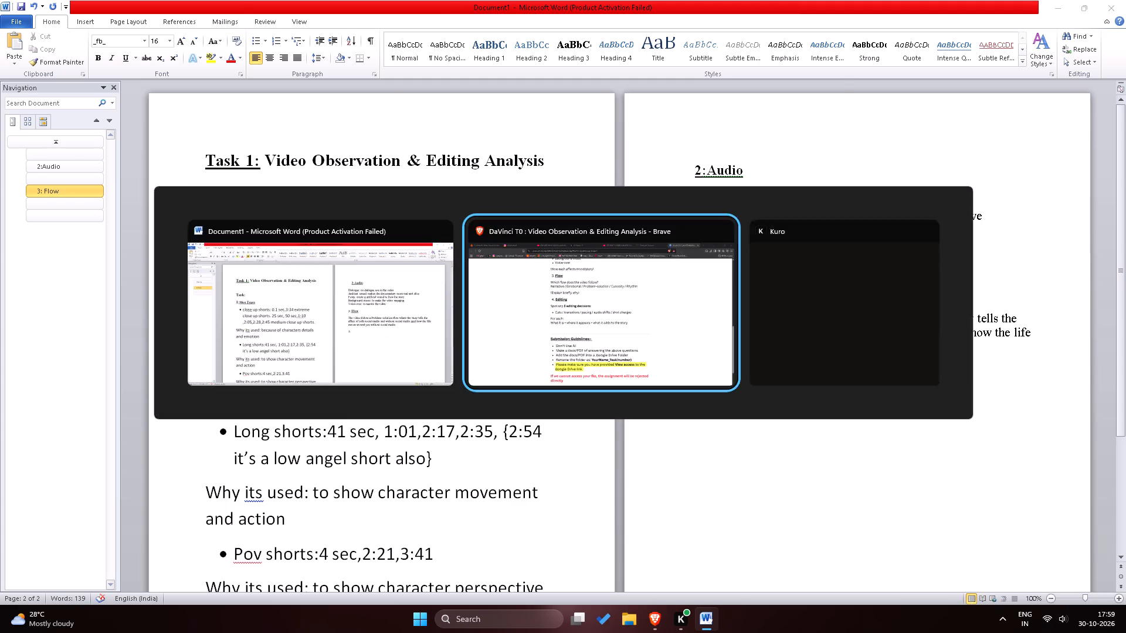
left_click_drag(442, 234, 362, 230)
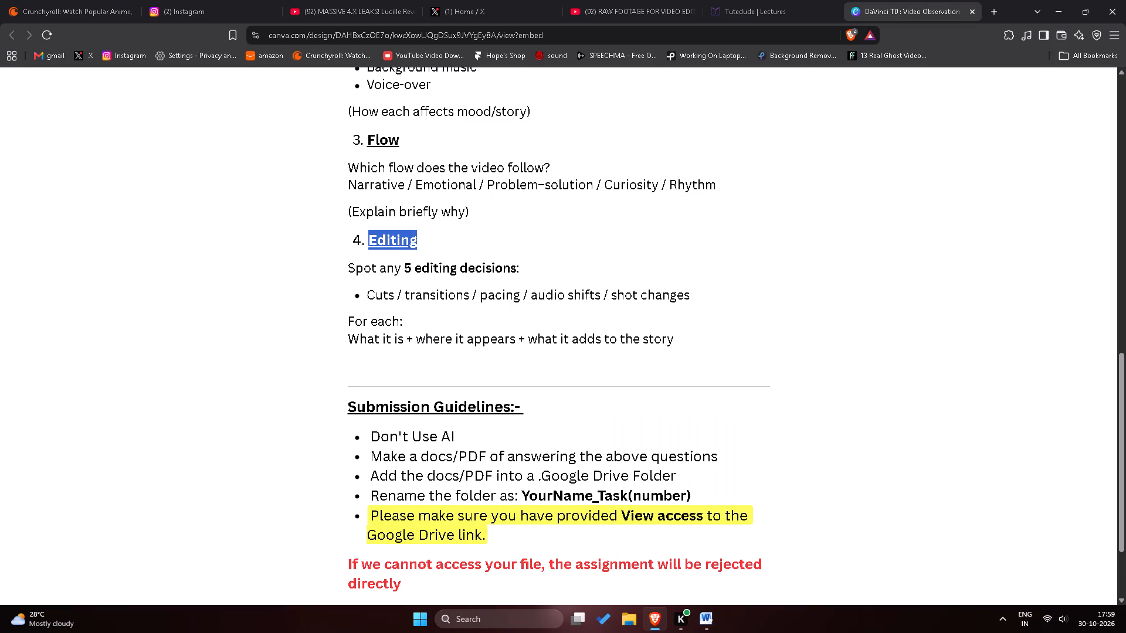
left_click_drag(362, 230, 361, 230)
key("ctrl+c")
key("alt+Tab")
key("ctrl+v")
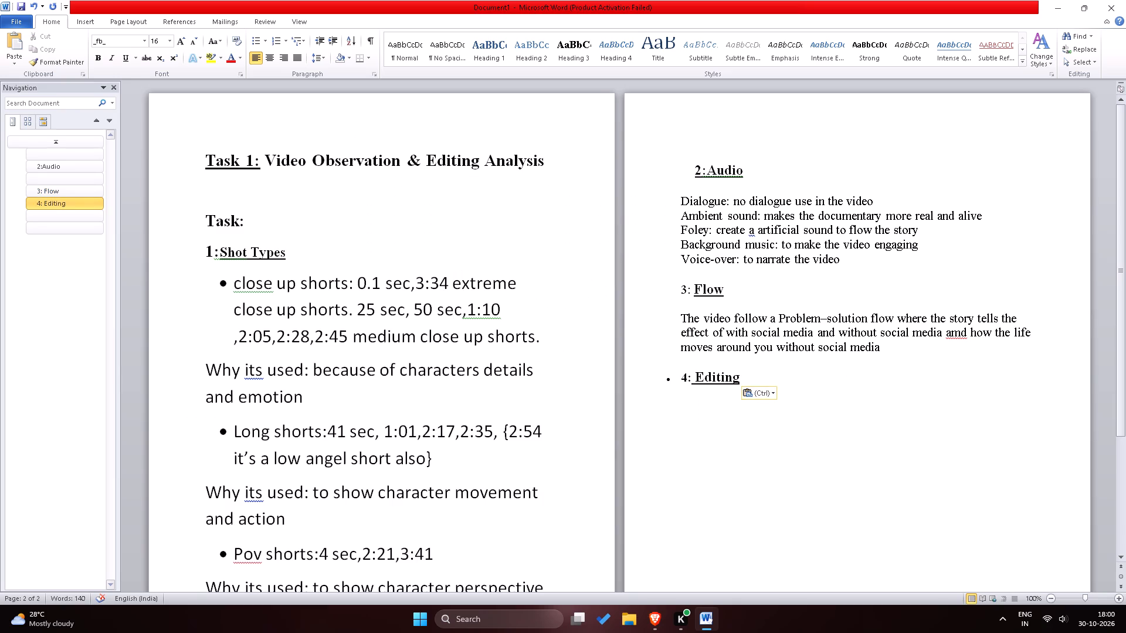
Remove the bullet from the "4: Editing" heading in Word and start blank lines below it.
left_click(669, 377)
key("BackSpace")
left_click(752, 383)
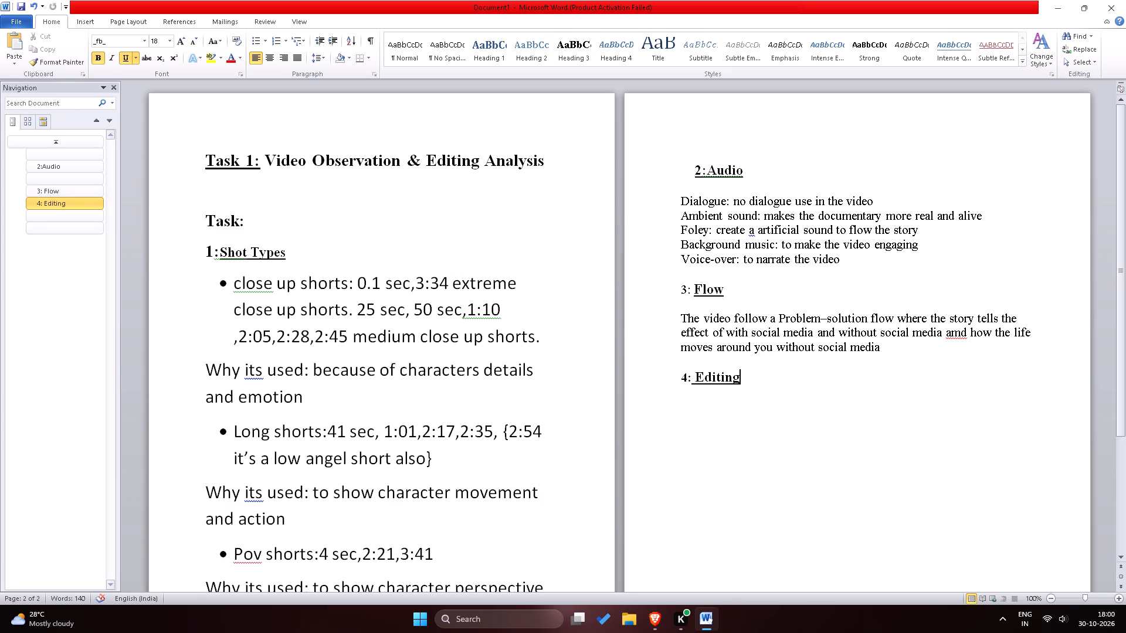
key("Return")
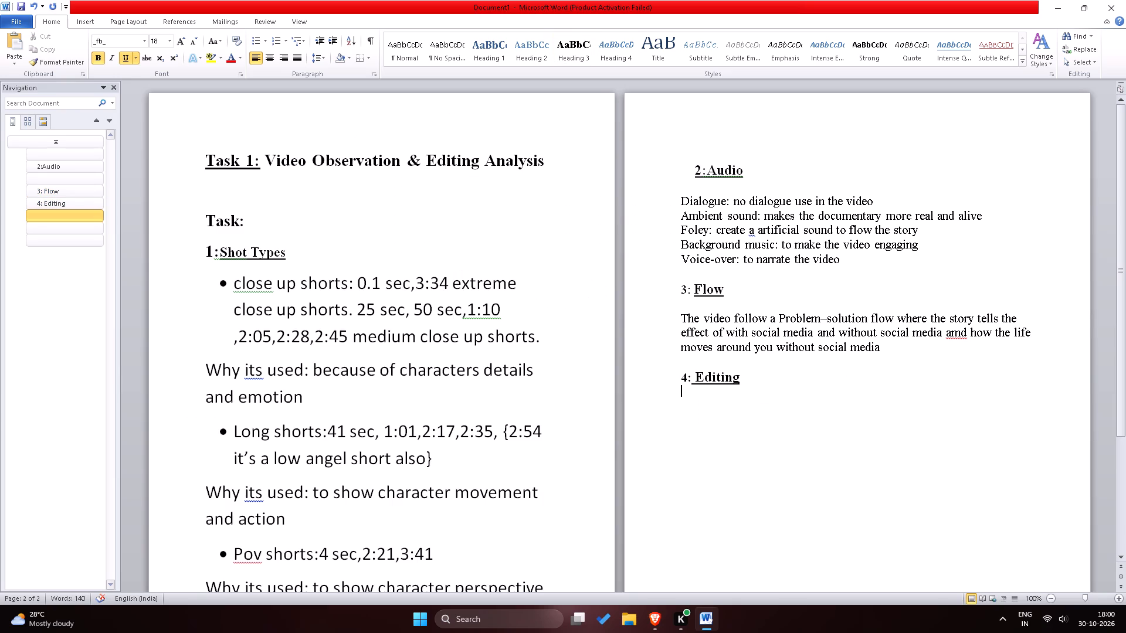
key("Return")
Switch to the task brief in Brave and review what its Editing section asks for.
key("alt+Tab")
scroll(526, 452, "down", 3)
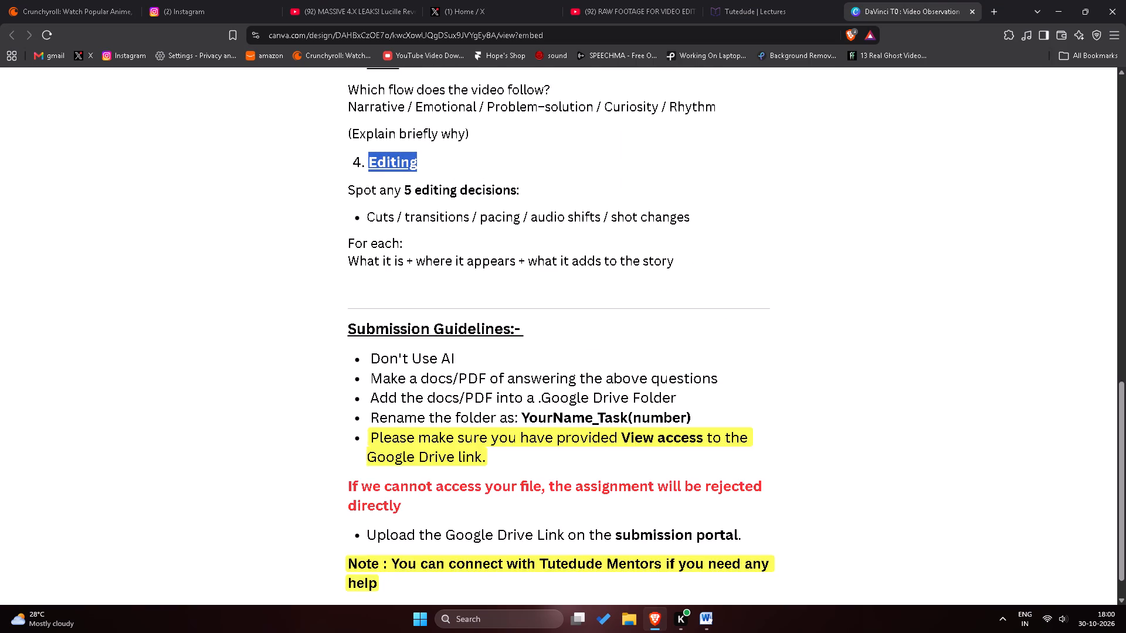
scroll(419, 297, "up", 2)
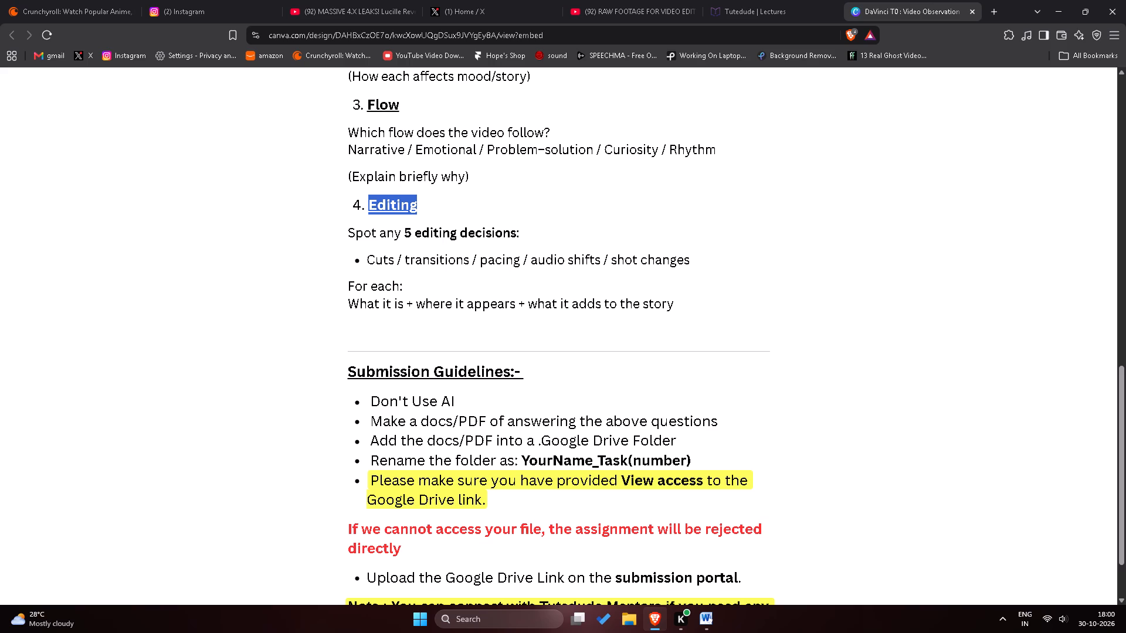
scroll(540, 342, "up", 4)
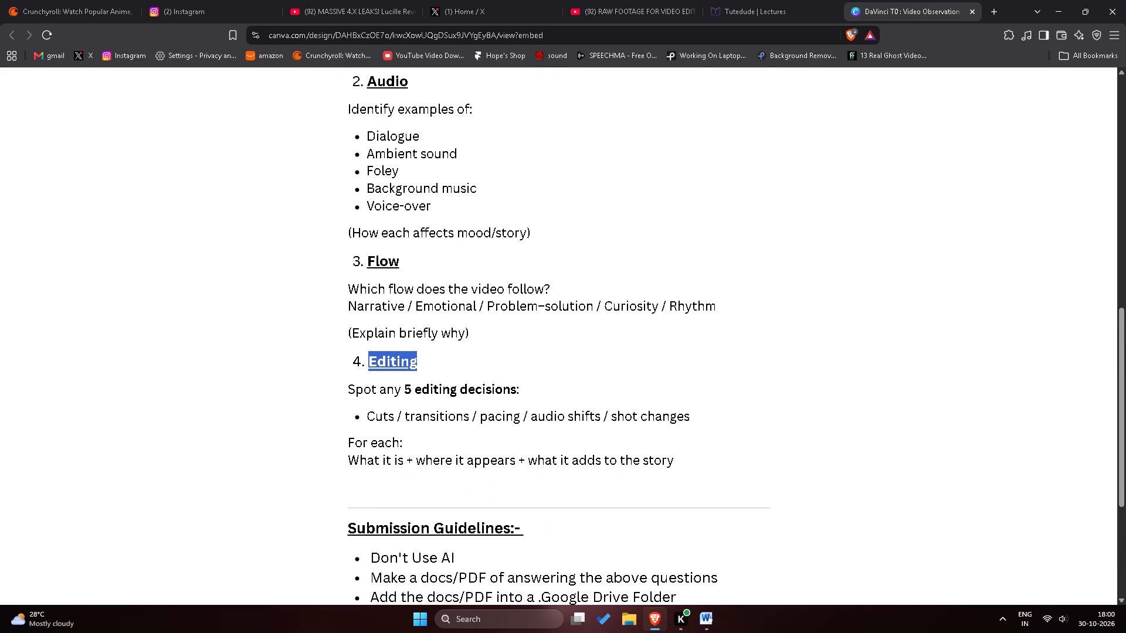
scroll(544, 368, "up", 20)
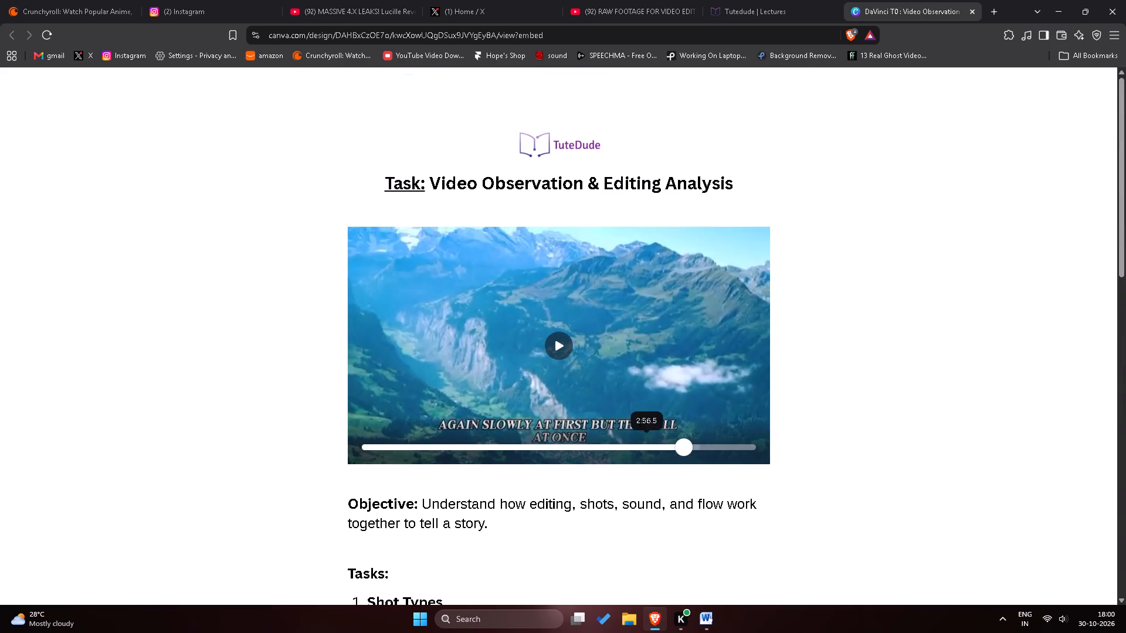
scroll(683, 447, "down", 7)
scroll(687, 435, "up", 8)
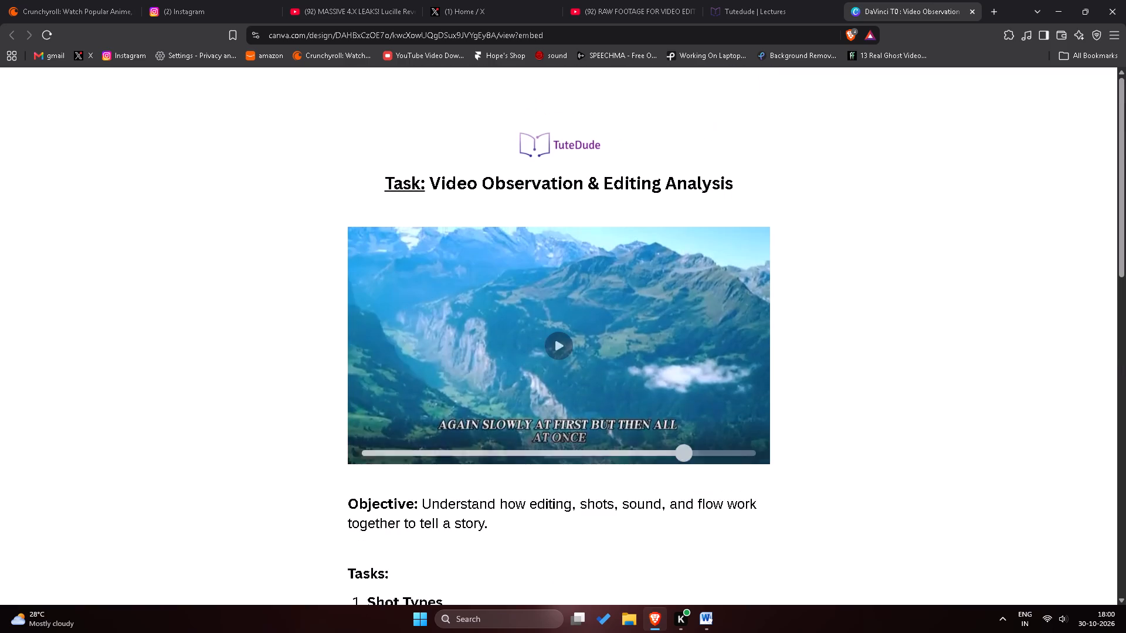
Try to rewind the brief's embedded video to the beginning and replay it.
left_click_drag(686, 441, 348, 426)
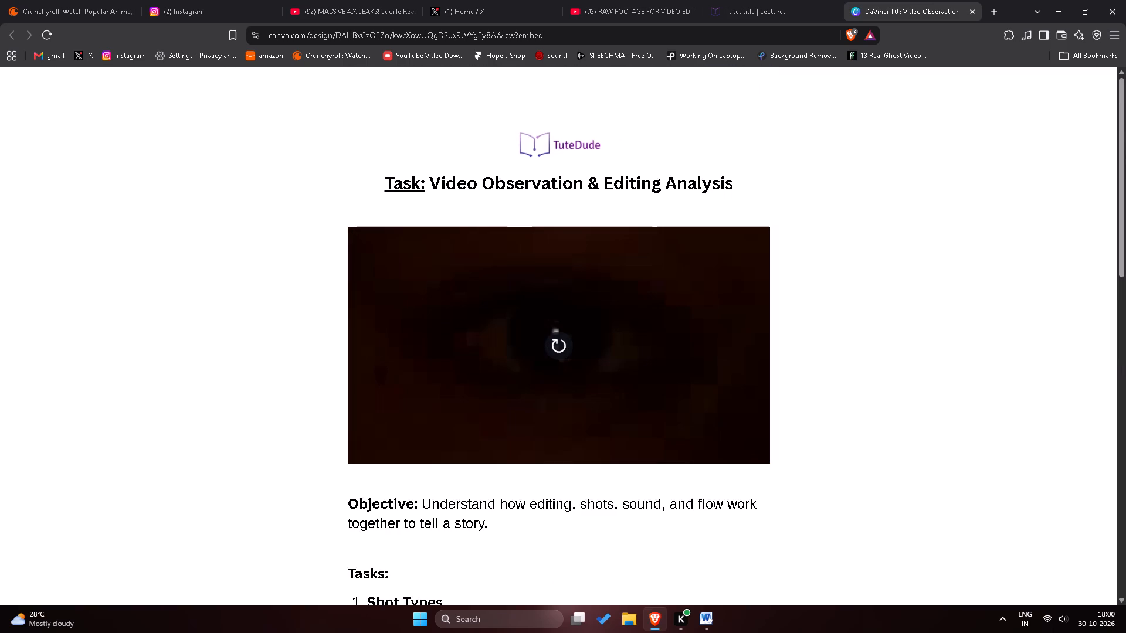
left_click_drag(348, 426, 409, 429)
left_click(557, 350)
double_click(563, 343)
left_click(562, 343)
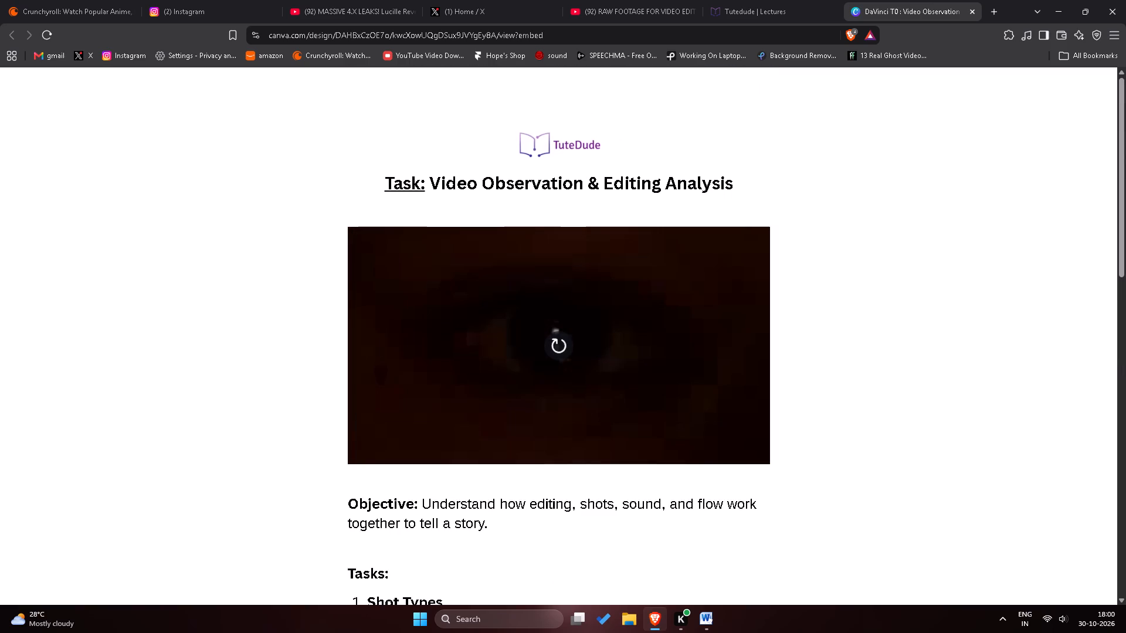
triple_click(562, 344)
triple_click(562, 345)
left_click(562, 345)
left_click(429, 440)
left_click(493, 454)
Close the task brief and reopen it from Assignment 1, Video Observation & Editing Analysis, on the Tutedude lectures page.
left_click(809, 0)
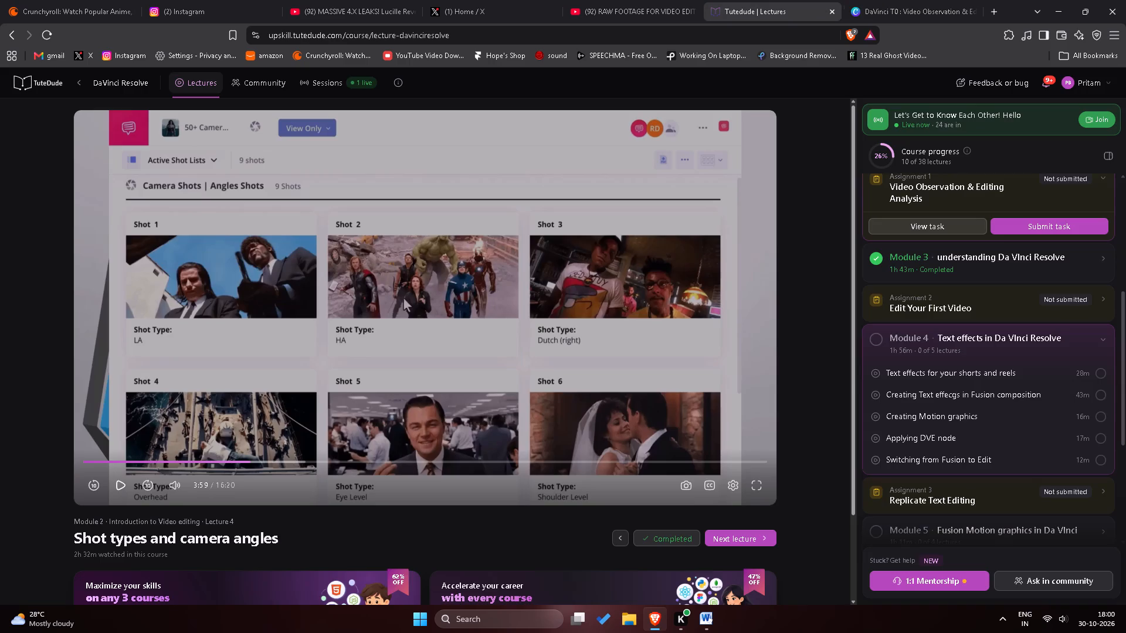
left_click(968, 12)
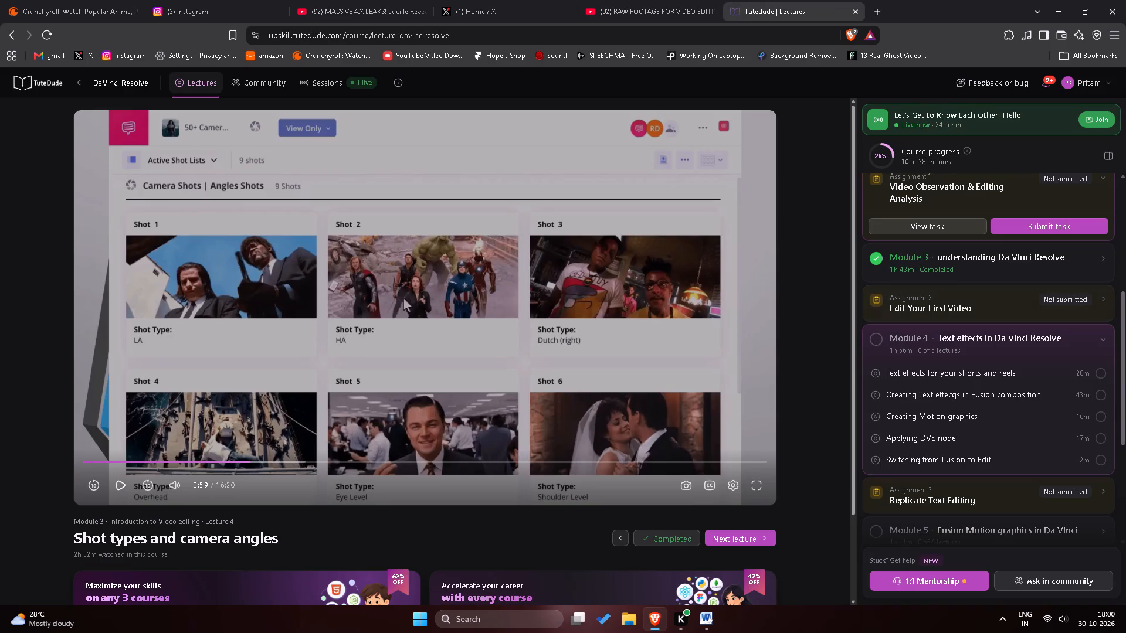
left_click(950, 229)
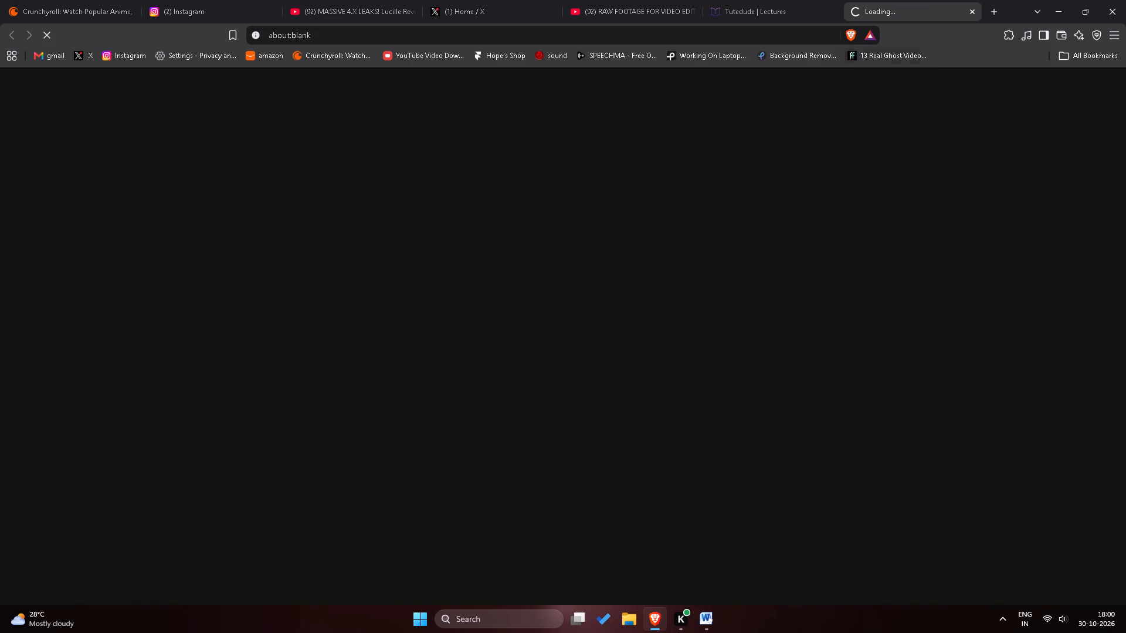
scroll(588, 327, "down", 7)
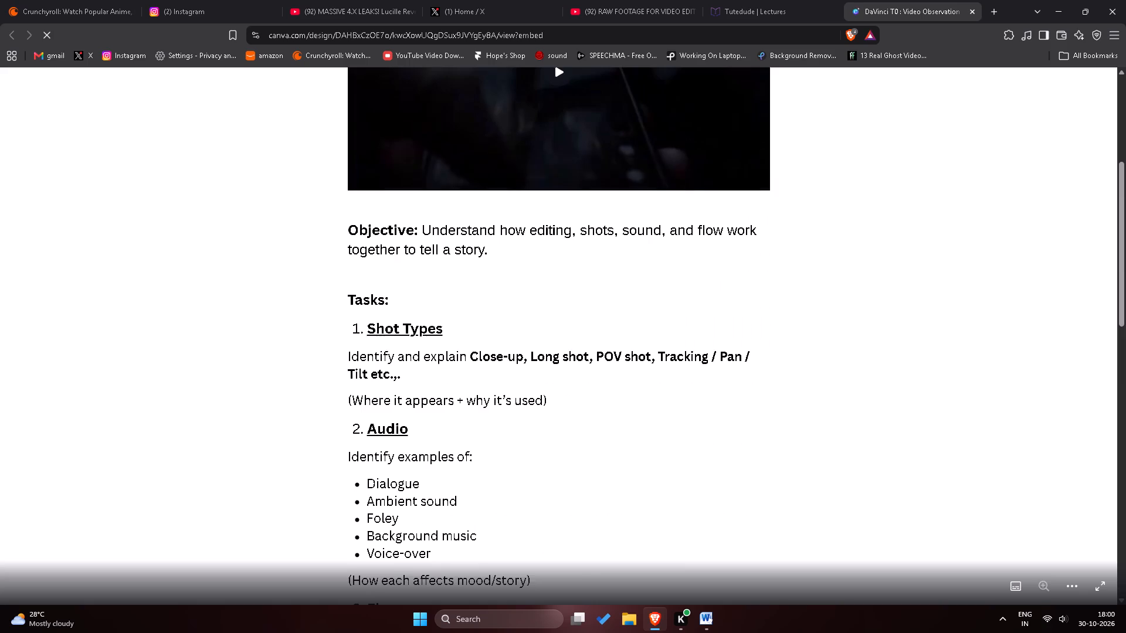
scroll(545, 331, "down", 5)
scroll(442, 397, "down", 5)
scroll(435, 402, "up", 14)
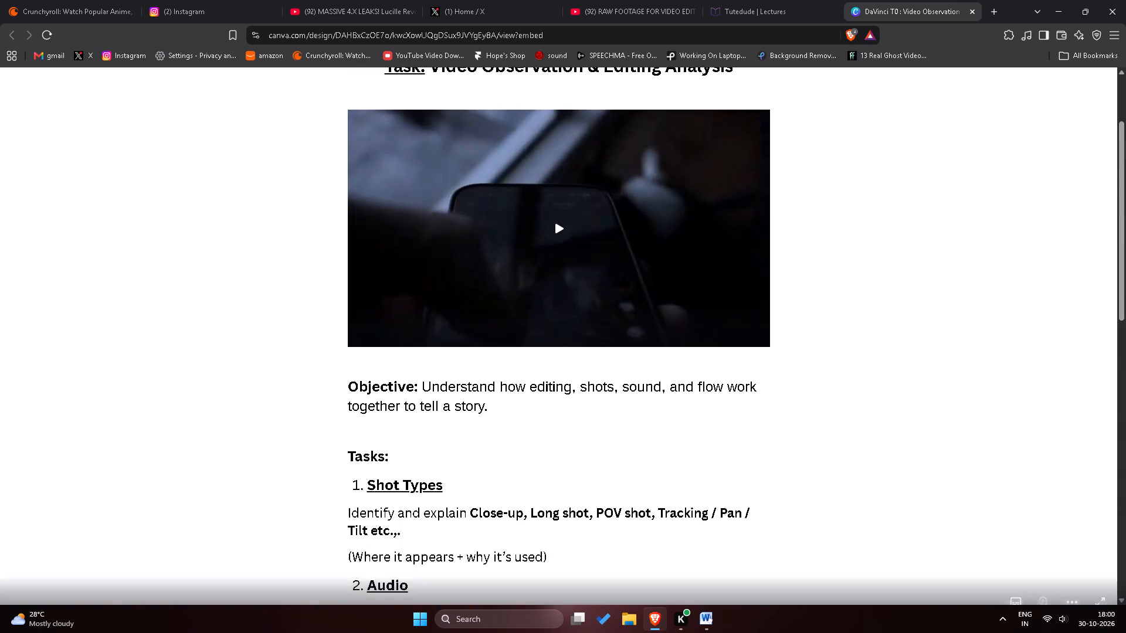
Play a moment of the reloaded brief's video, pause it, and reread the Editing section's requirements.
left_click(562, 227)
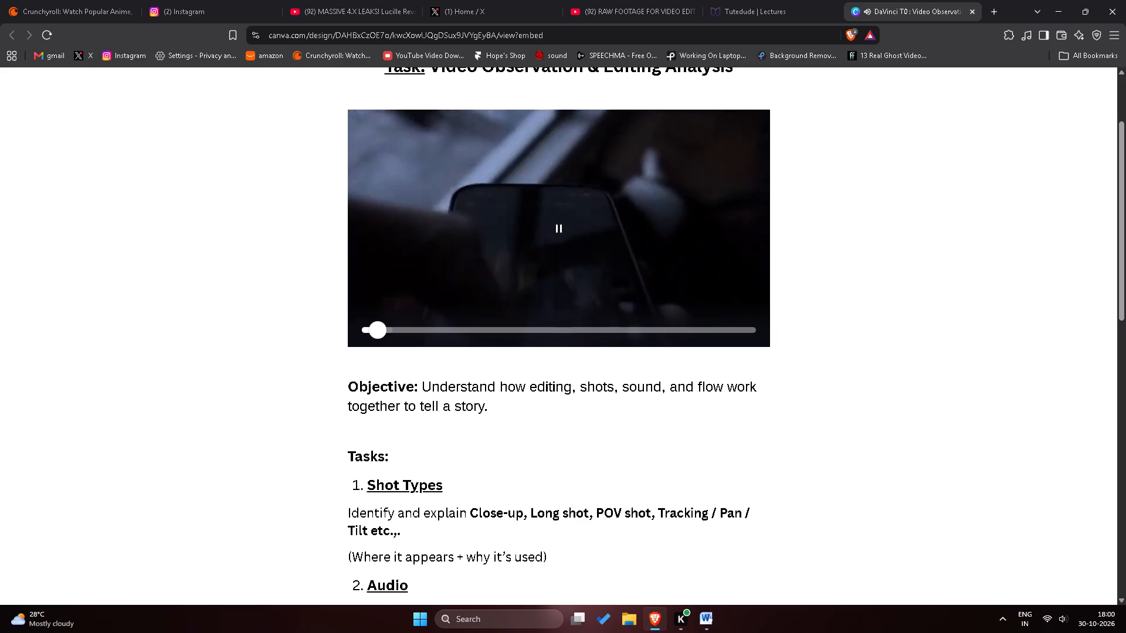
left_click(604, 222)
scroll(598, 239, "down", 8)
scroll(582, 390, "down", 6)
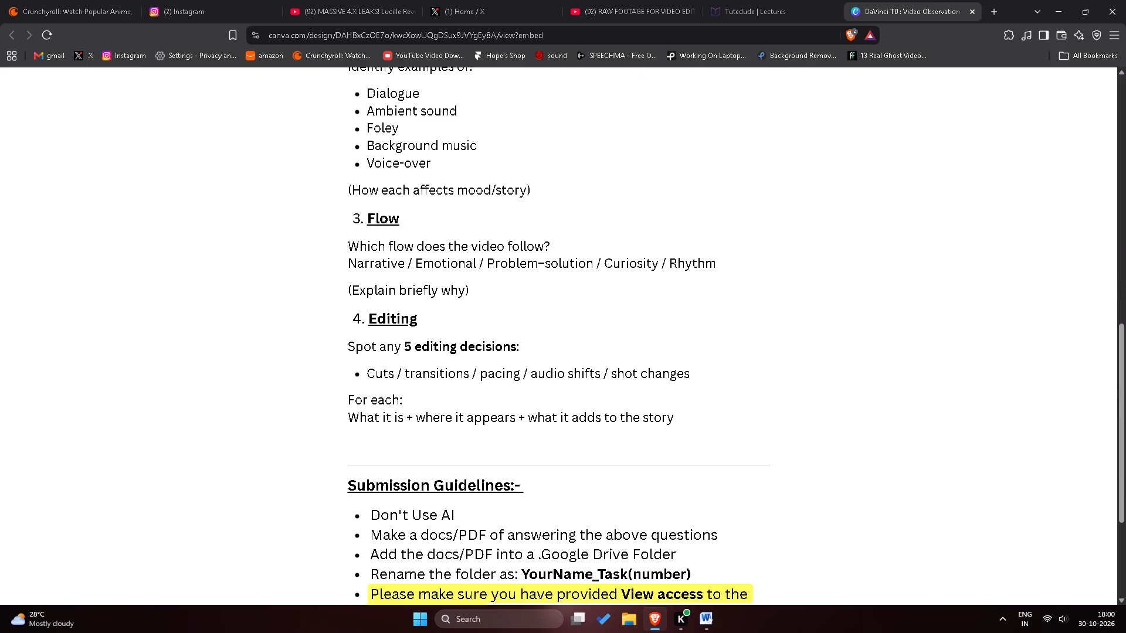
Open YouTube in a new browser tab and search for "pacing video editing".
left_click(337, 0)
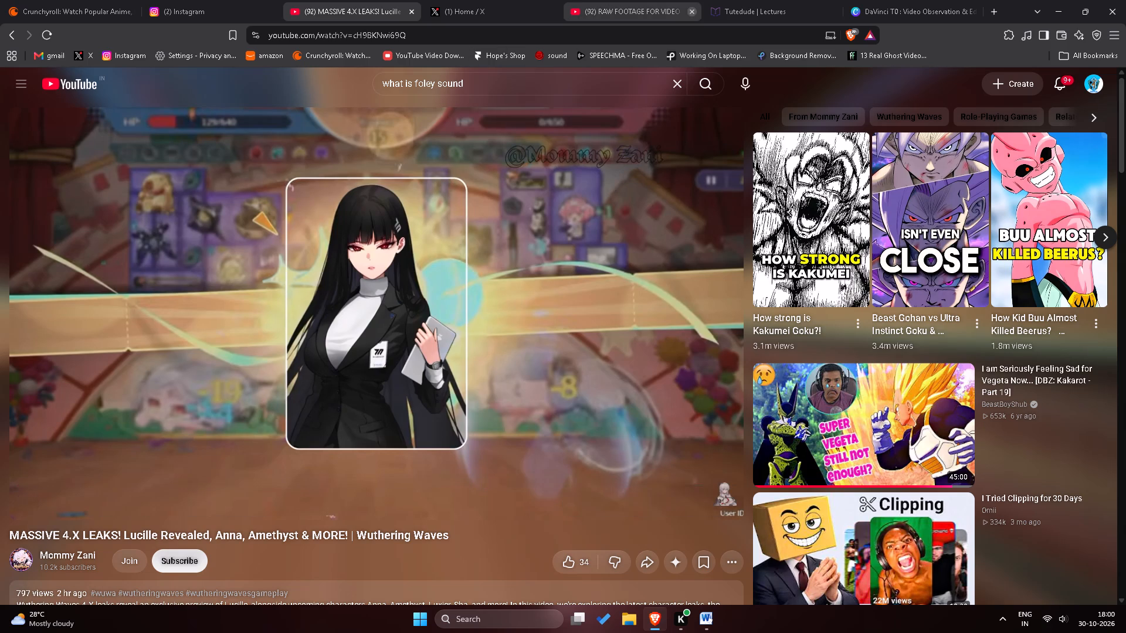
left_click(672, 0)
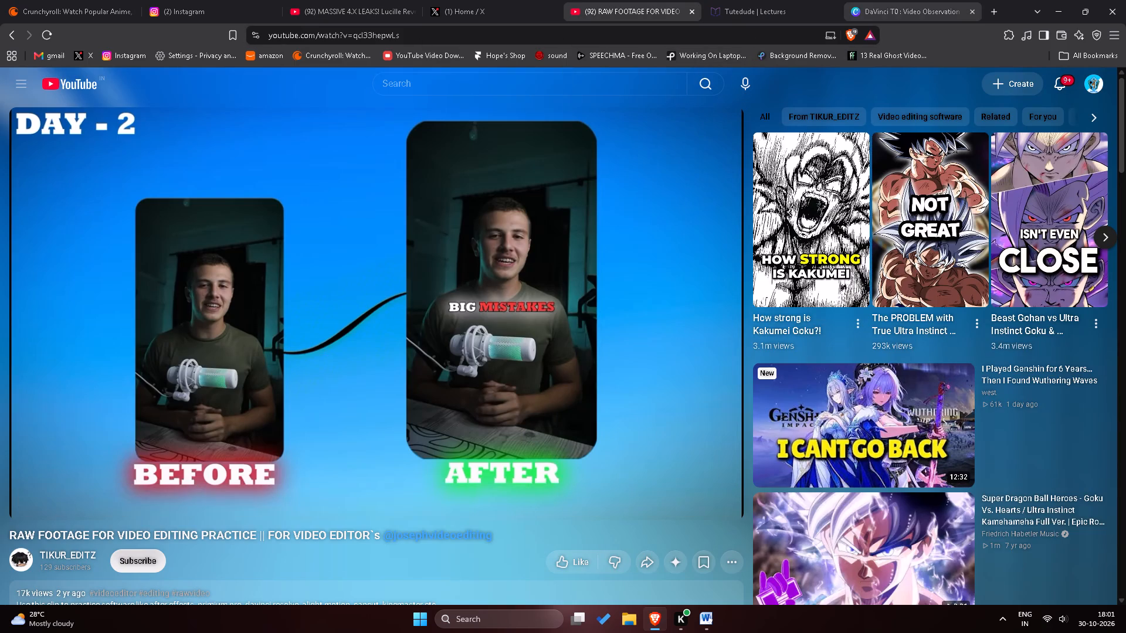
left_click(992, 13)
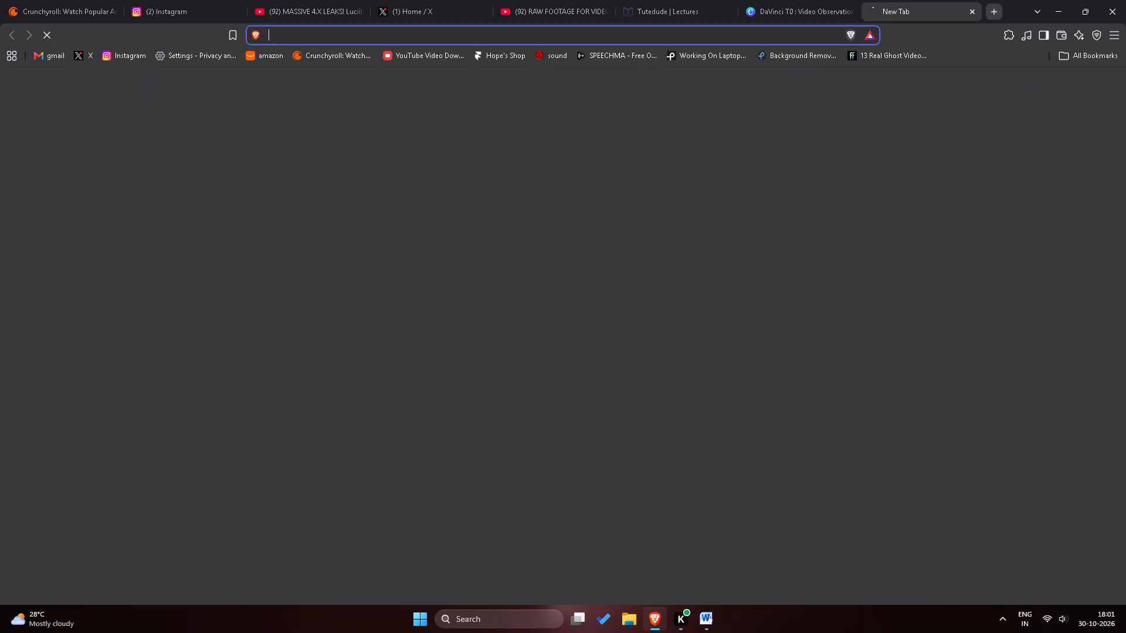
key("y")
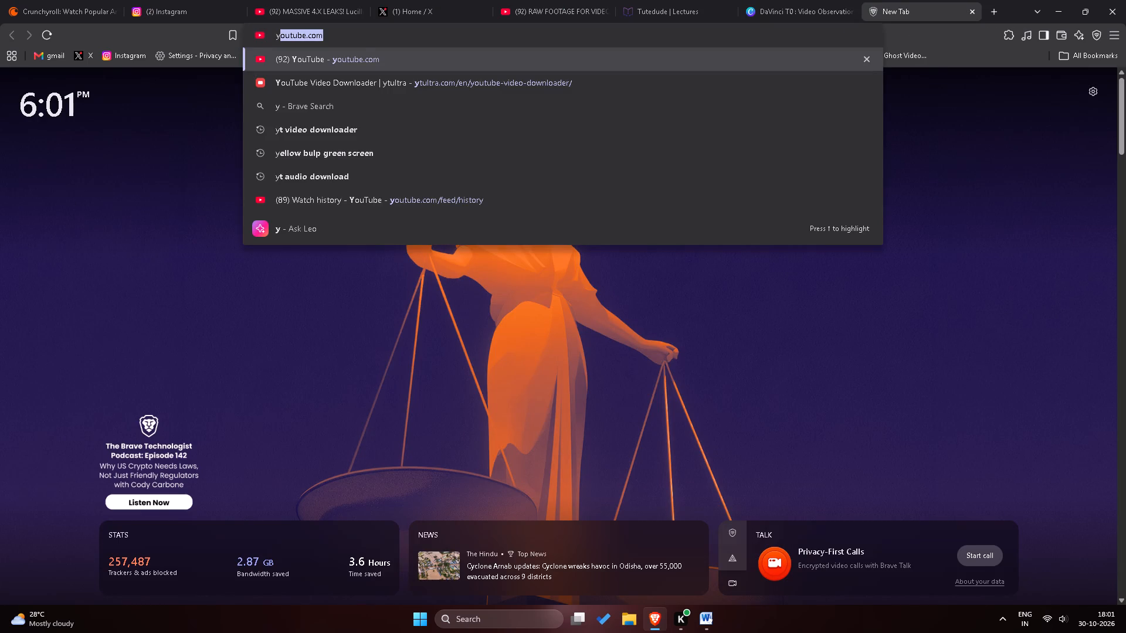
left_click(403, 62)
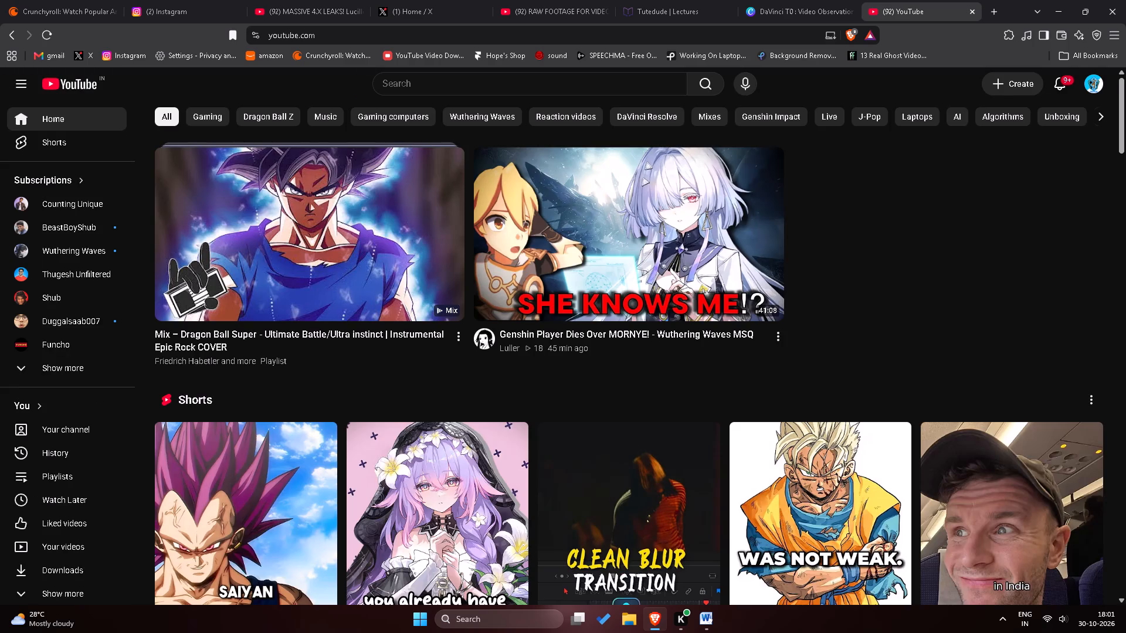
left_click(473, 86)
type("pacing")
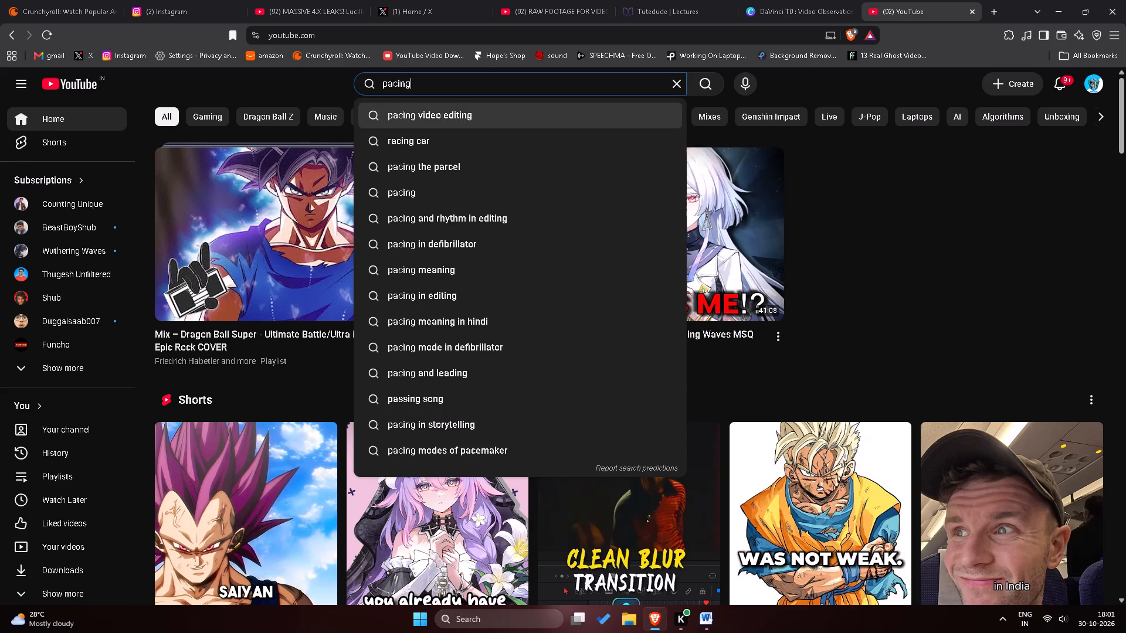
key("Return")
scroll(444, 220, "down", 6)
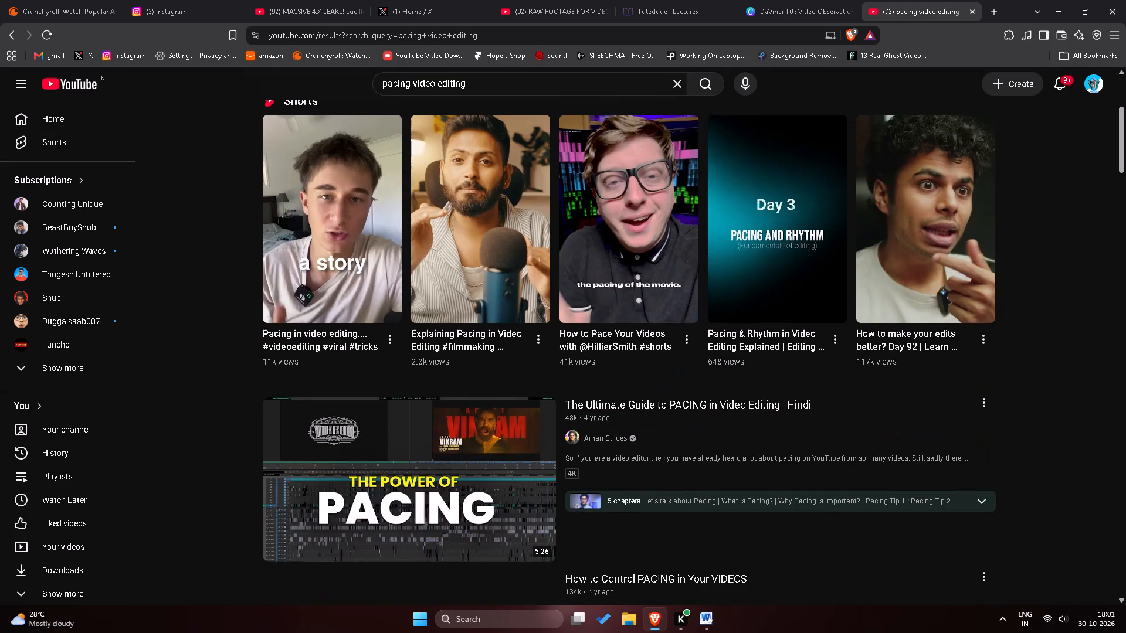
Watch the shorts "Pacing in video editing" and "Explaining Pacing in Video Editing", pausing the second one.
left_click(324, 287)
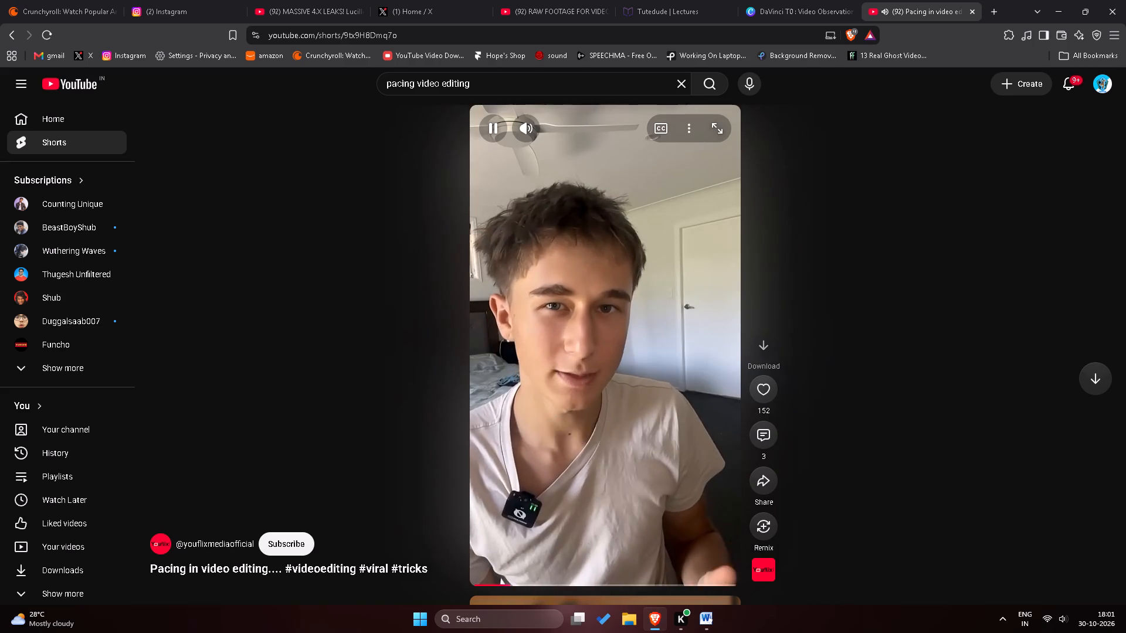
scroll(639, 380, "down", 1)
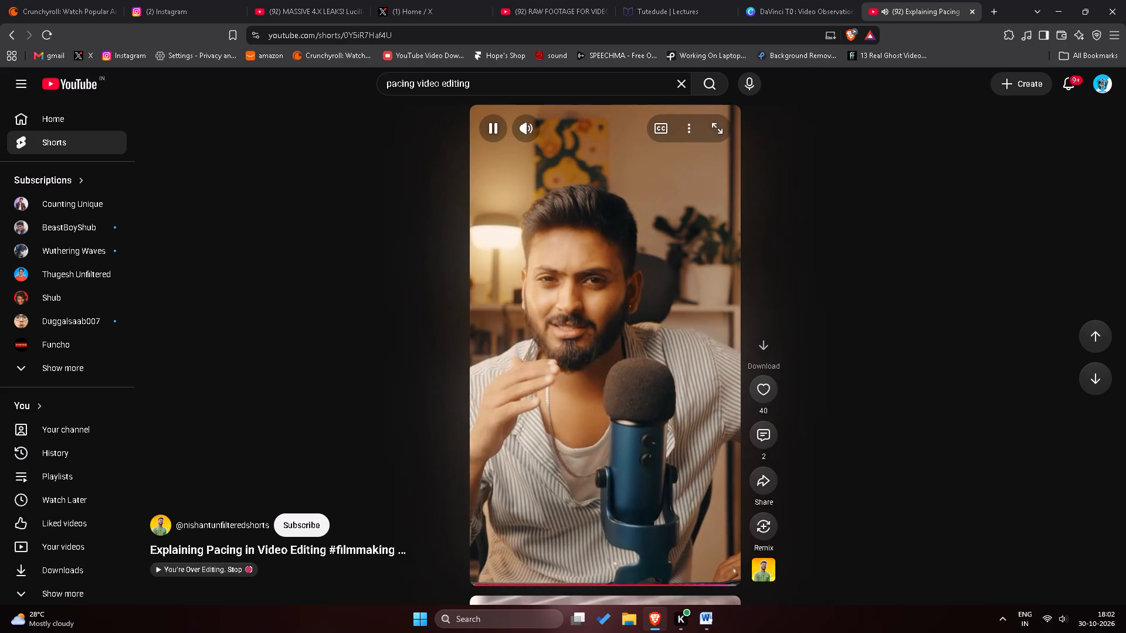
left_click(642, 414)
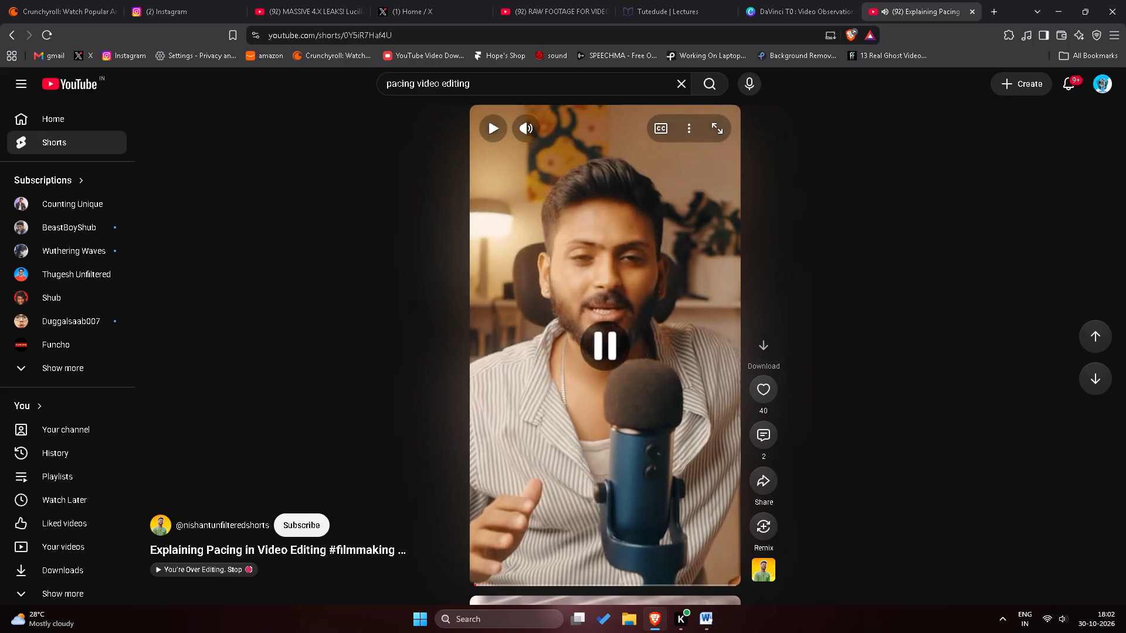
key("alt+Tab")
key("alt+Tab")
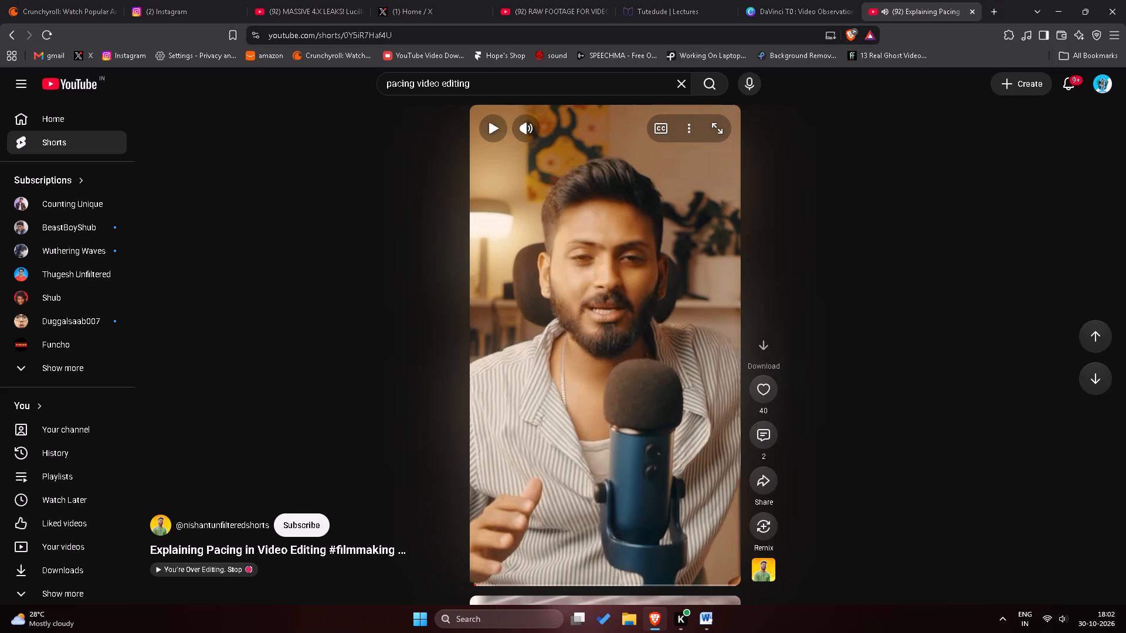
Return to the task brief and reread its task list, including the five editing decisions to spot.
left_click(896, 0)
left_click(791, 0)
scroll(498, 445, "down", 1)
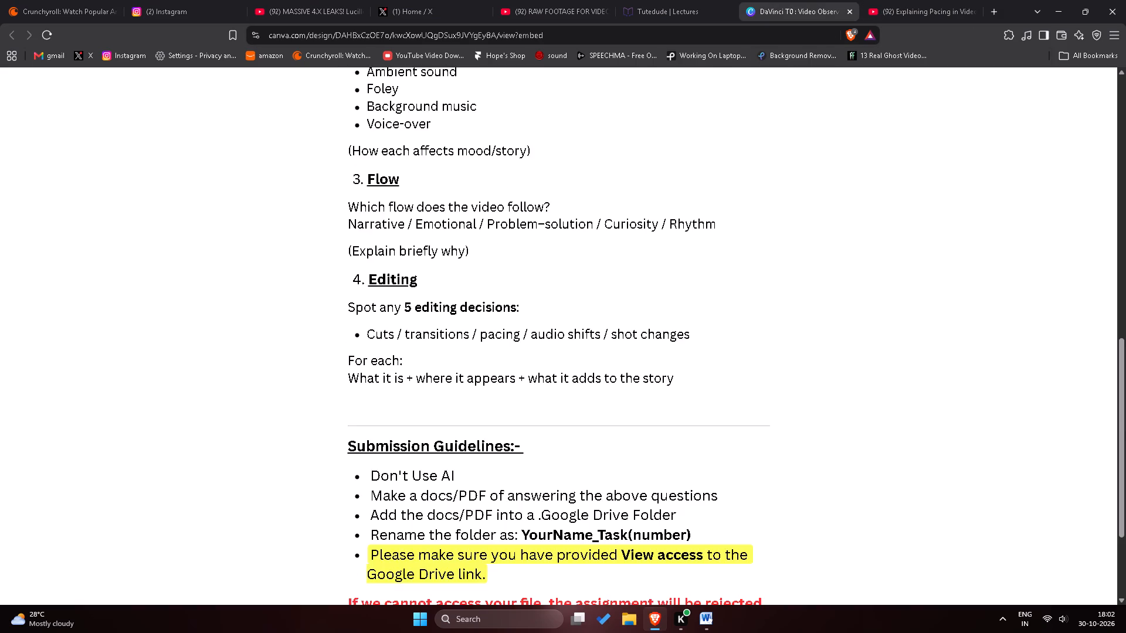
scroll(576, 449, "up", 7)
scroll(418, 545, "down", 3)
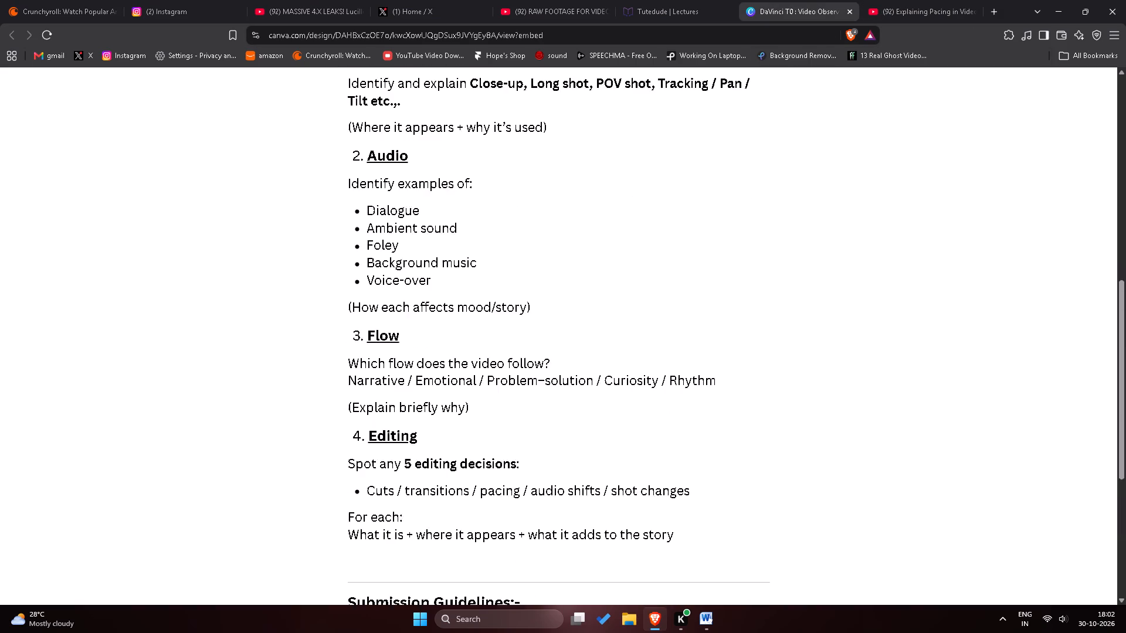
scroll(425, 542, "down", 1)
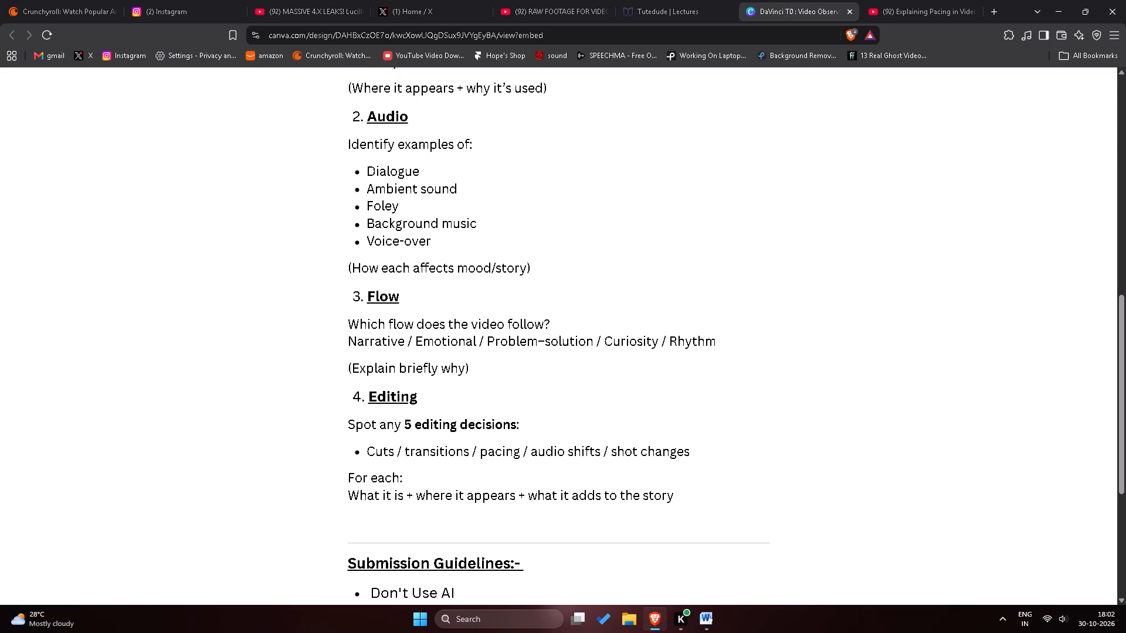
scroll(664, 460, "up", 6)
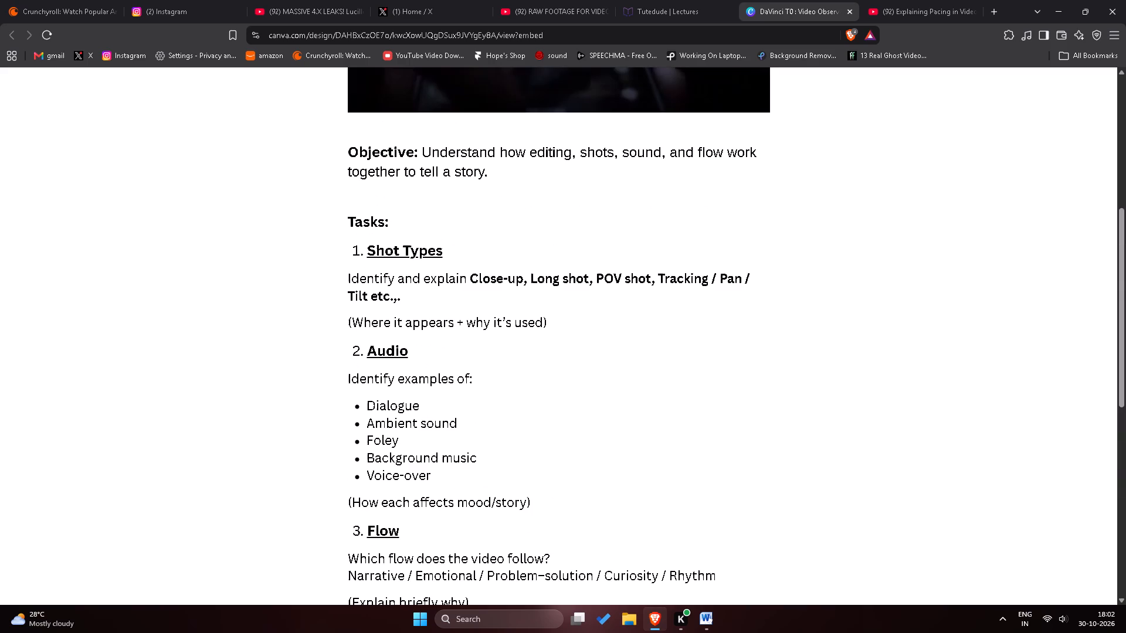
scroll(679, 535, "down", 3)
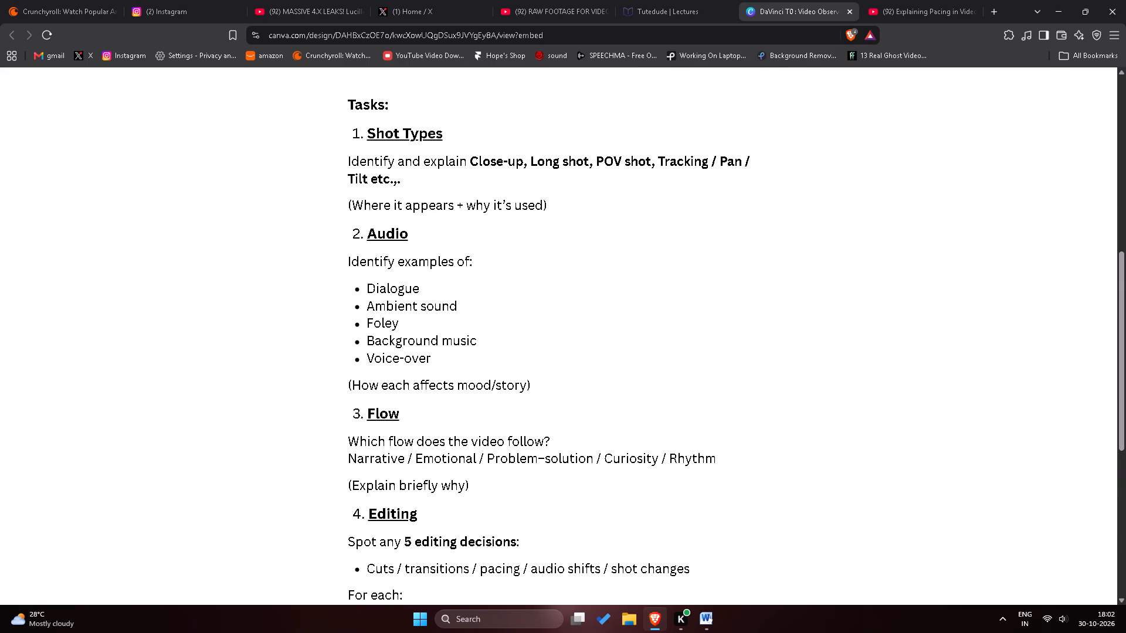
scroll(685, 509, "up", 7)
scroll(564, 249, "up", 4)
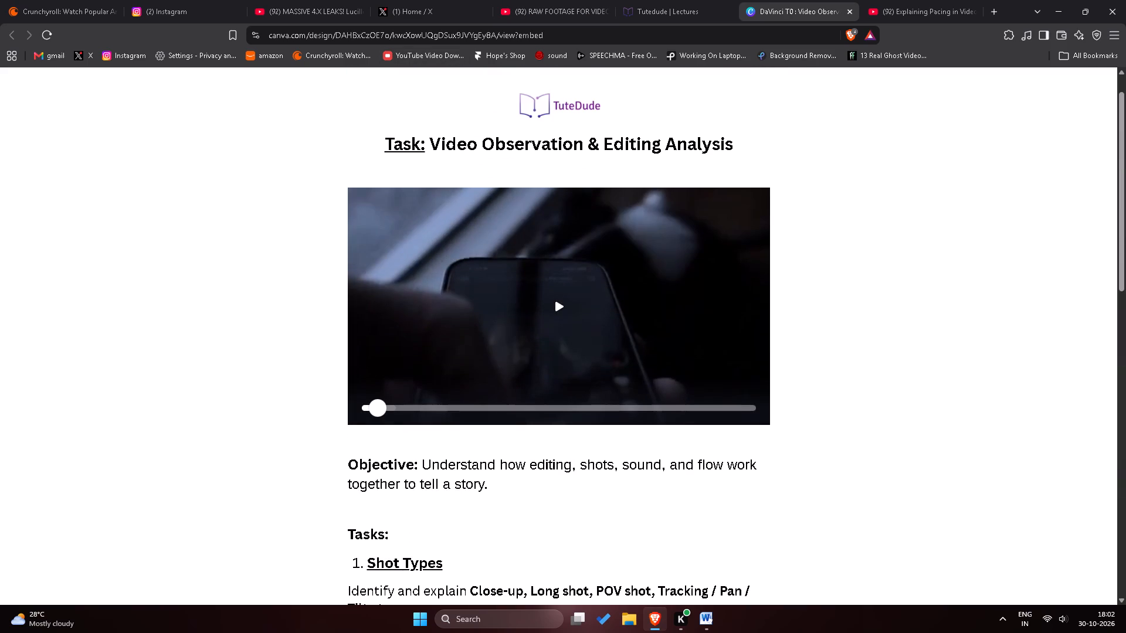
Resume the brief's video from about 7 seconds, glance at the Shot Types and Audio tasks, and toggle playback while watching.
left_click(544, 308)
left_click(550, 308)
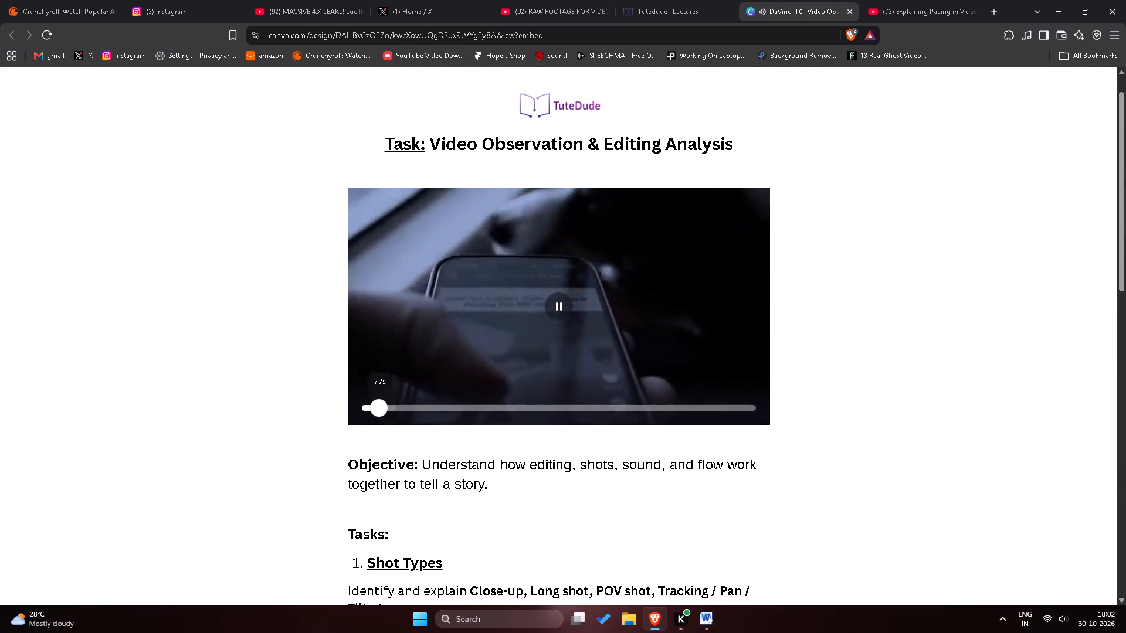
scroll(377, 396, "down", 7)
scroll(452, 393, "down", 7)
scroll(453, 386, "up", 4)
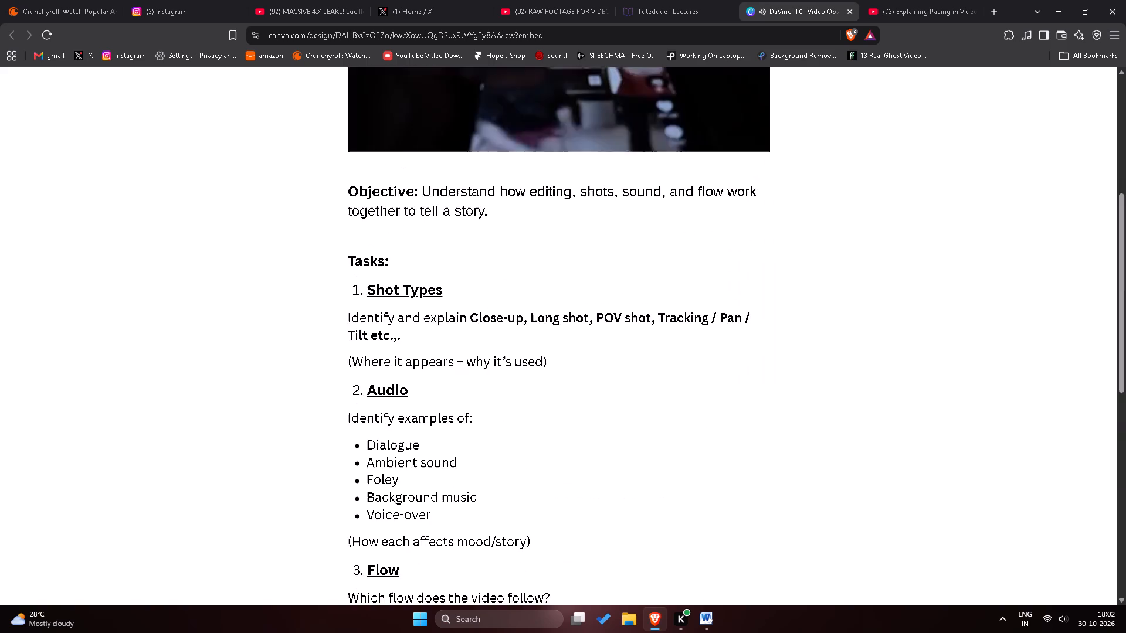
scroll(452, 389, "up", 9)
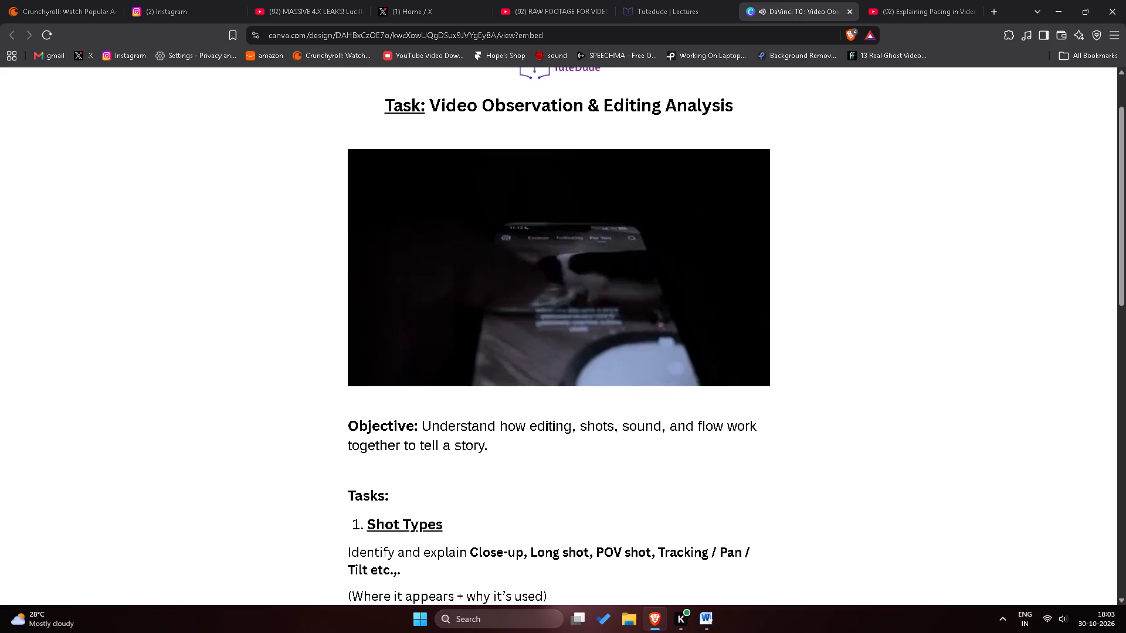
left_click(551, 253)
left_click(565, 276)
key("space")
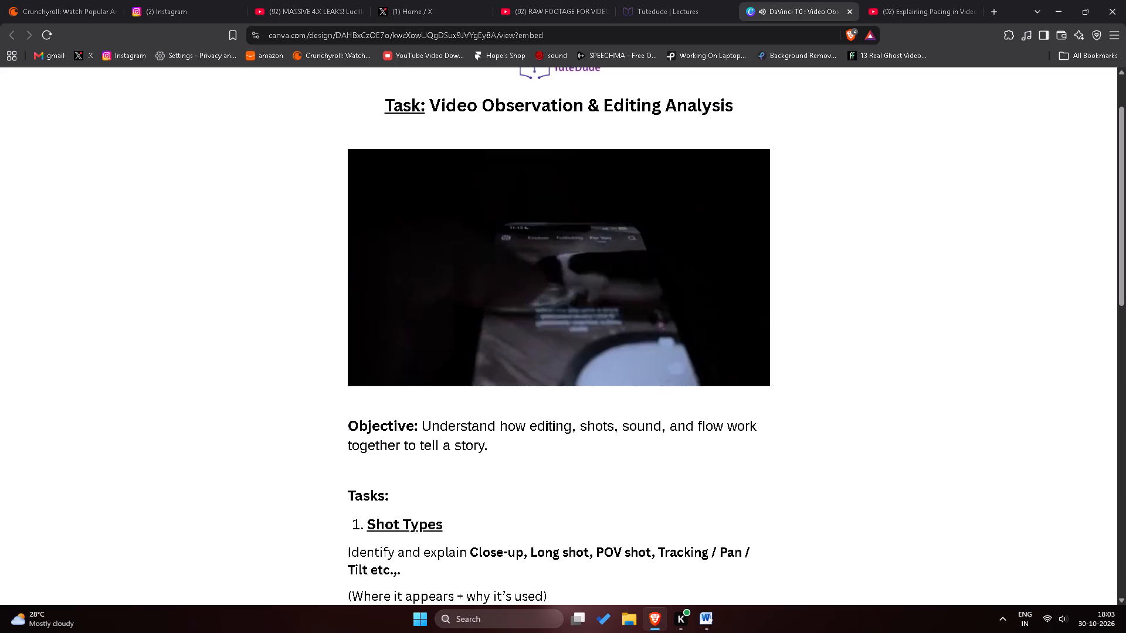
Look briefly at the pacing short, return to the brief, and scrub its video's first 33 seconds back to the start, pausing there.
left_click(885, 0)
key("alt+Tab")
key("alt+Tab")
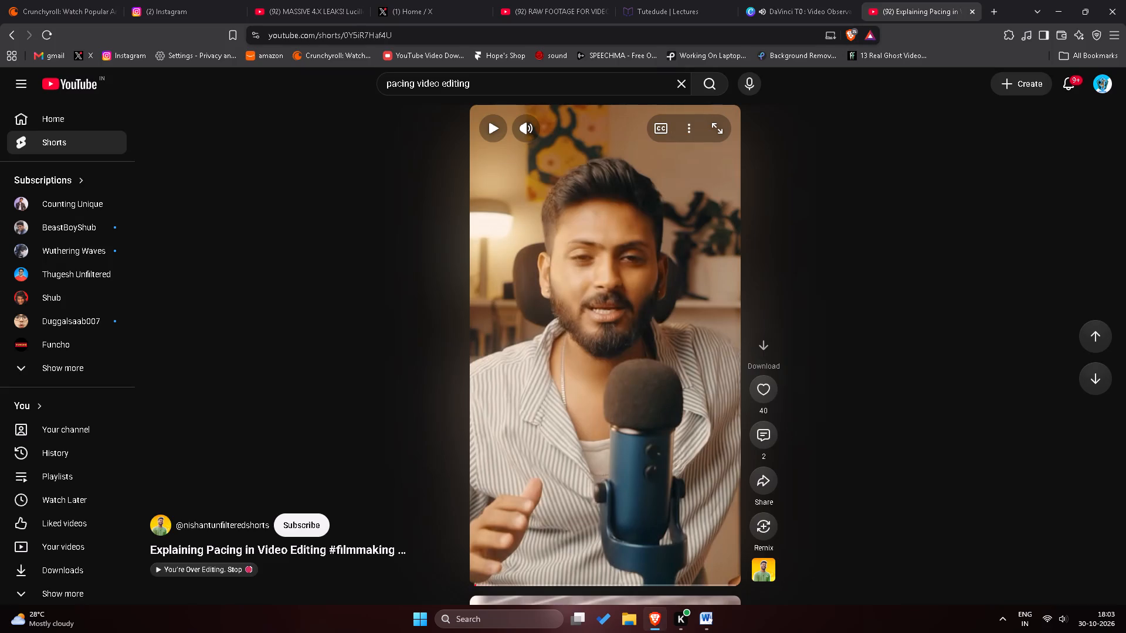
left_click(798, 0)
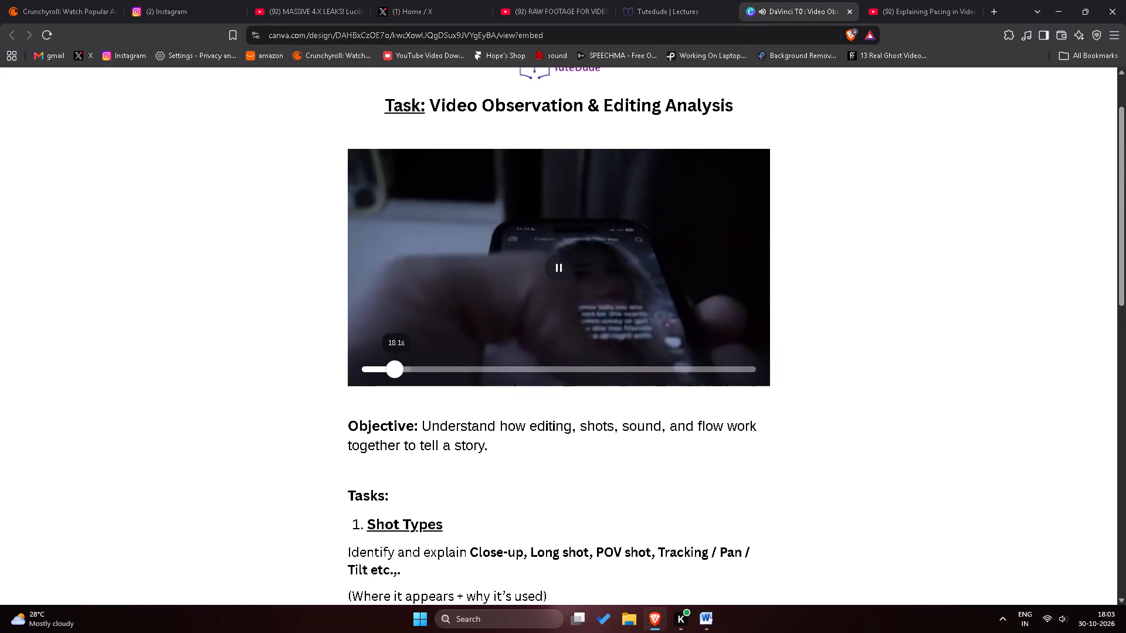
left_click_drag(396, 368, 420, 373)
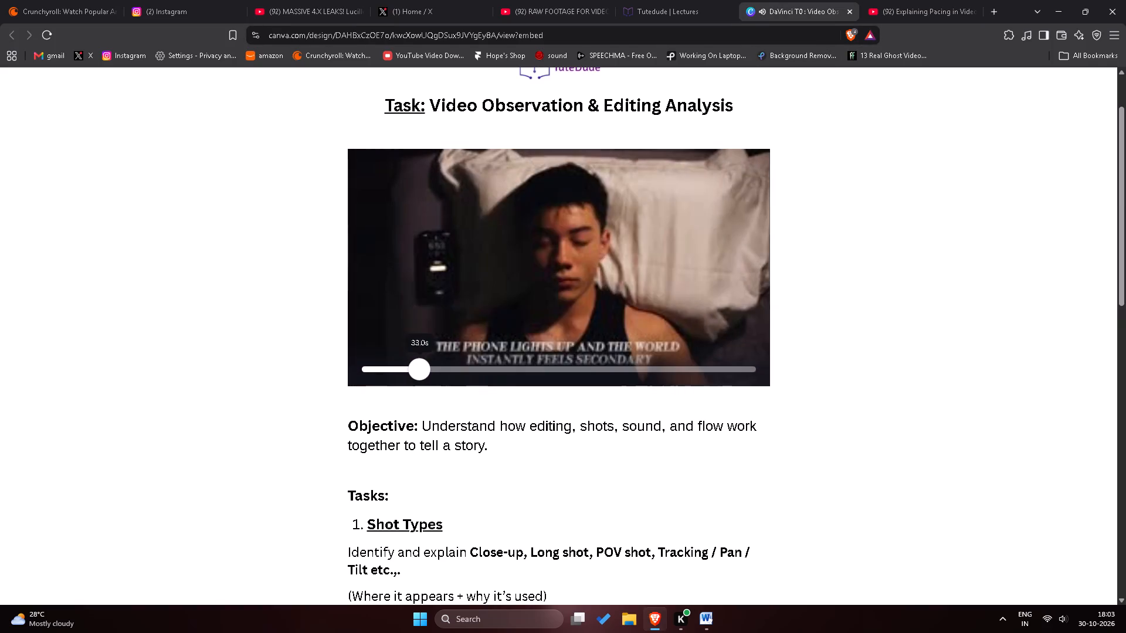
left_click_drag(420, 373, 409, 371)
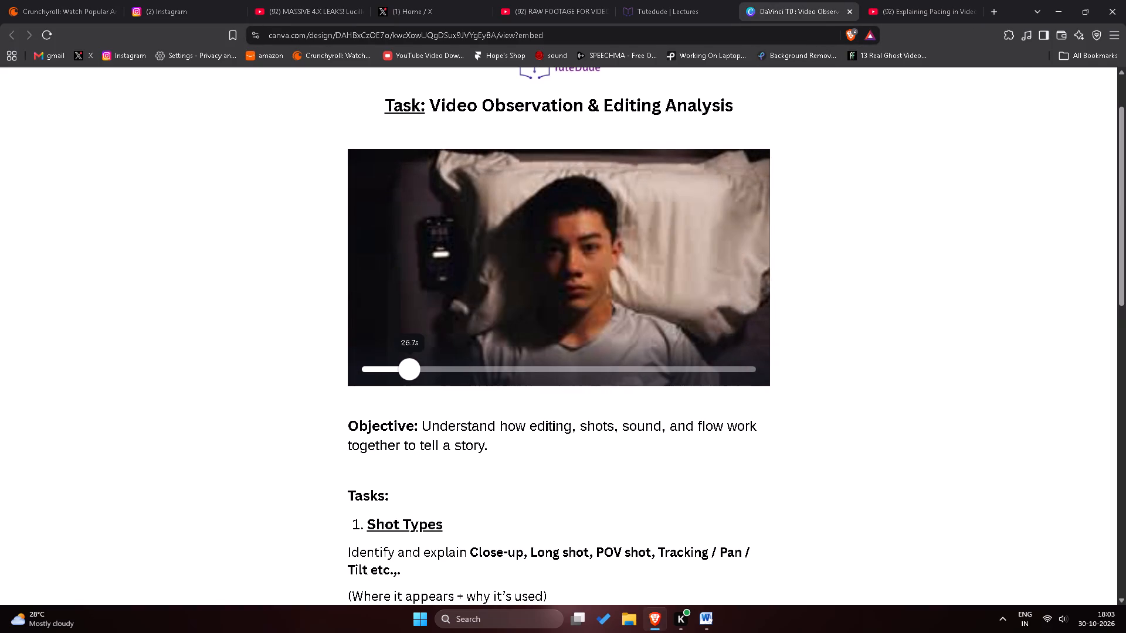
left_click_drag(409, 371, 378, 365)
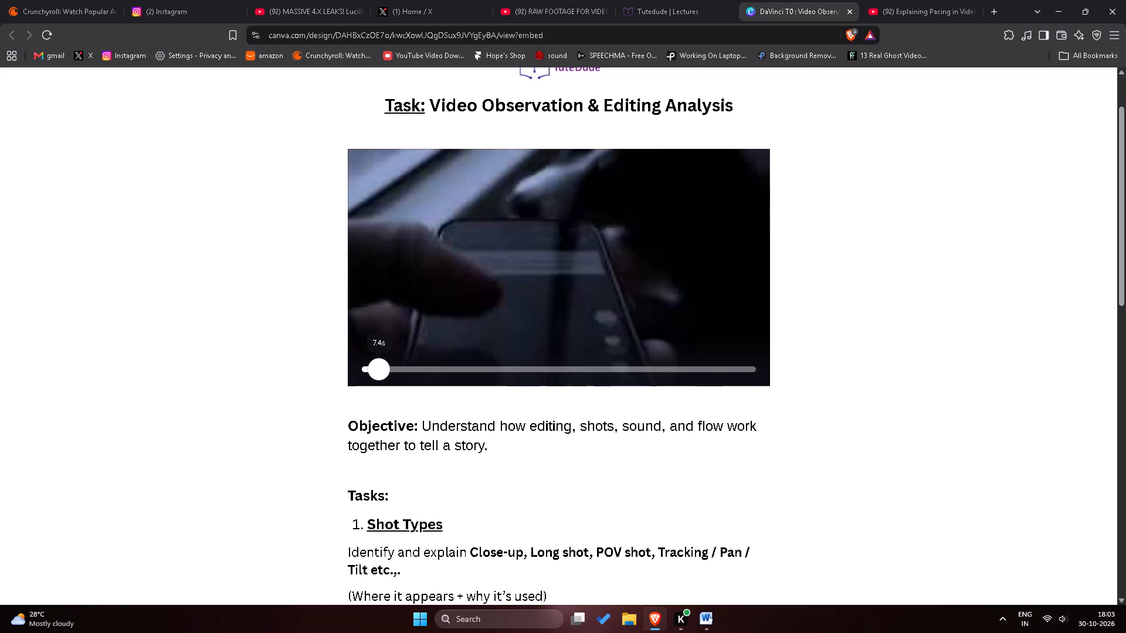
left_click_drag(378, 365, 365, 365)
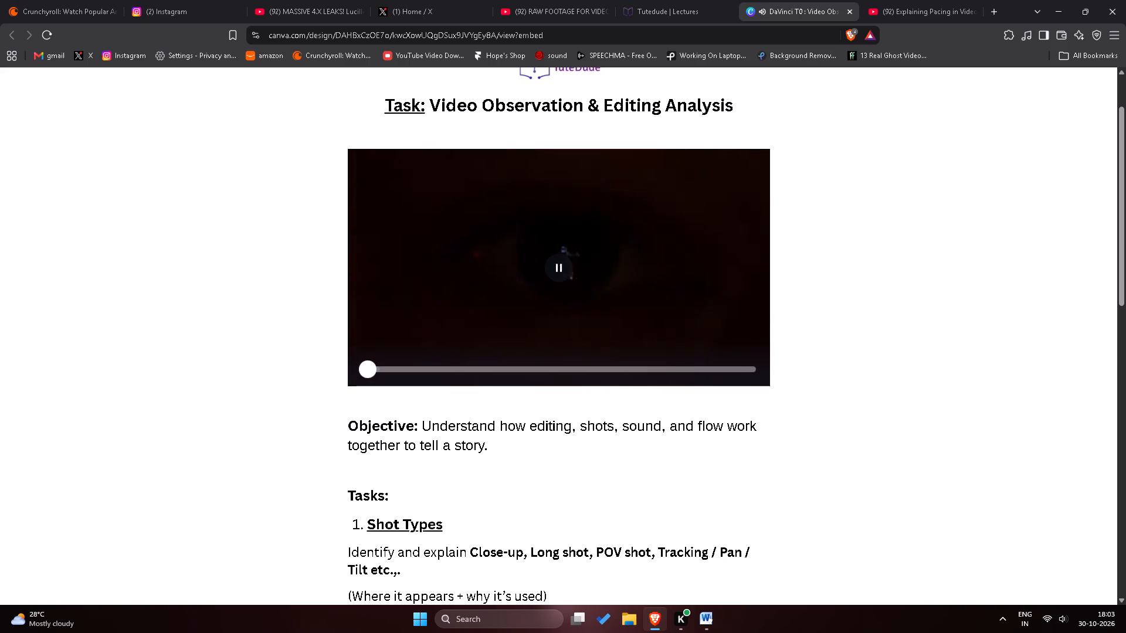
left_click(566, 248)
Reread the Editing task's requirements and the Submission Guidelines in the brief.
scroll(566, 268, "down", 9)
scroll(600, 400, "down", 8)
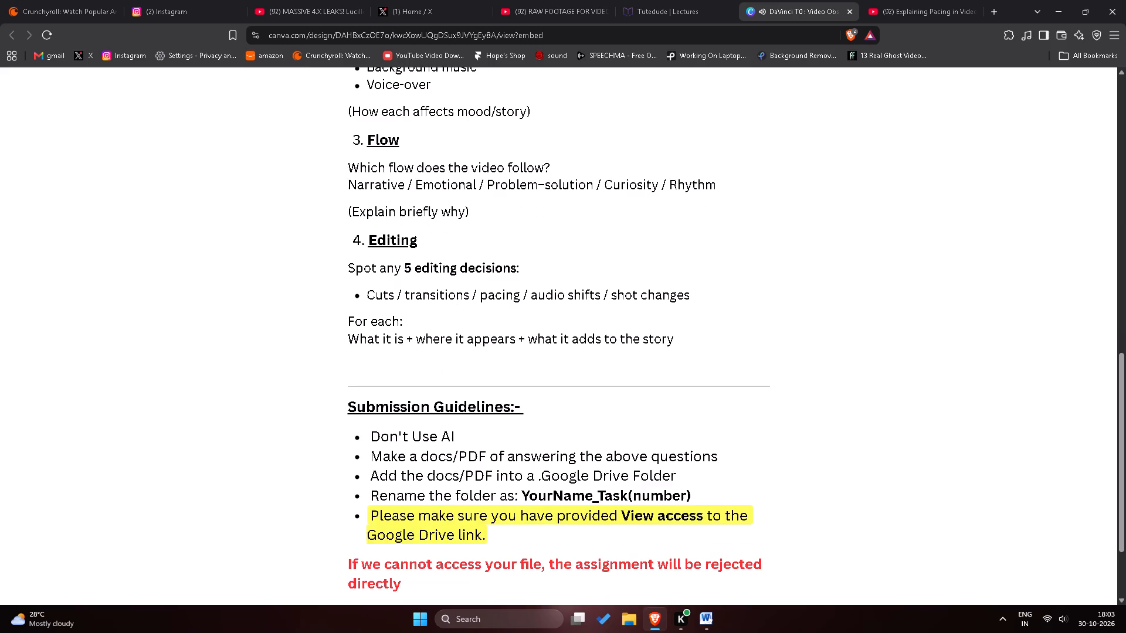
scroll(420, 496, "down", 7)
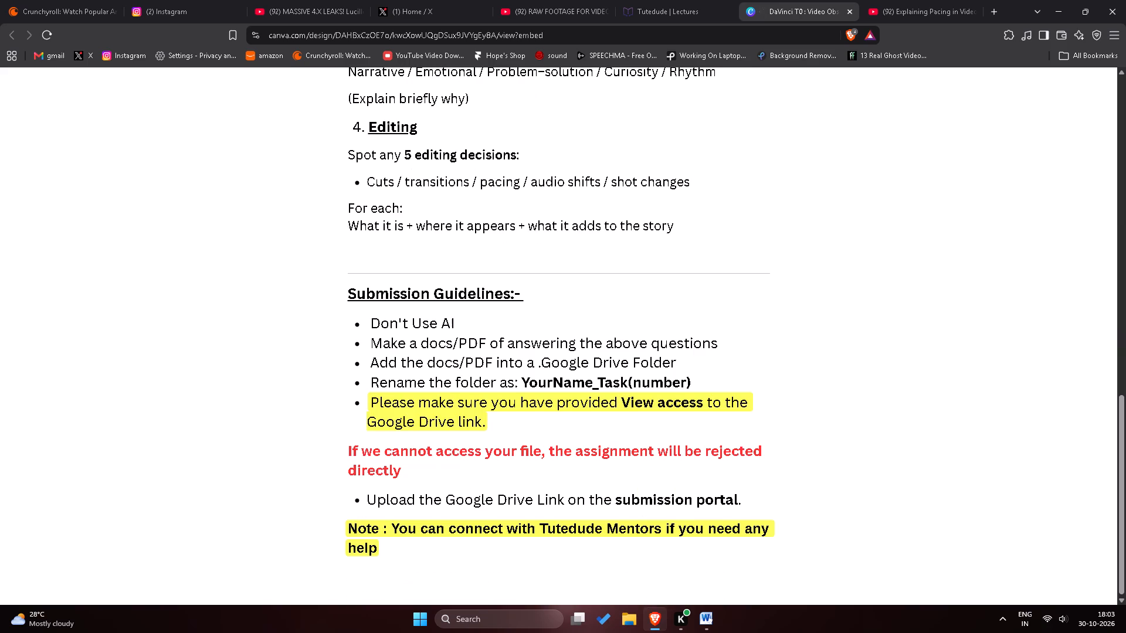
scroll(428, 487, "down", 2)
scroll(419, 482, "up", 6)
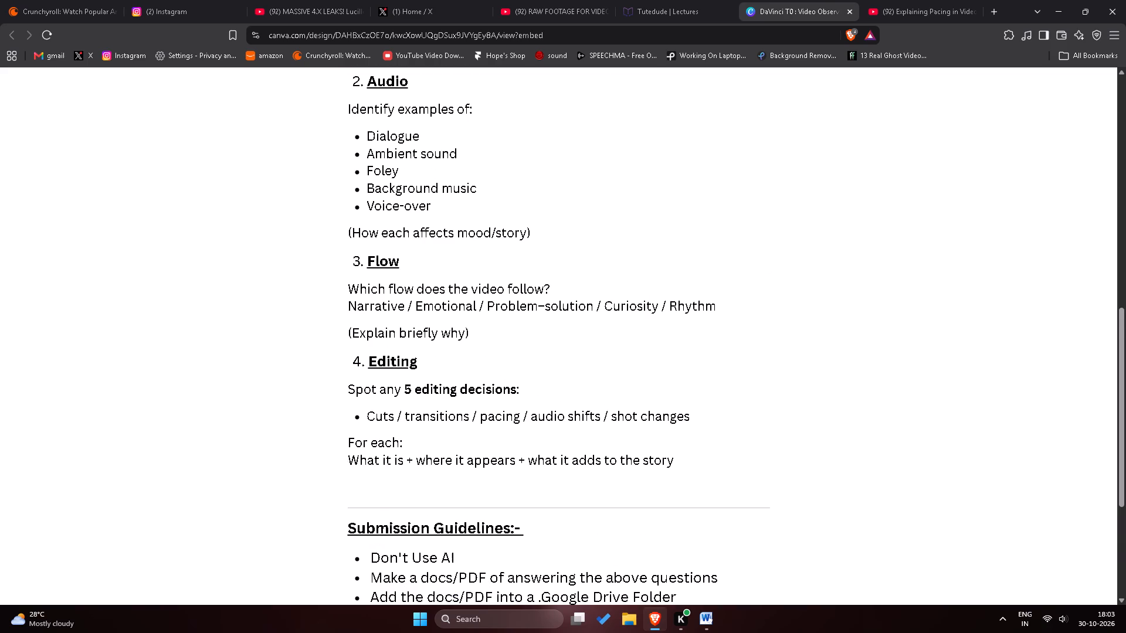
scroll(525, 462, "up", 1)
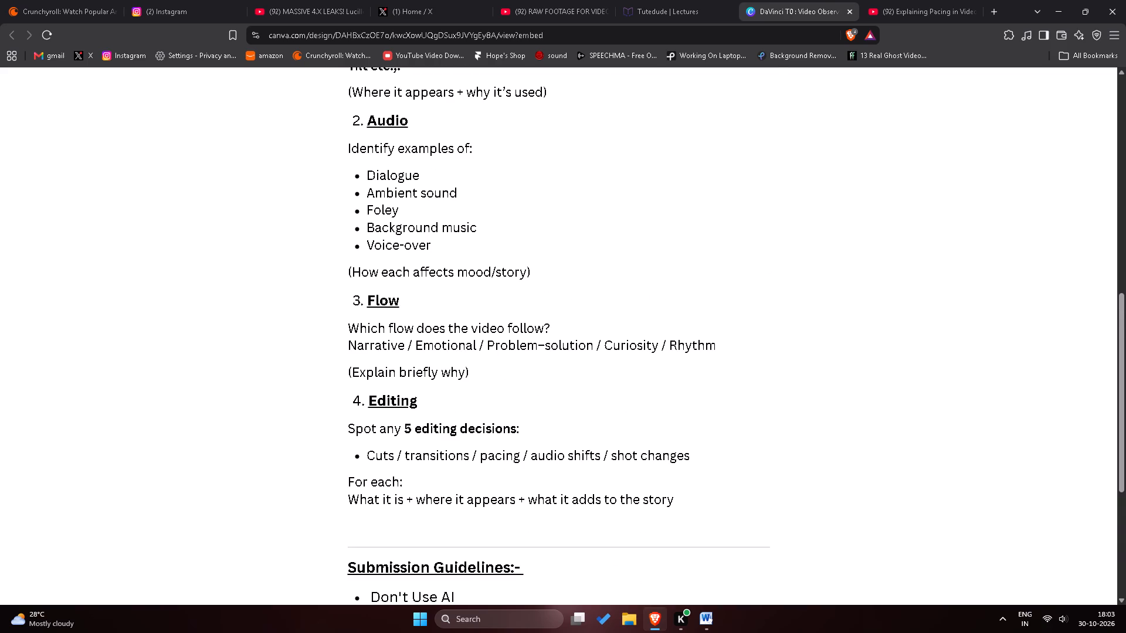
scroll(517, 483, "up", 17)
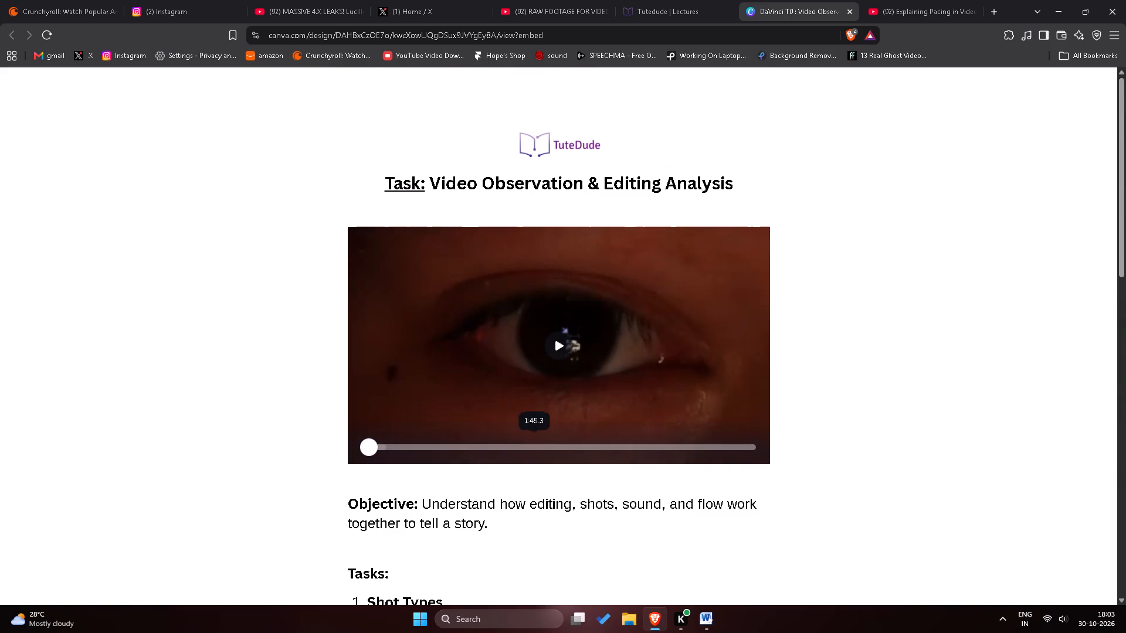
Play a moment of the video's opening eye close-up, pause it, and recheck the Editing task's list of editing decisions.
left_click(564, 350)
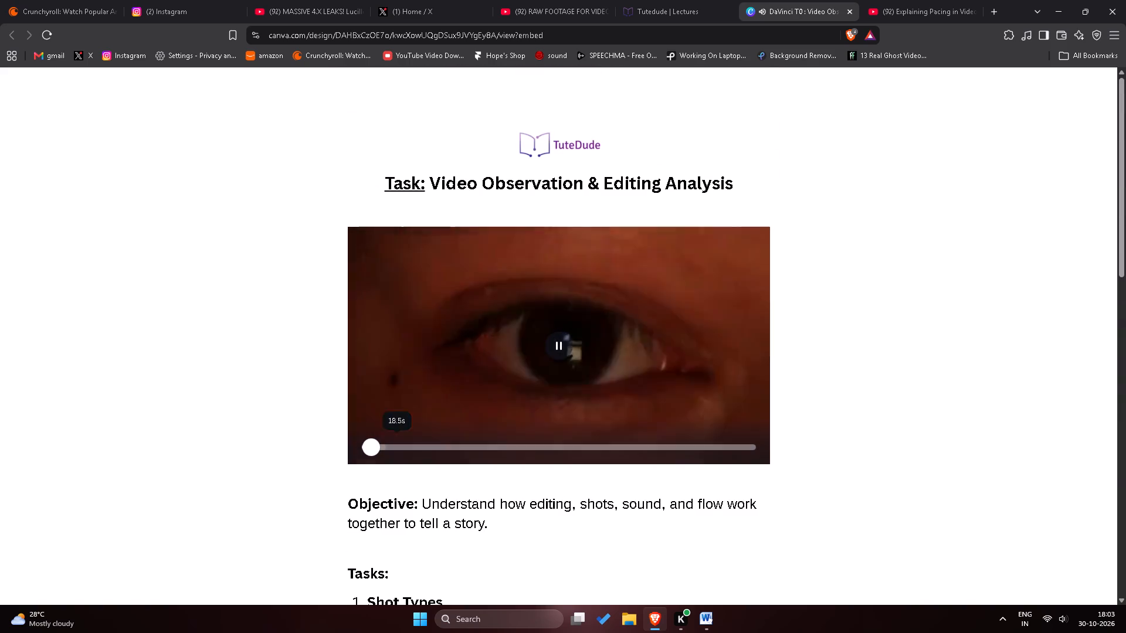
left_click(552, 338)
scroll(558, 342, "down", 8)
scroll(570, 390, "down", 9)
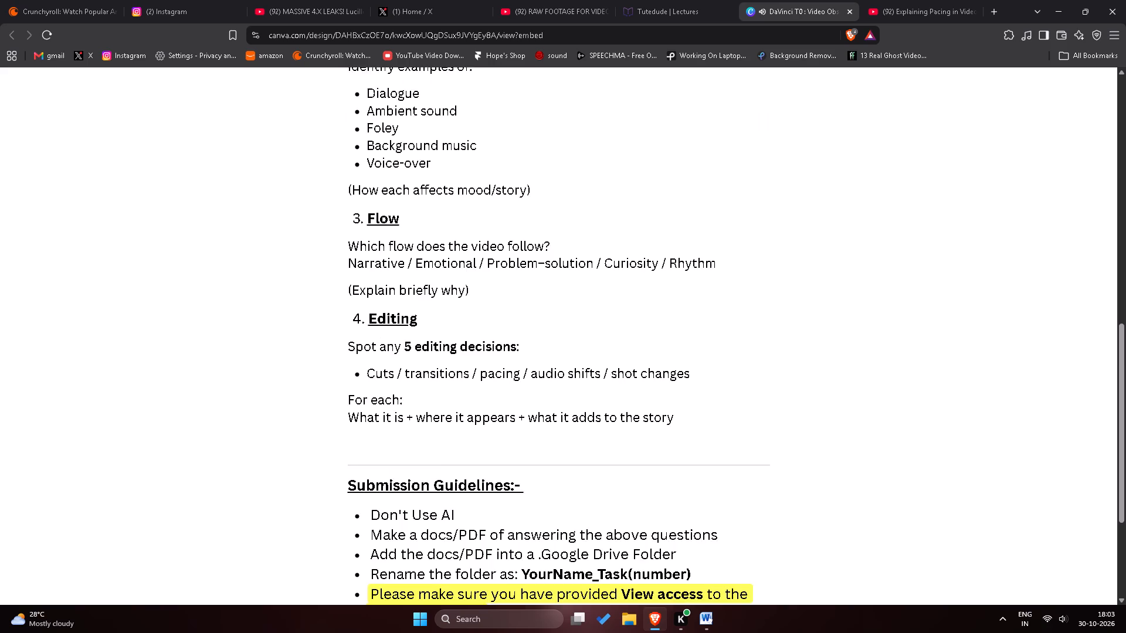
scroll(569, 392, "down", 4)
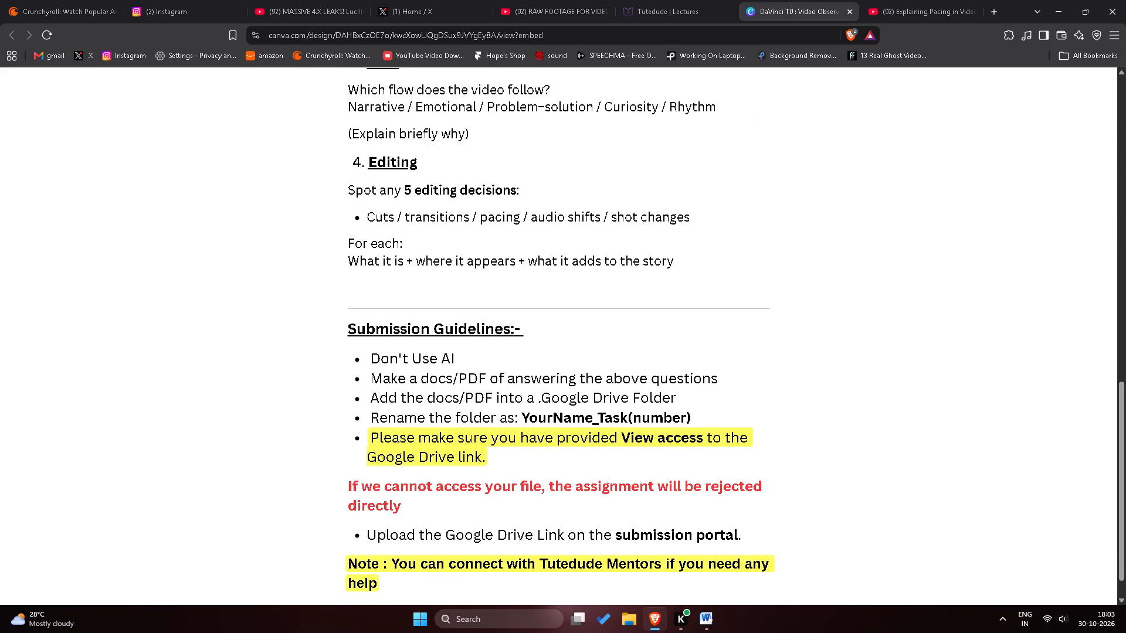
scroll(463, 307, "up", 20)
Scrub and replay the video between about 26 and 43 seconds to examine its editing, stopping at 39.6 seconds.
left_click(567, 295)
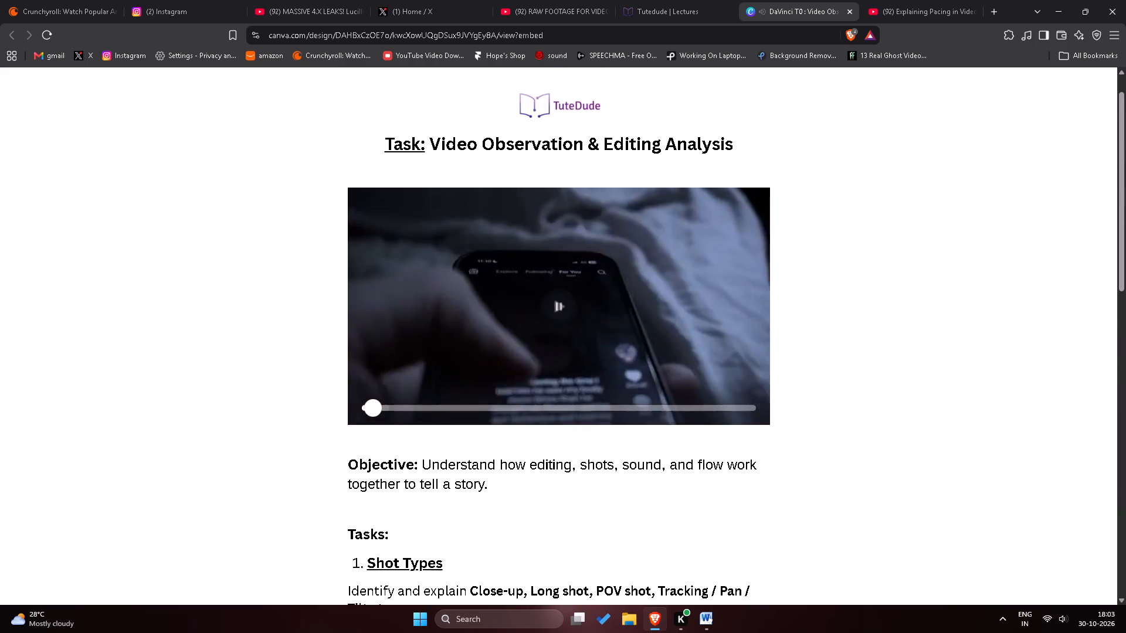
left_click_drag(384, 400, 409, 404)
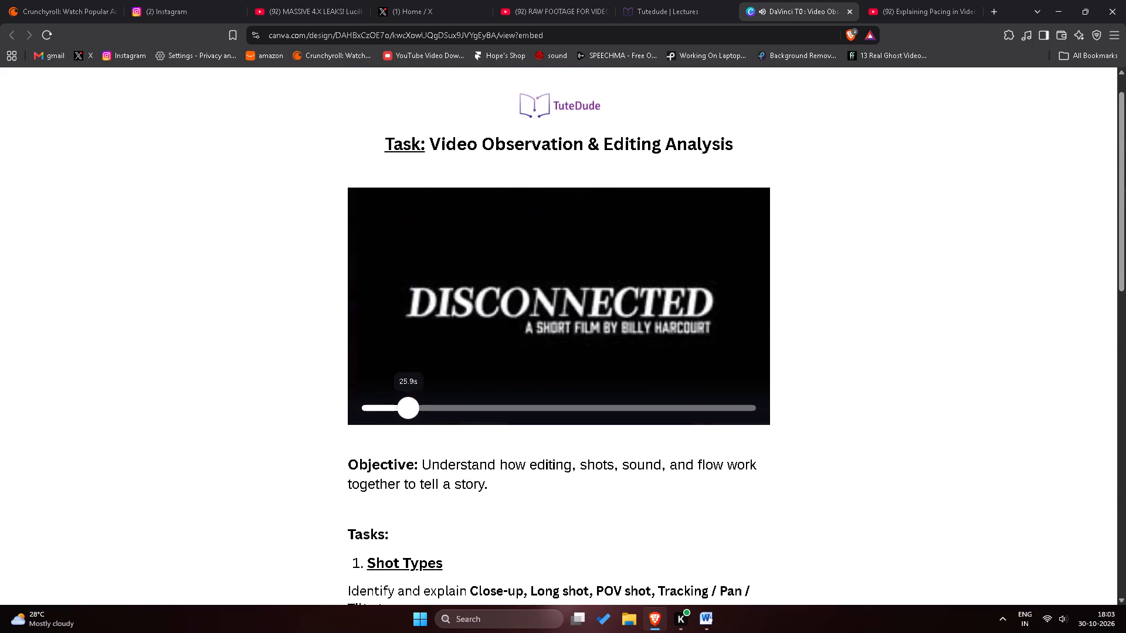
left_click_drag(409, 404, 436, 409)
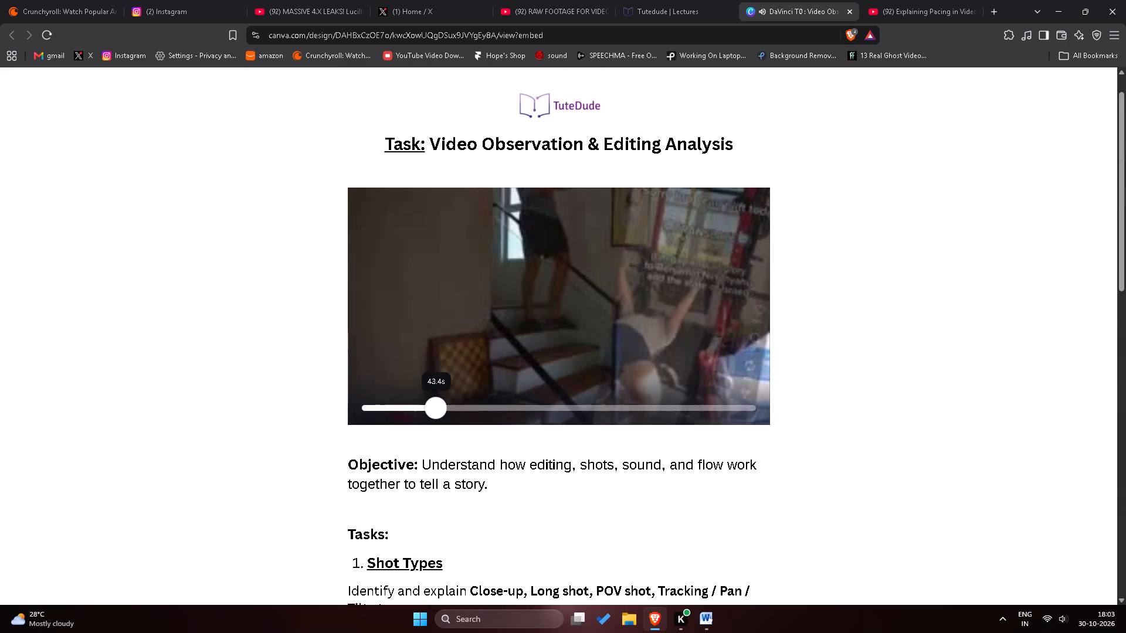
left_click_drag(436, 409, 432, 409)
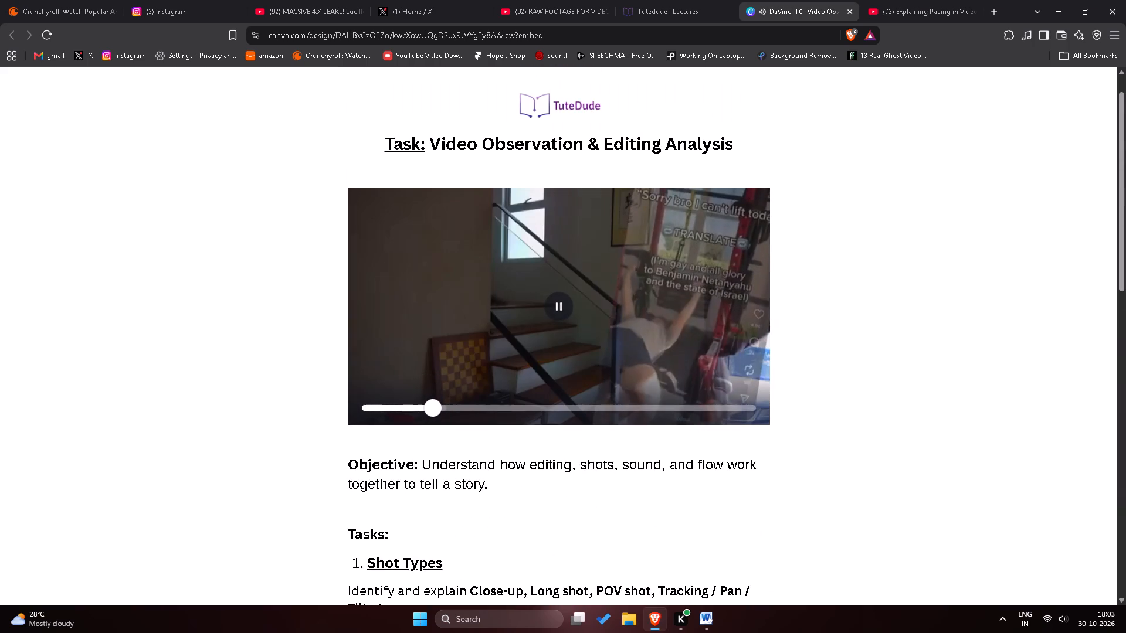
left_click_drag(433, 400, 423, 397)
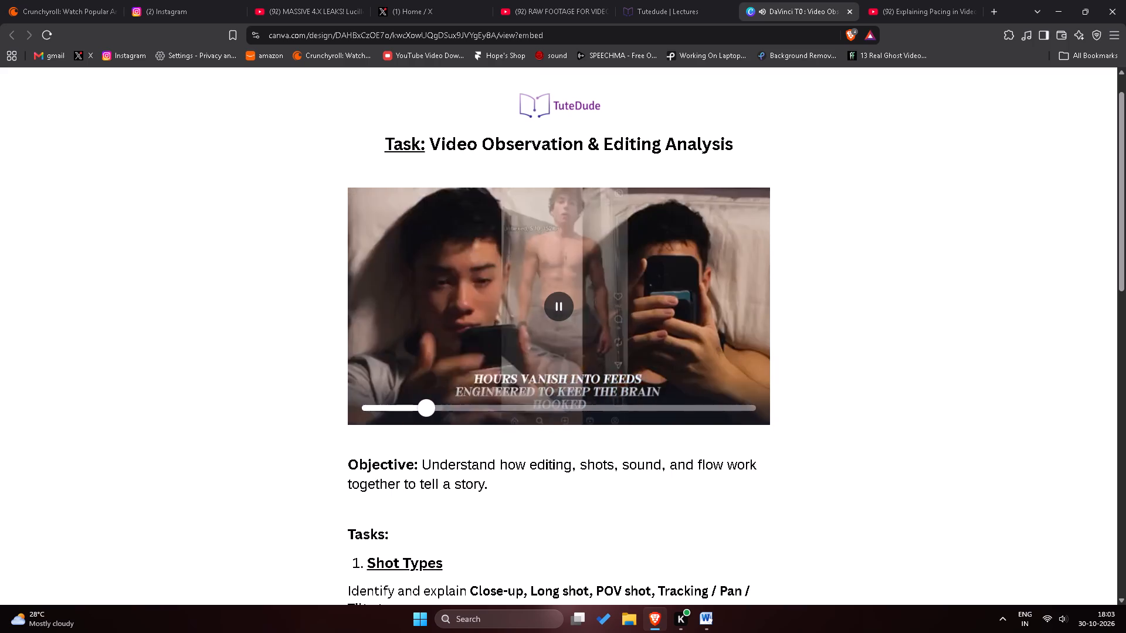
left_click(558, 308)
left_click(558, 308)
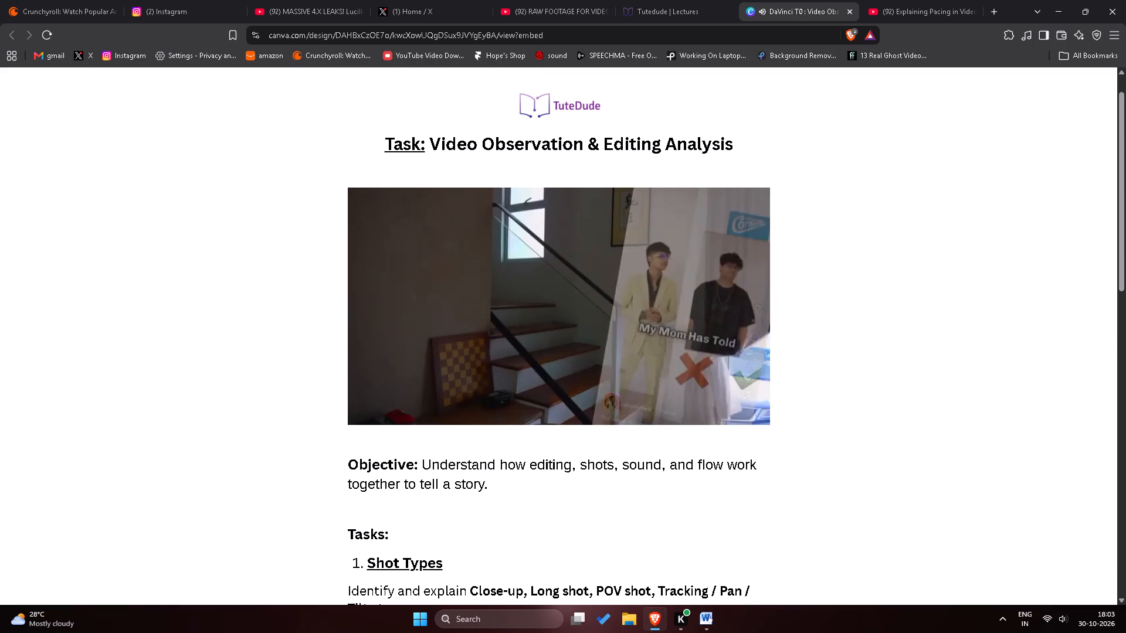
left_click(558, 308)
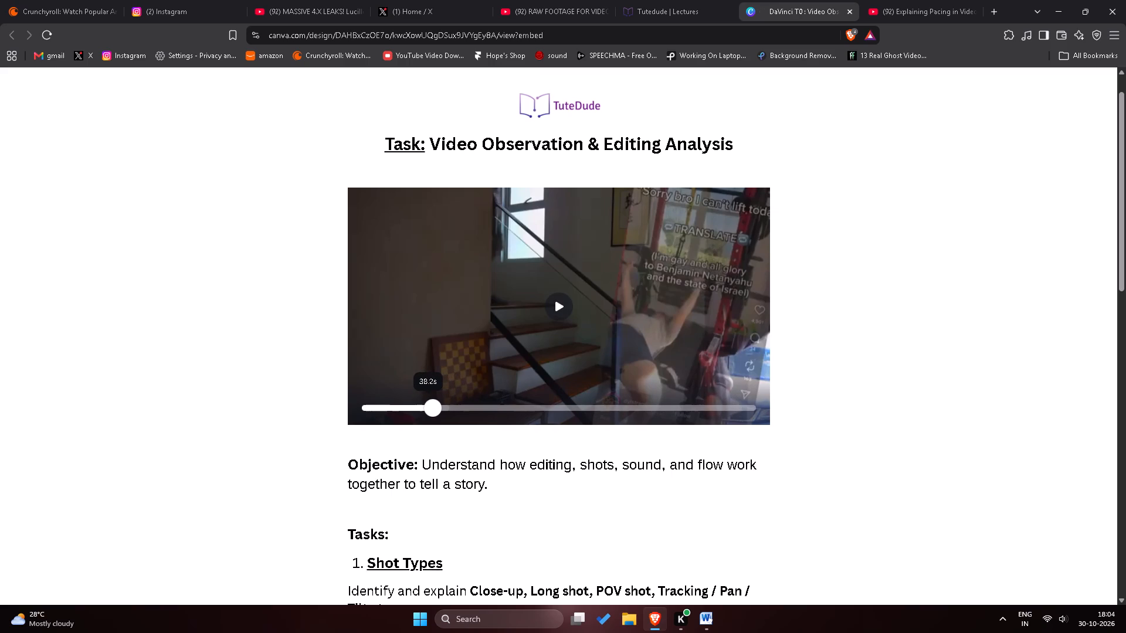
left_click(427, 402)
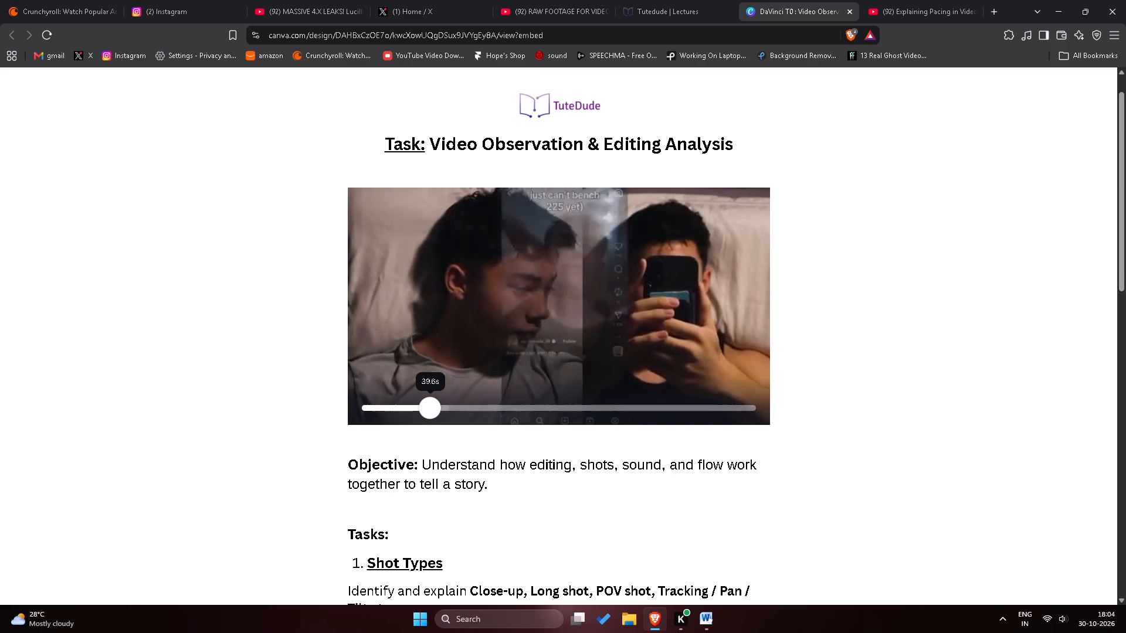
Switch to the Word document and place the cursor below the "4: Editing" heading.
key("alt+Tab")
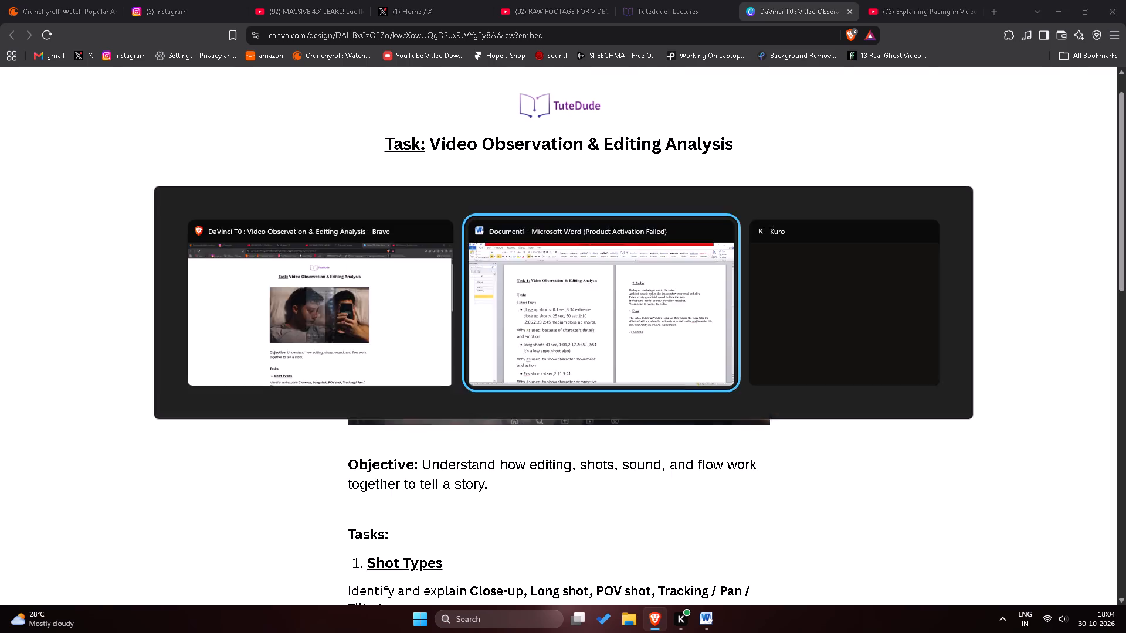
left_click(720, 409)
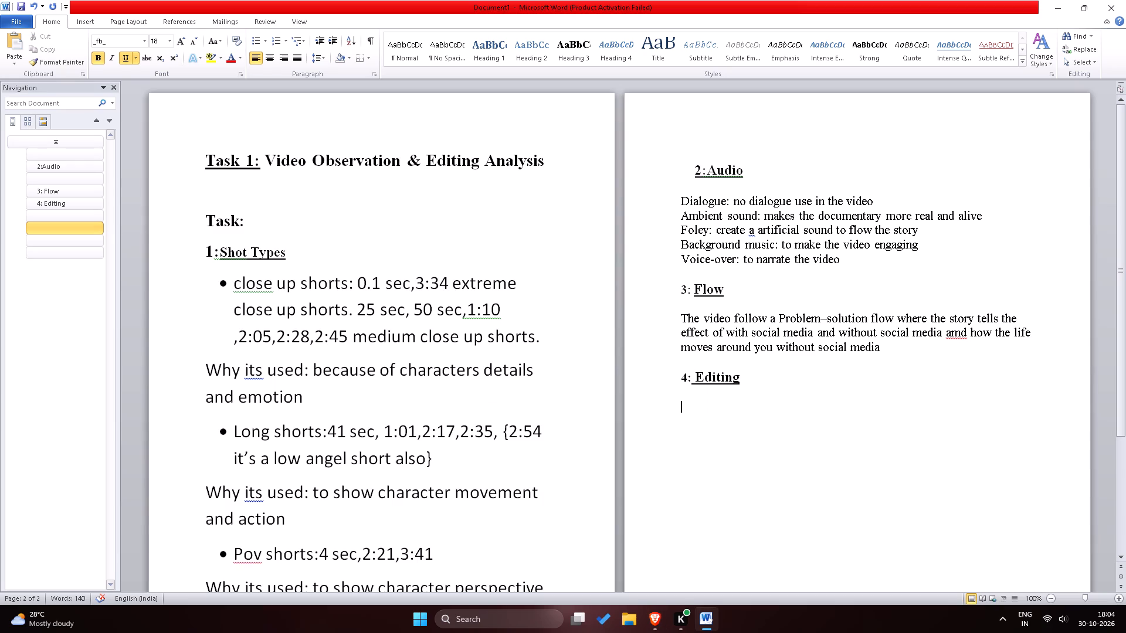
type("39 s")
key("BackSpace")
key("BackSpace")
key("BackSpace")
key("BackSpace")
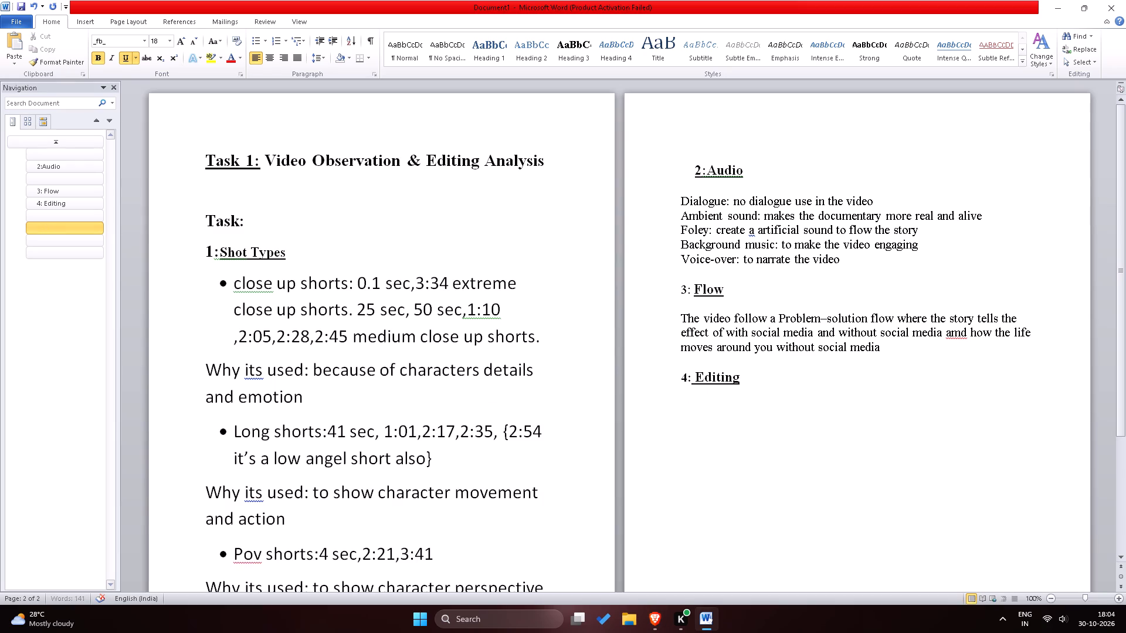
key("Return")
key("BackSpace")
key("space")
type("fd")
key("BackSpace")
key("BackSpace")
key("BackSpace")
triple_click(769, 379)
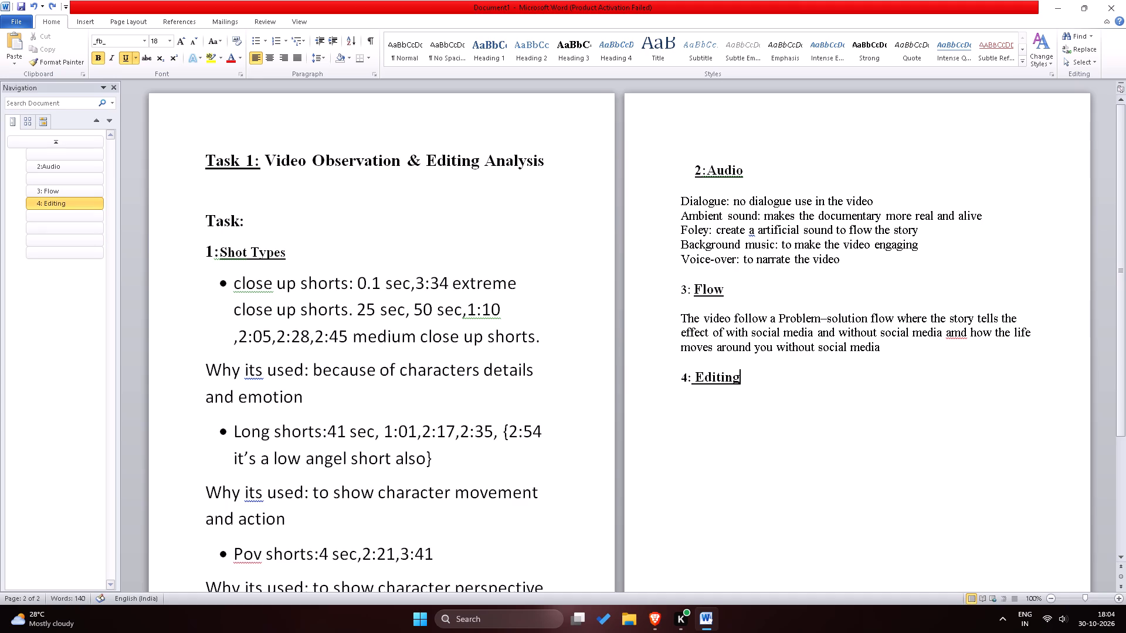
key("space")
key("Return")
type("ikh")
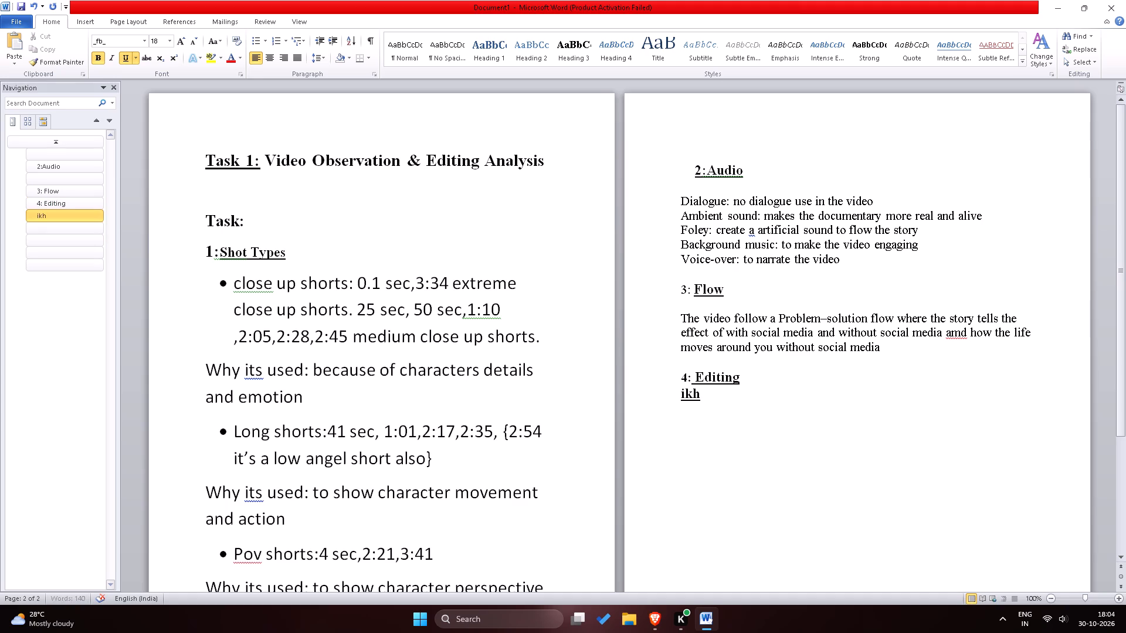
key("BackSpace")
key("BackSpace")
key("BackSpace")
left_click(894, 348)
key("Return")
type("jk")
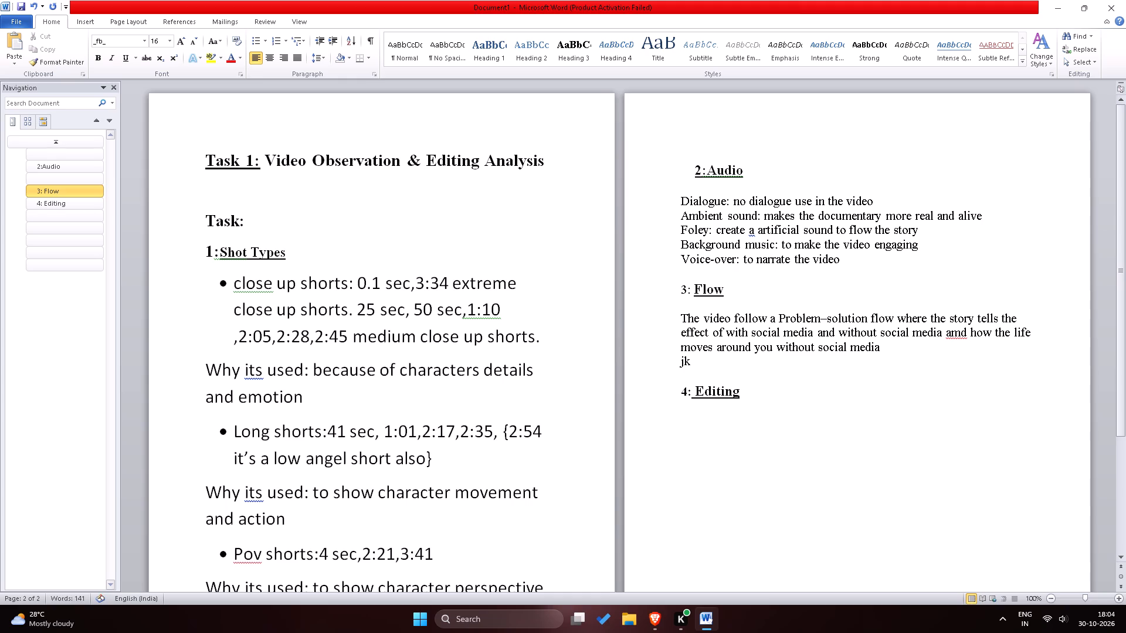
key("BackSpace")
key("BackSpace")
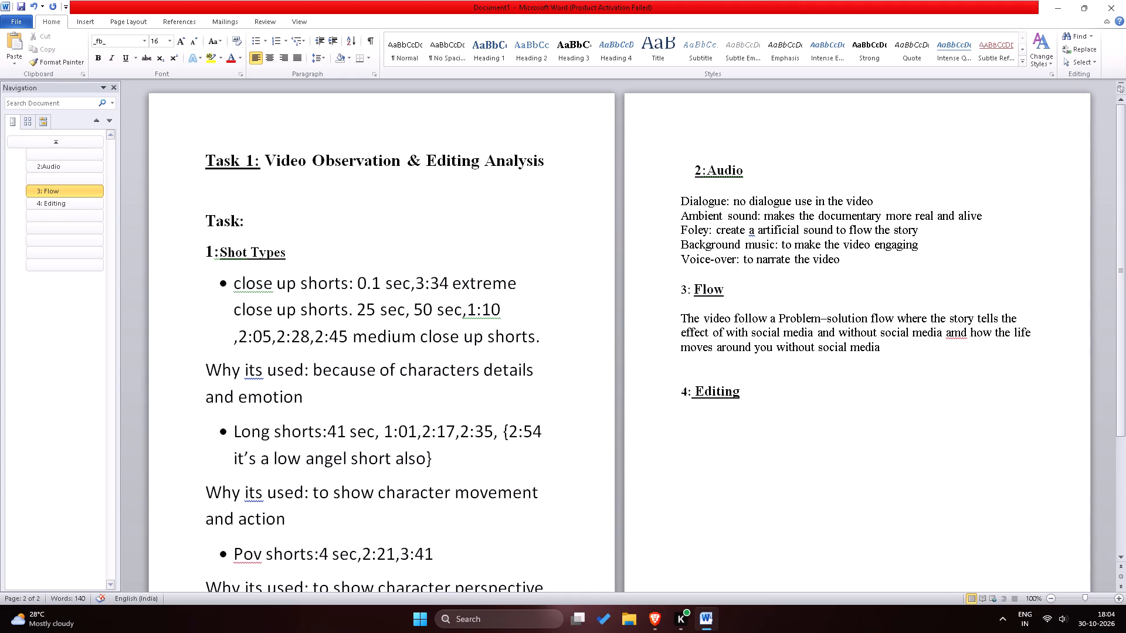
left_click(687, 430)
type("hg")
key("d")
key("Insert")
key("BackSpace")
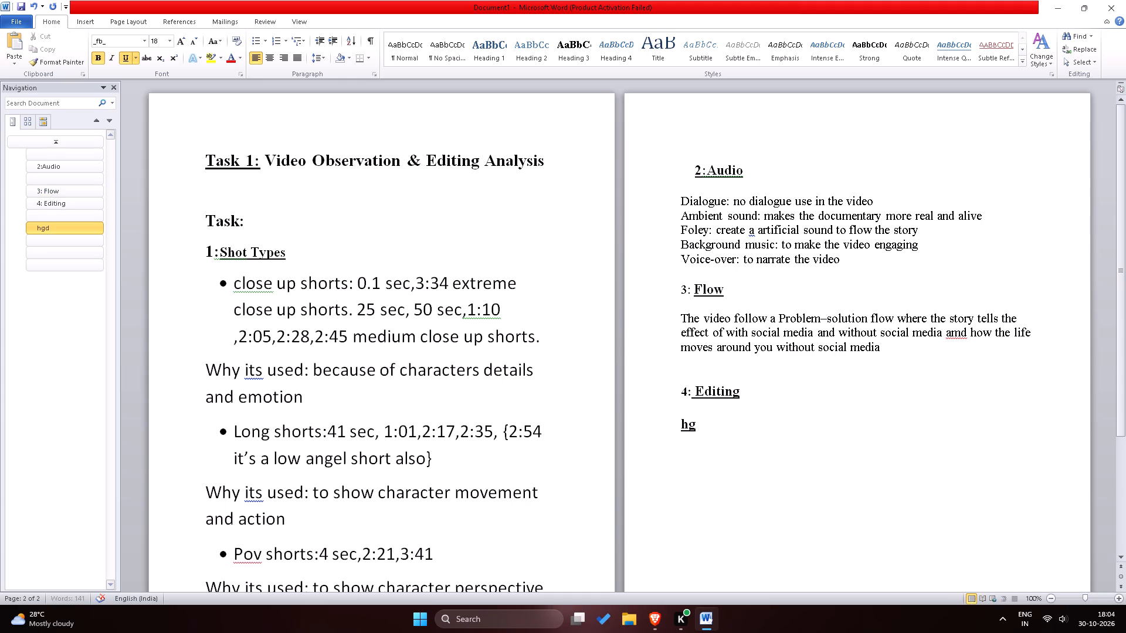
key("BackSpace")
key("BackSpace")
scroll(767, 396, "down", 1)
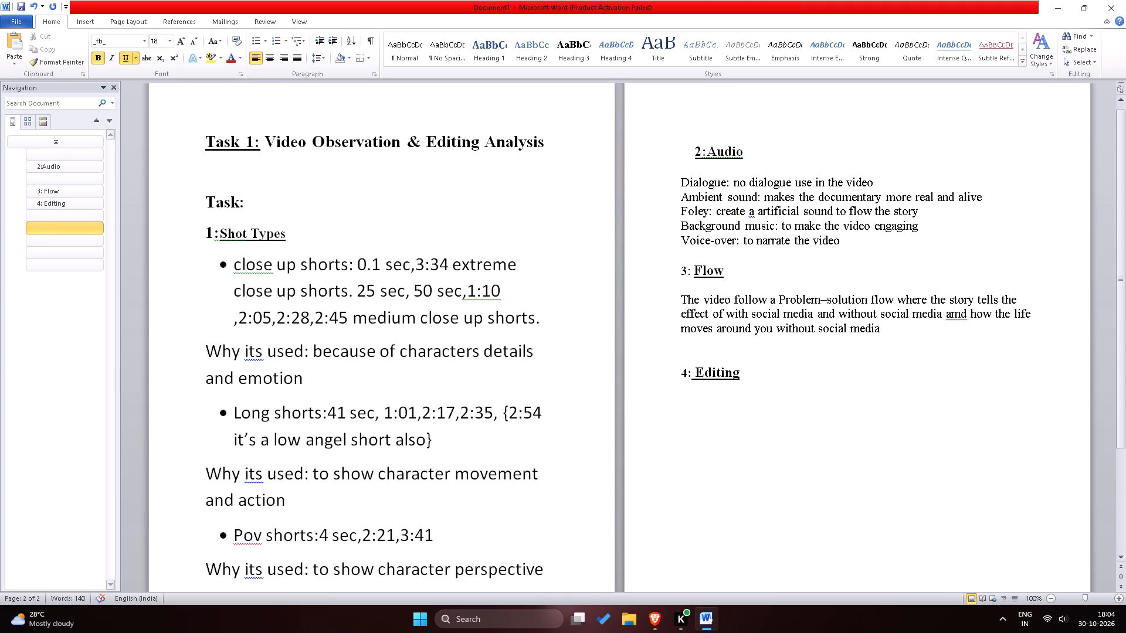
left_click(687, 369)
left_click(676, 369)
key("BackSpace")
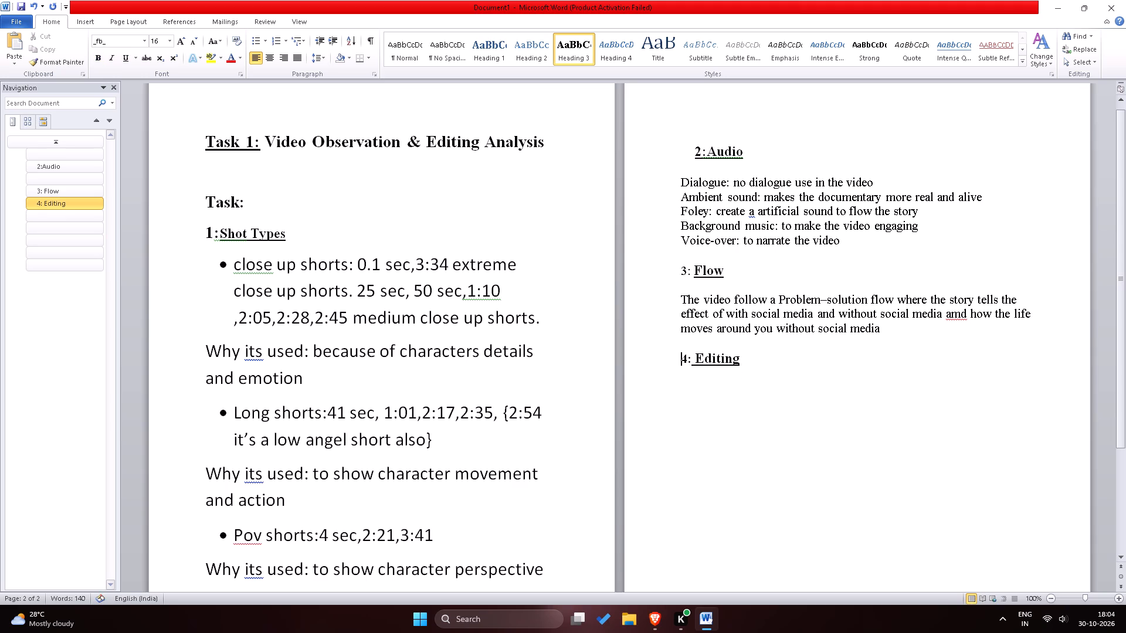
Start the Editing answer with "39 sec", leaving one blank line below the "4: Editing" heading.
left_click(786, 371)
left_click(760, 369)
key("space")
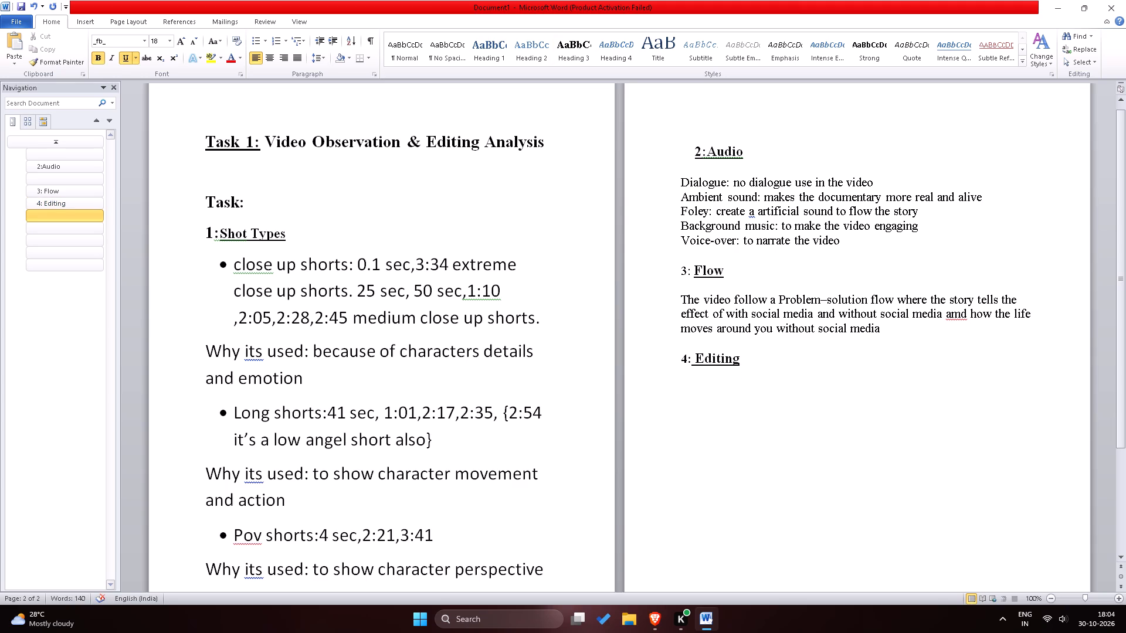
key("space")
type("sff")
key("BackSpace")
key("BackSpace")
key("BackSpace")
key("Return")
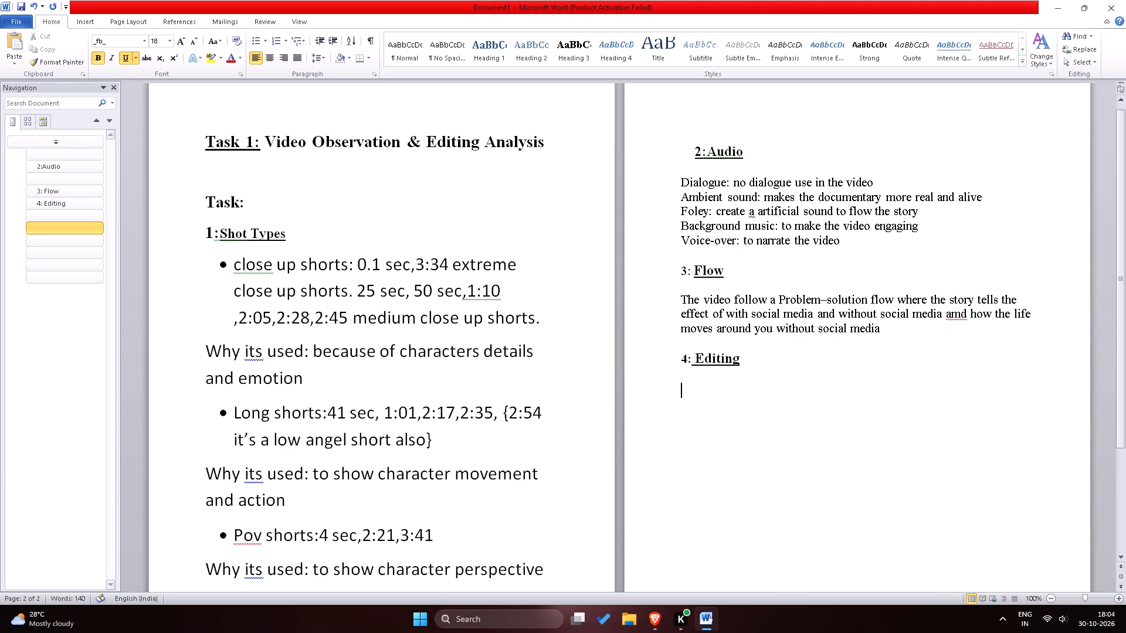
type("dhg")
key("BackSpace")
key("BackSpace")
key("BackSpace")
type("39")
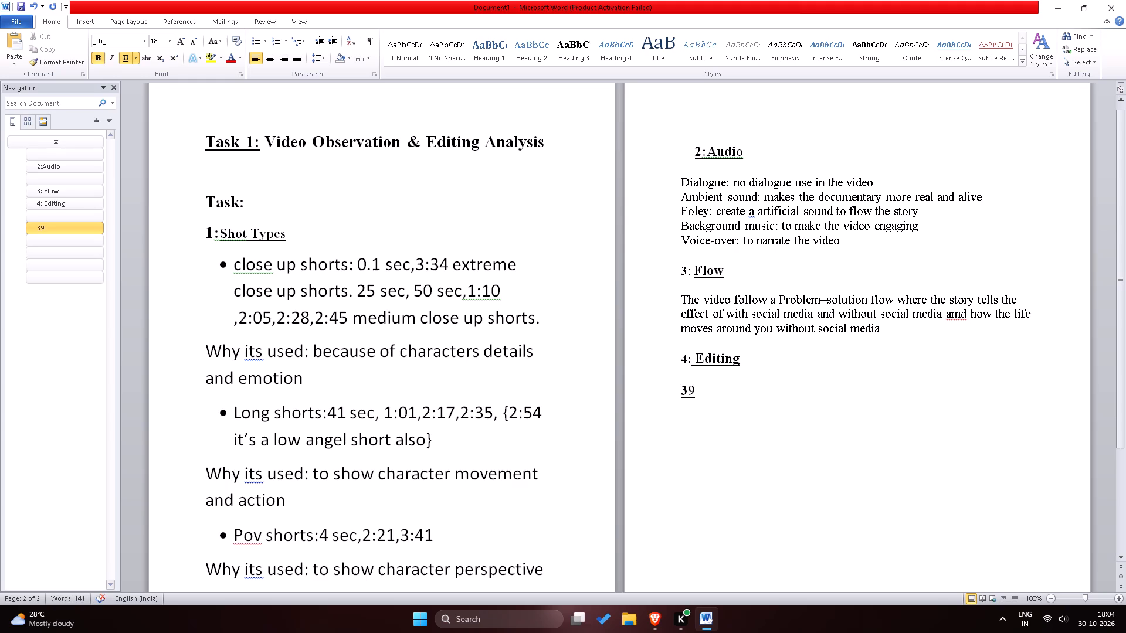
key("space")
type("sec")
Check the brief's list of editing decisions in the browser, and label the "39 sec" line in Word with "Cut:" in front.
key("alt+Tab")
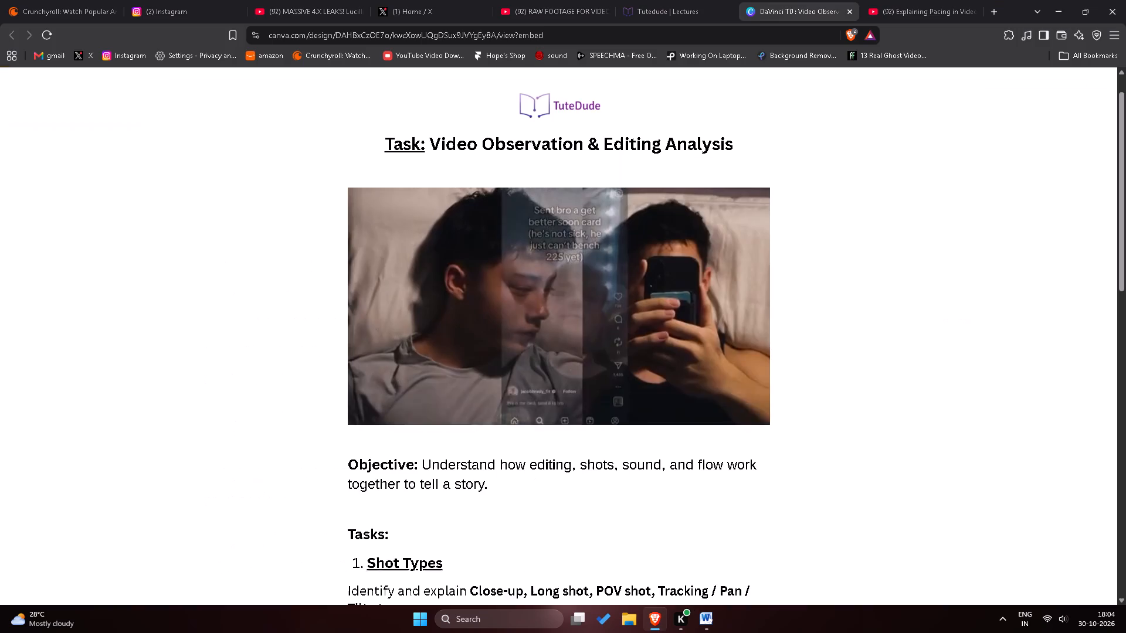
scroll(639, 488, "down", 17)
scroll(619, 457, "down", 7)
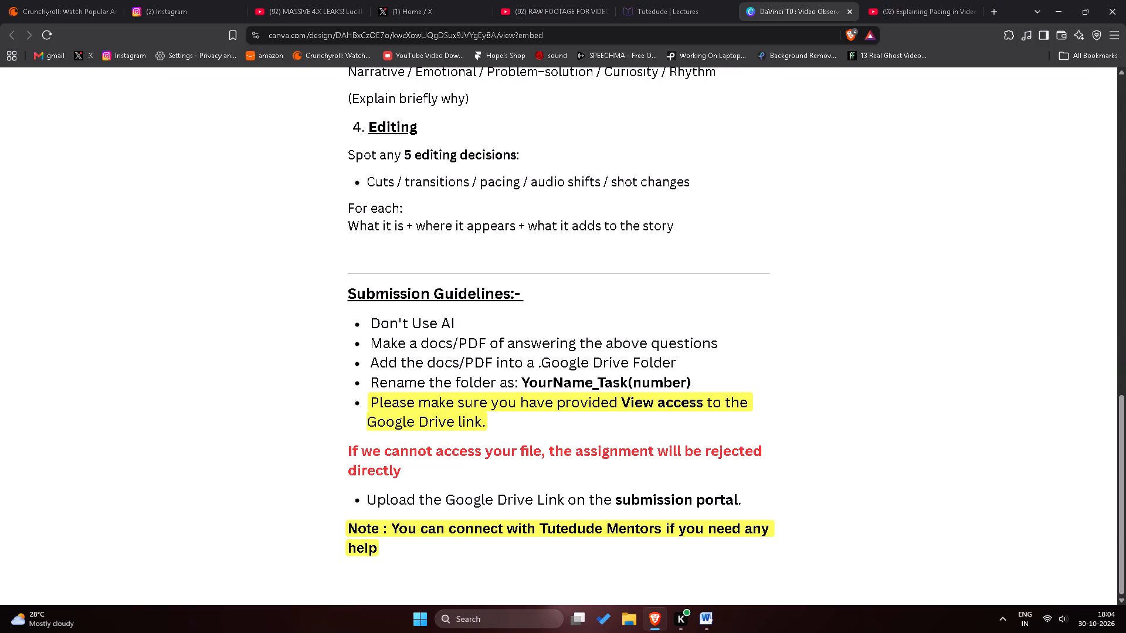
scroll(467, 373, "up", 4)
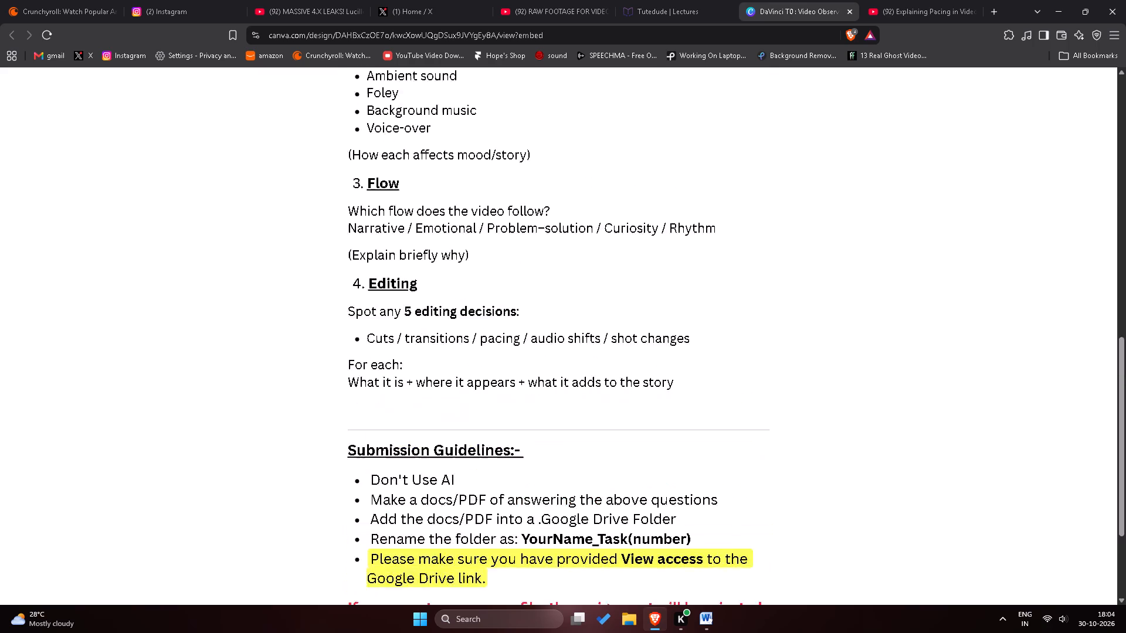
scroll(467, 373, "up", 9)
key("alt+Tab")
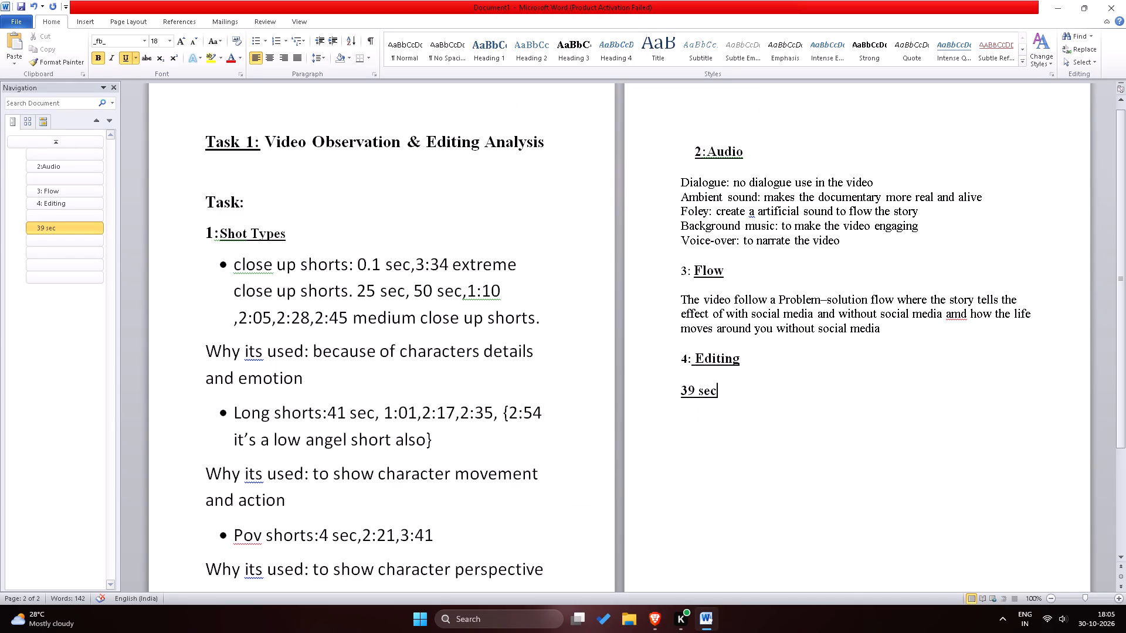
left_click(680, 395)
type("cuts")
key("BackSpace")
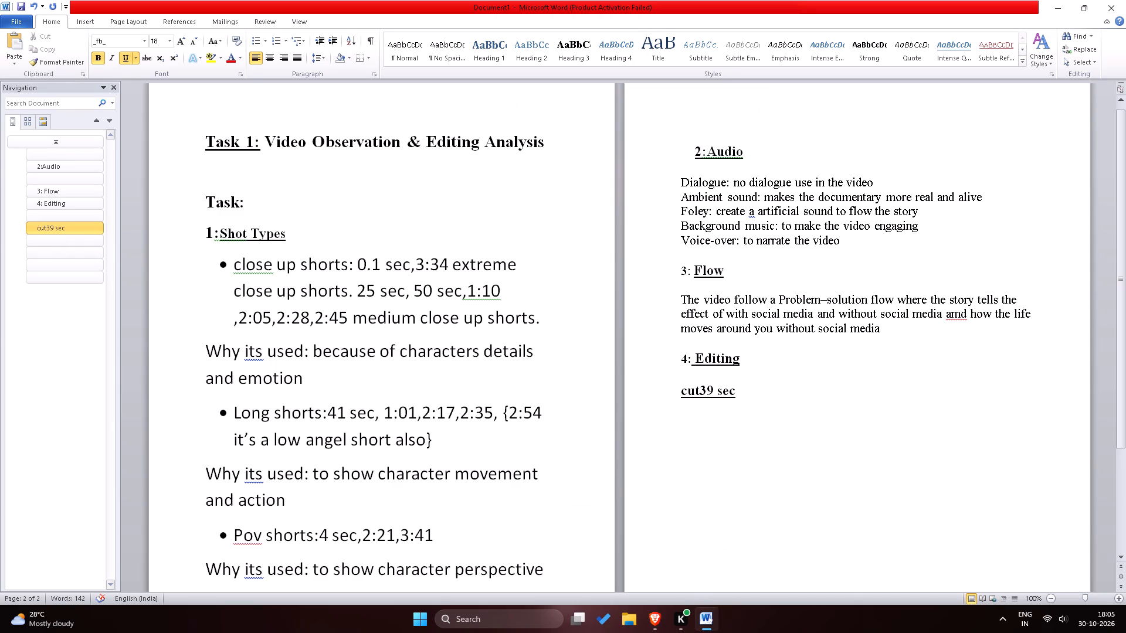
key("shift+colon")
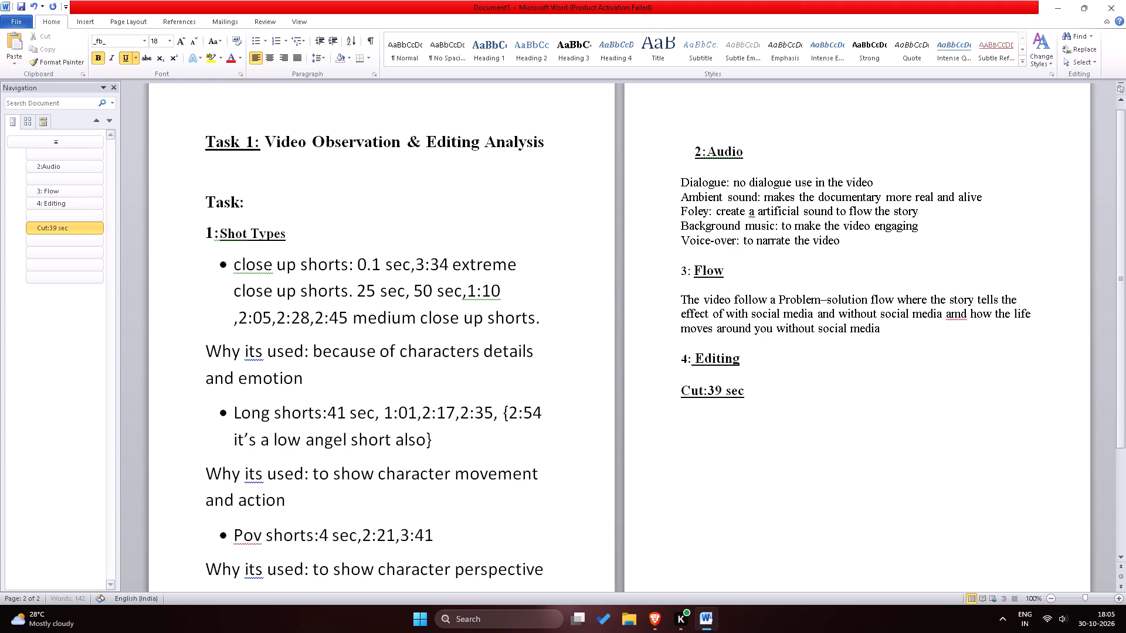
scroll(1007, 533, "up", 1)
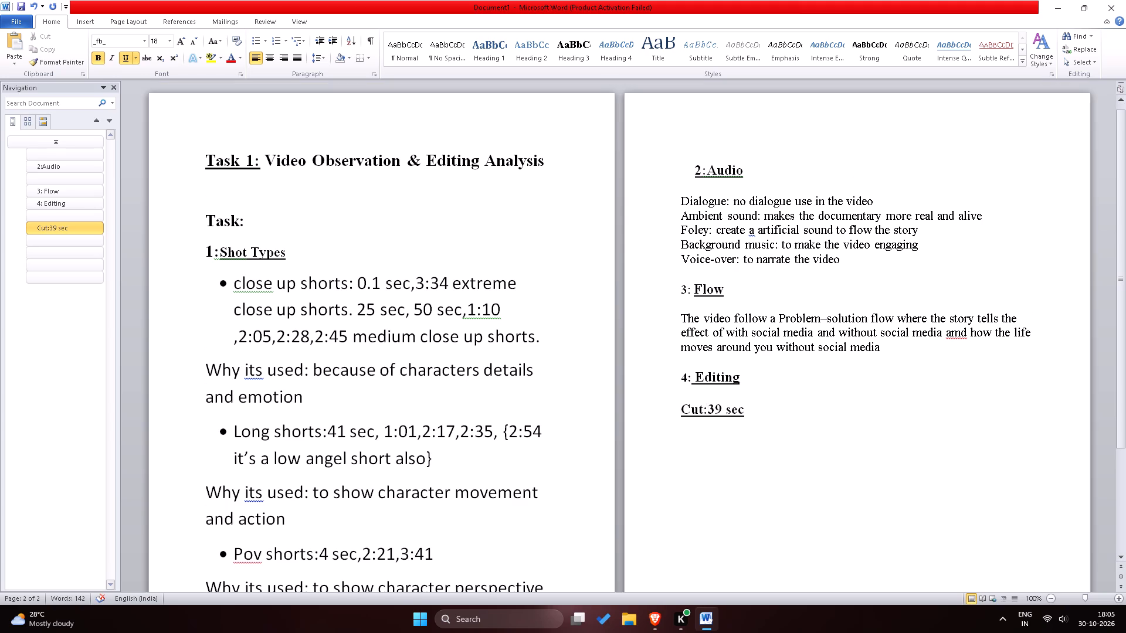
left_click(750, 413)
Switch to the brief in the browser, play a further stretch of the video, and reread the Editing task's requirements.
key("alt+Tab")
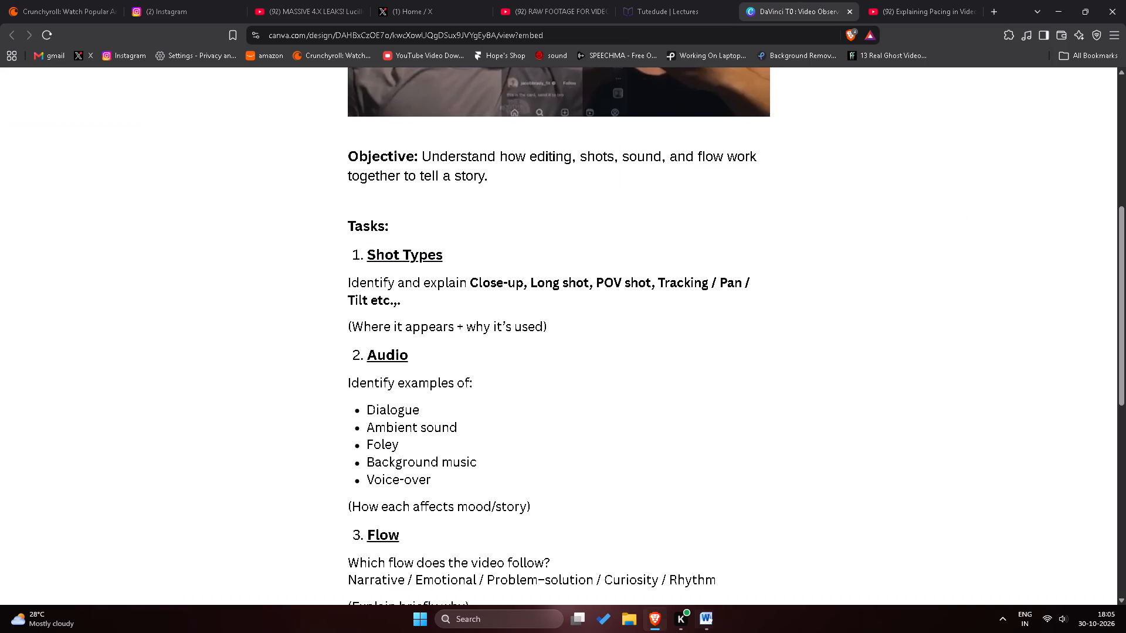
scroll(521, 482, "down", 2)
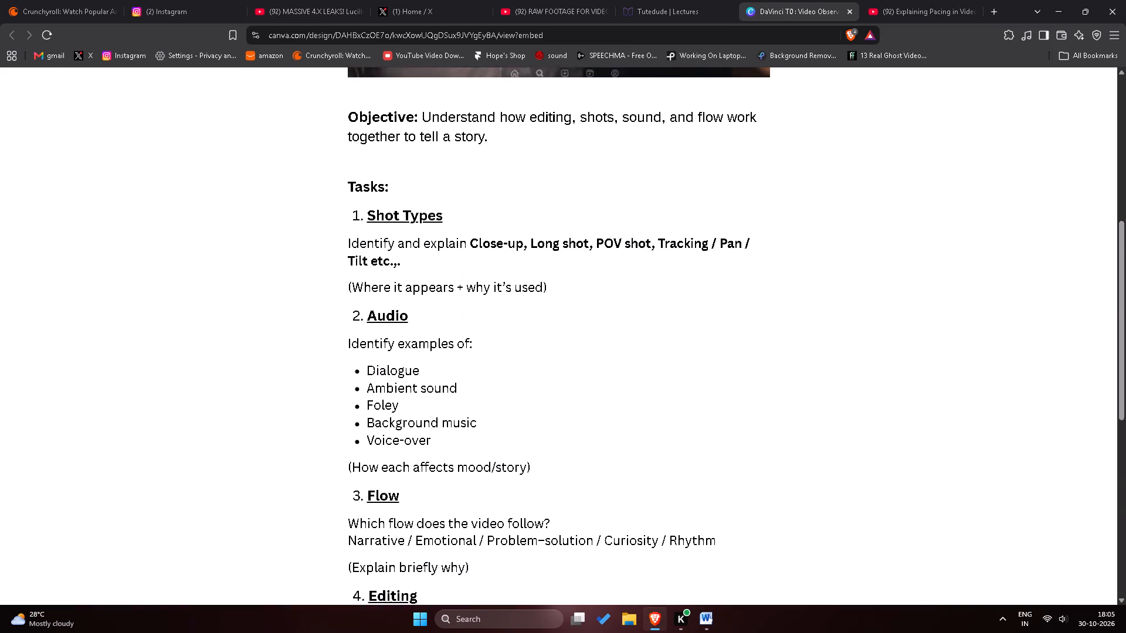
scroll(521, 484, "down", 5)
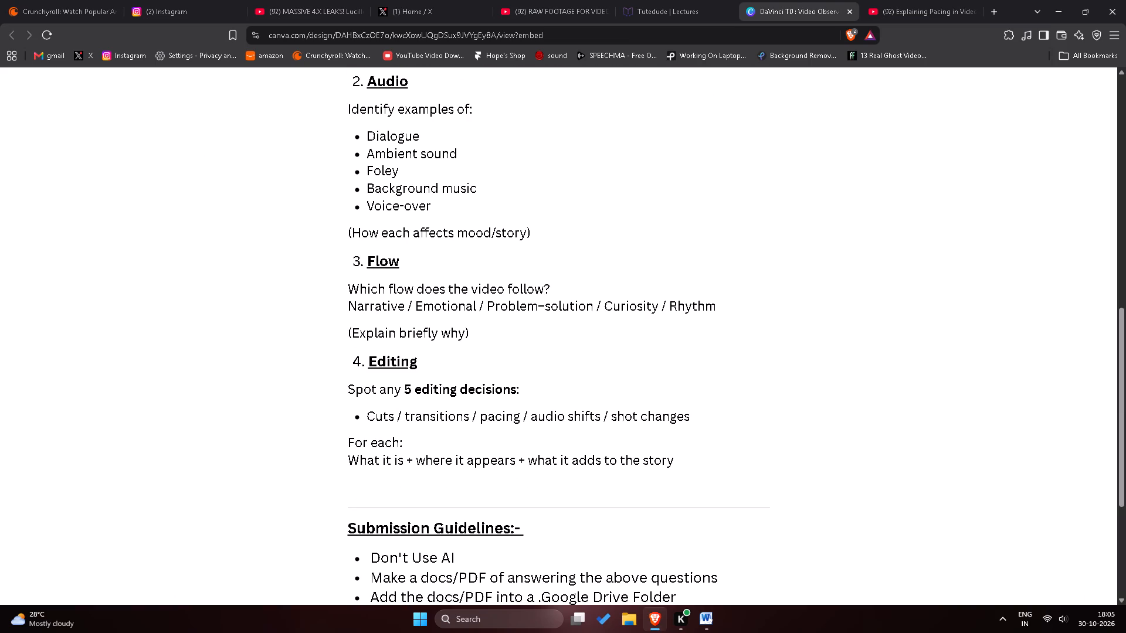
scroll(598, 464, "up", 12)
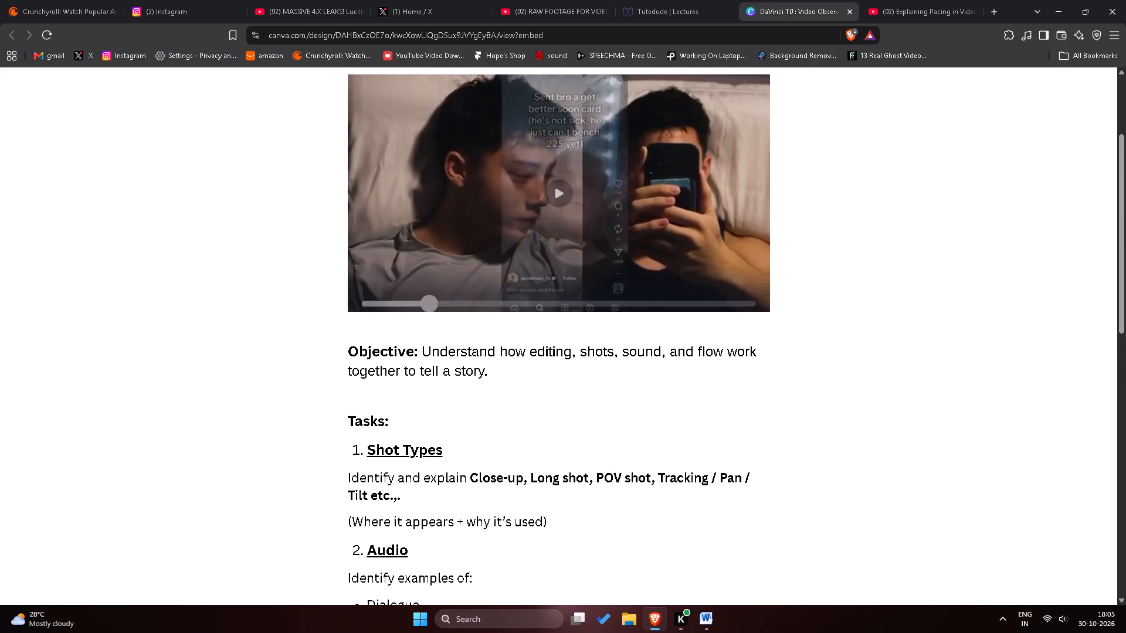
left_click(559, 191)
scroll(606, 211, "up", 3)
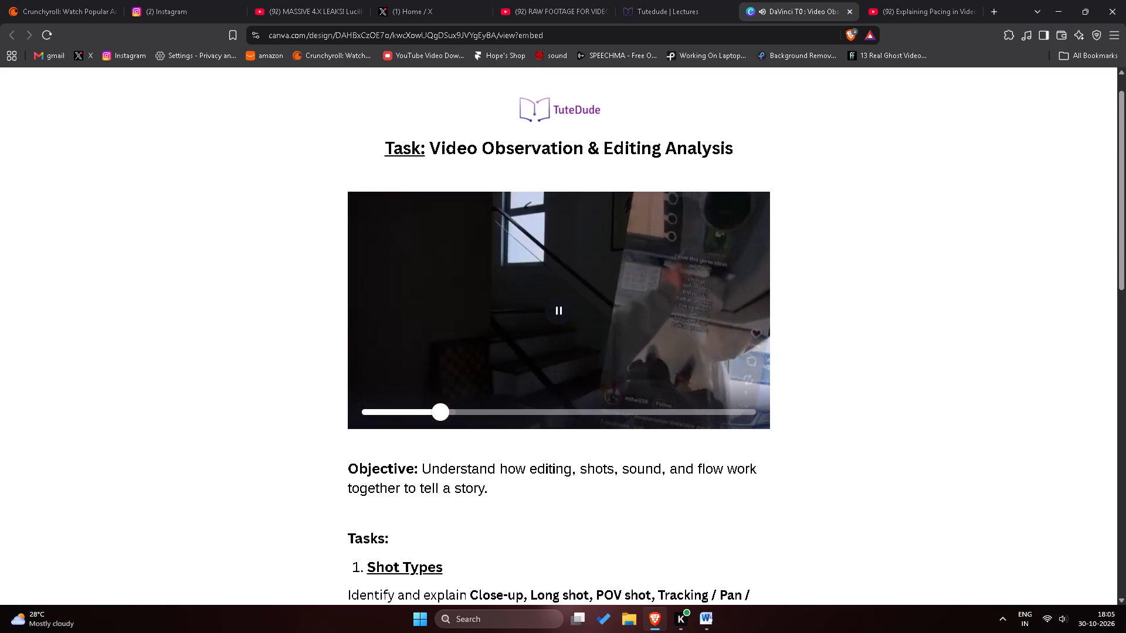
left_click(563, 312)
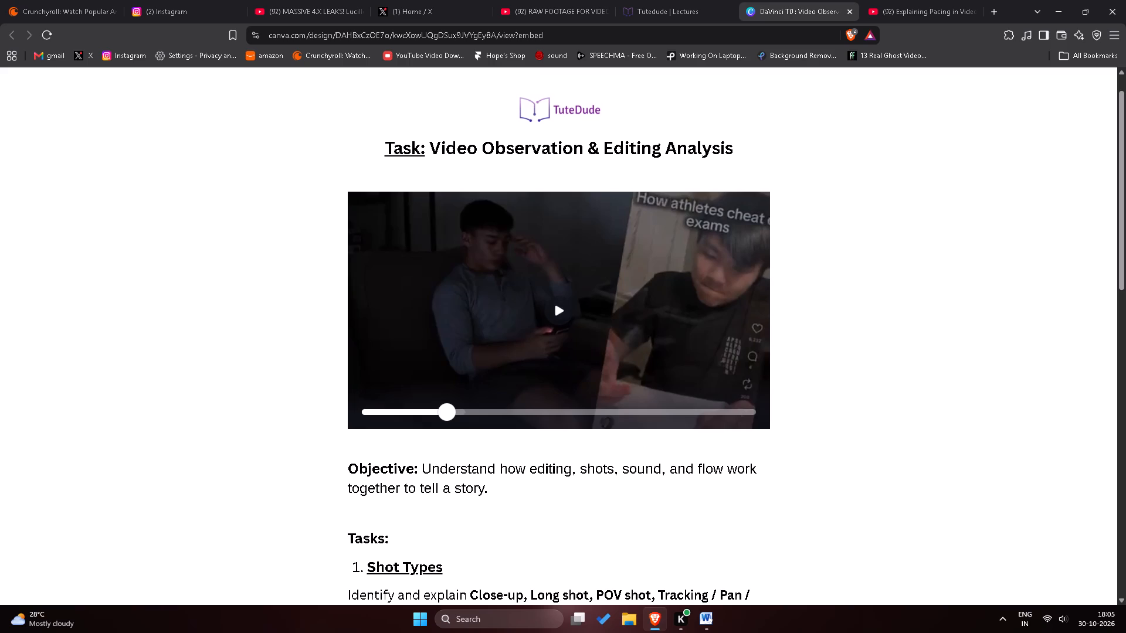
scroll(537, 361, "down", 16)
scroll(566, 389, "up", 13)
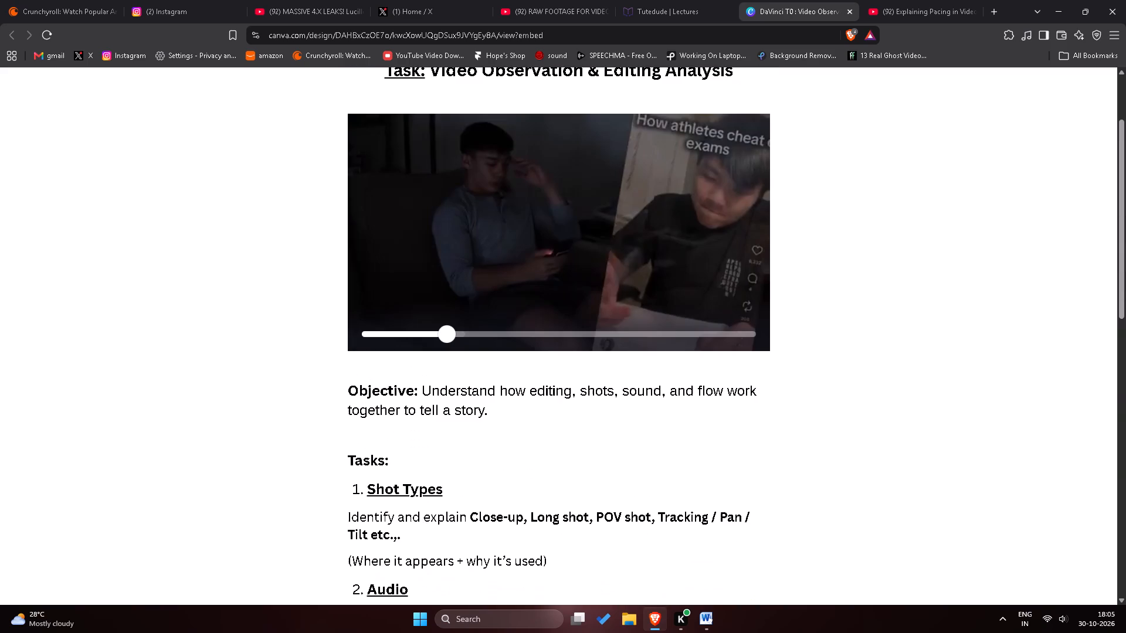
scroll(564, 380, "up", 1)
left_click(437, 332)
scroll(546, 272, "down", 17)
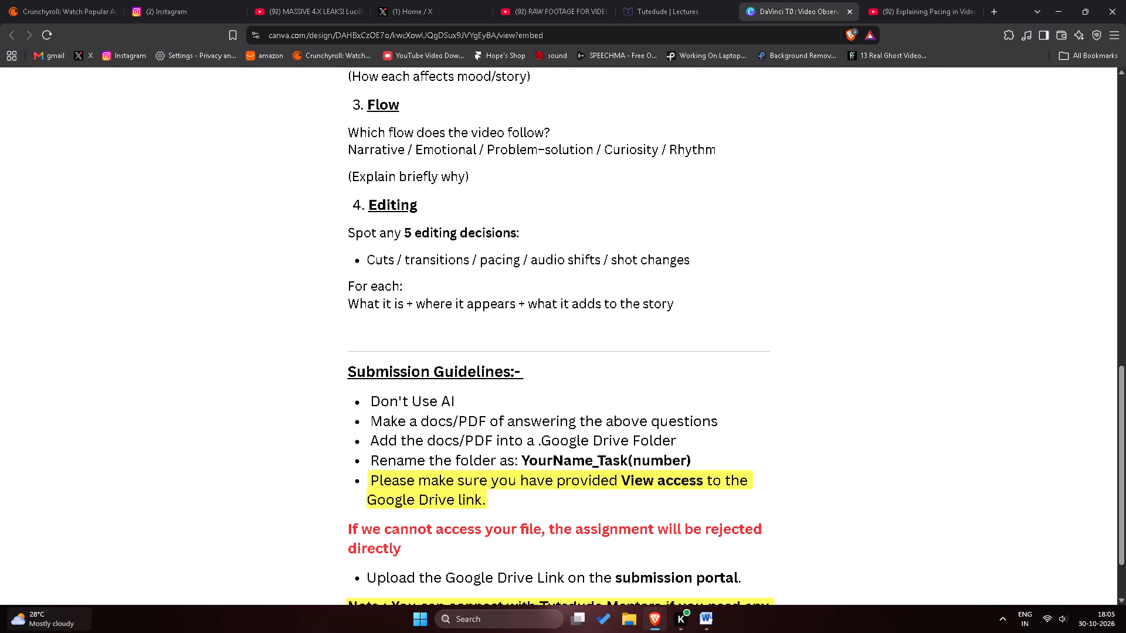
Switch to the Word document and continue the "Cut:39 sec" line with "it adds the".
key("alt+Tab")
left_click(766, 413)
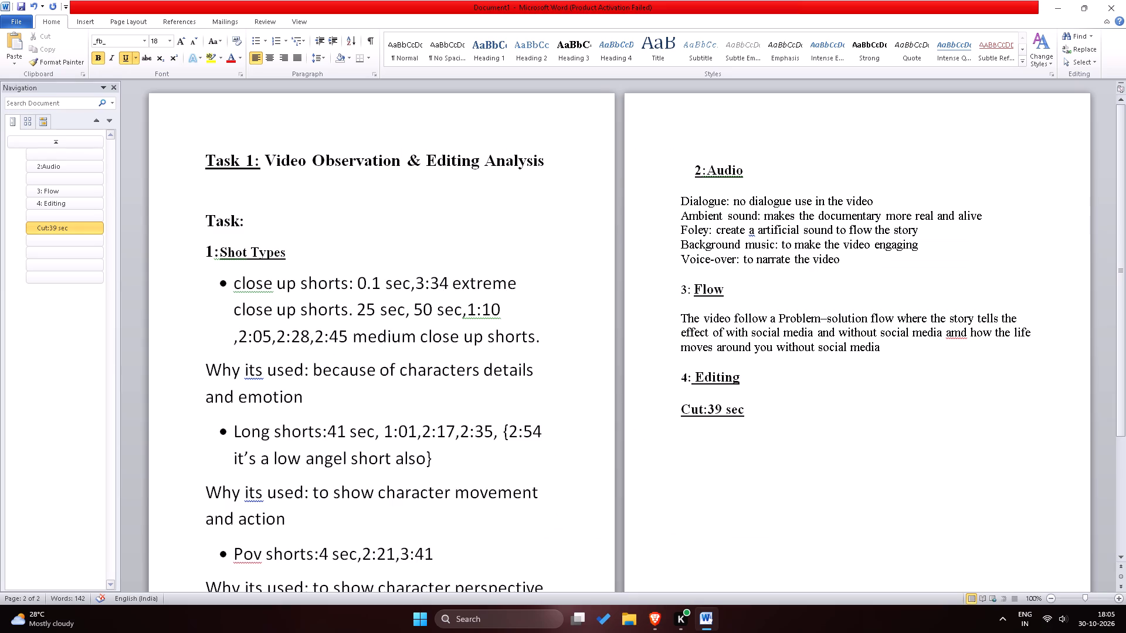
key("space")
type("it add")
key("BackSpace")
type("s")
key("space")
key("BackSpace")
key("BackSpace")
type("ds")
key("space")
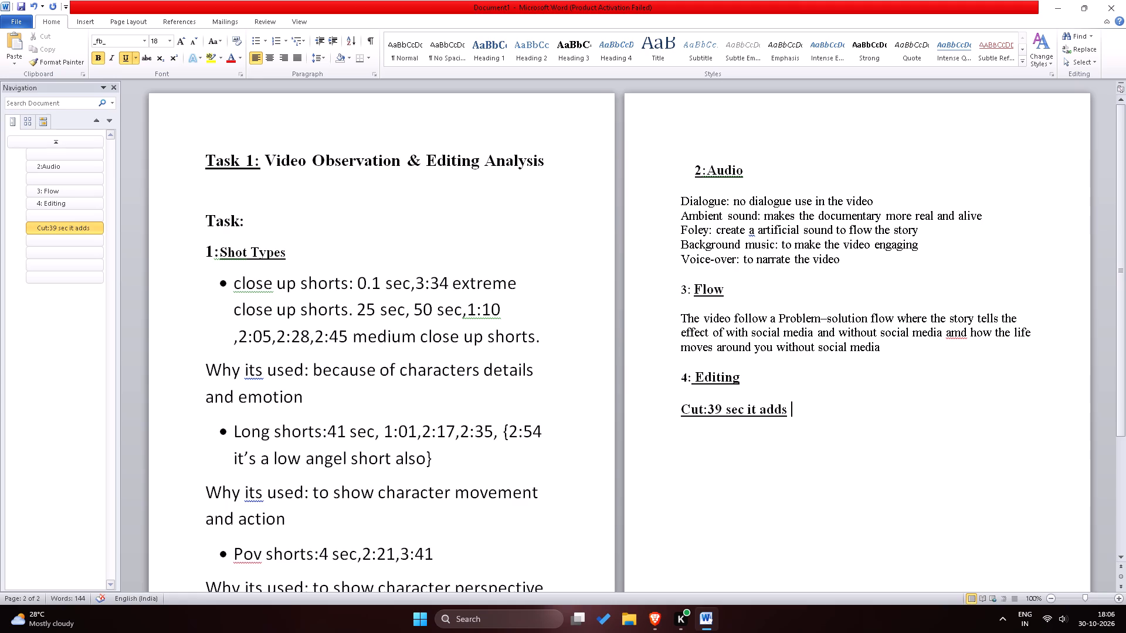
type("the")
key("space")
Switch to the brief in the browser and reread the Editing task's requirements.
key("alt+Tab")
scroll(632, 254, "down", 6)
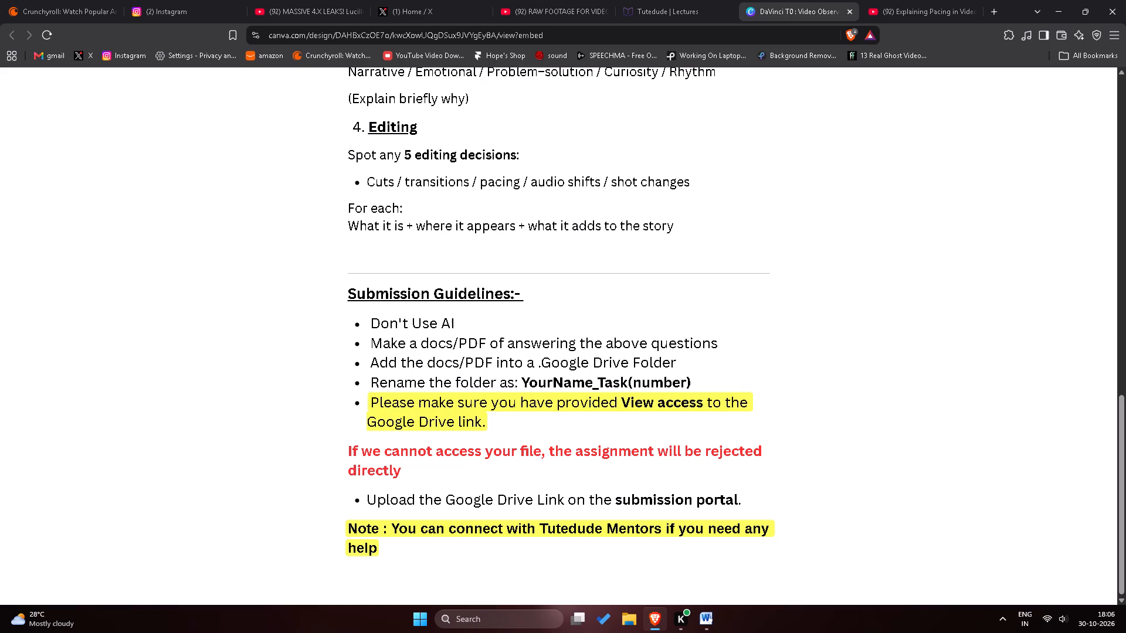
scroll(577, 281, "up", 5)
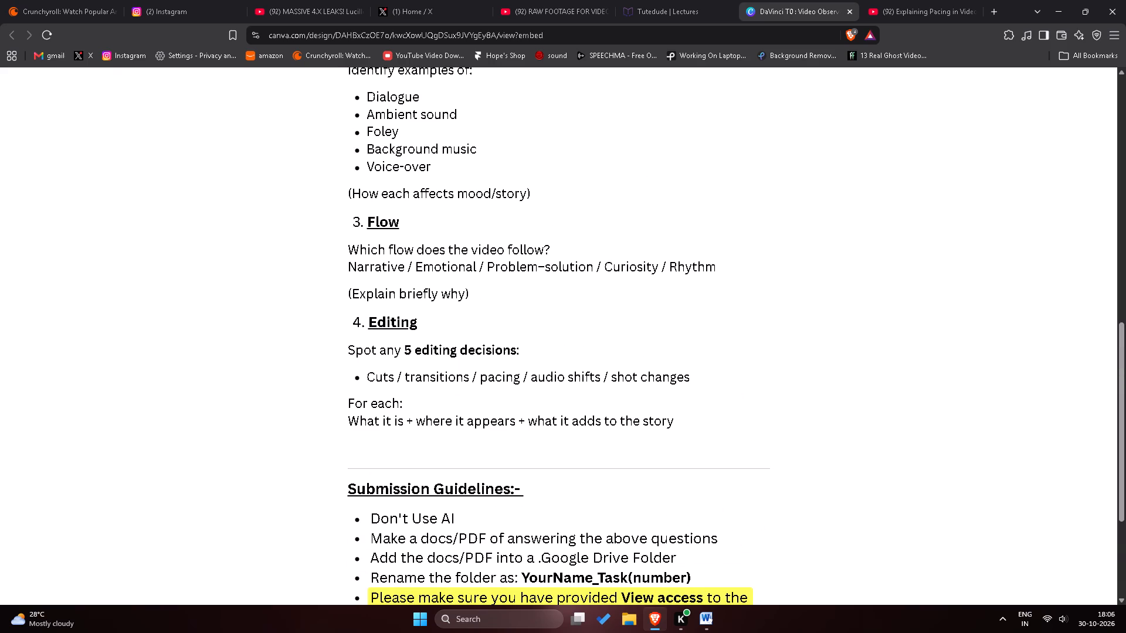
Return to the Word document and replace the wording after "Cut:39 sec" with "to shows".
key("alt+Tab")
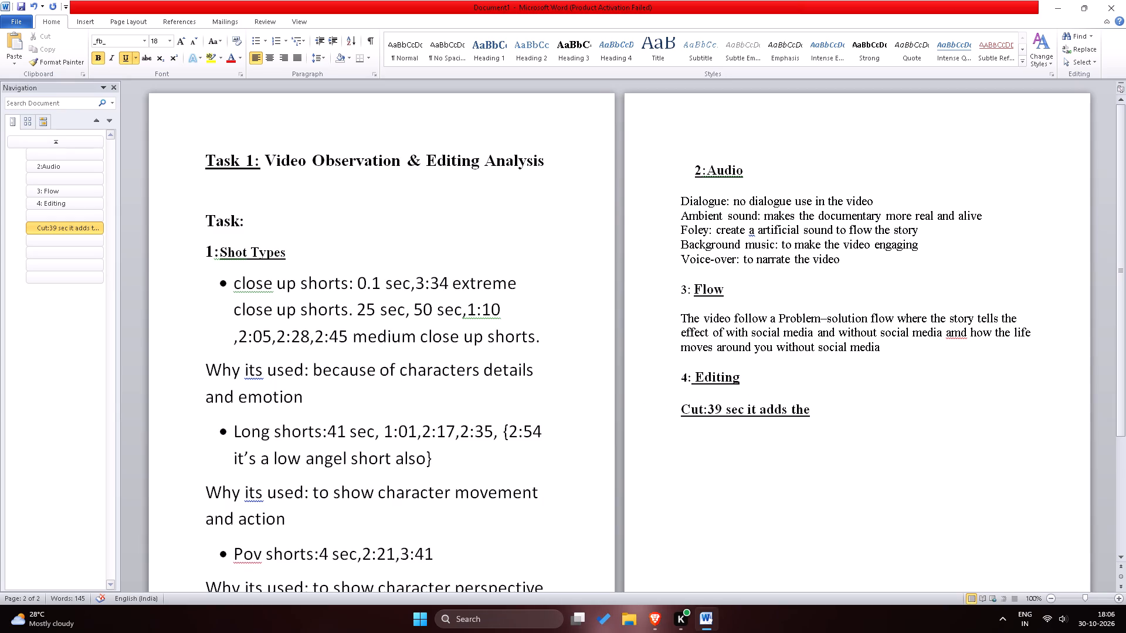
key("BackSpace")
key("BackSpace")
key("BackSpace")
key("BackSpace")
key("BackSpace")
key("BackSpace")
key("BackSpace")
key("BackSpace")
key("BackSpace")
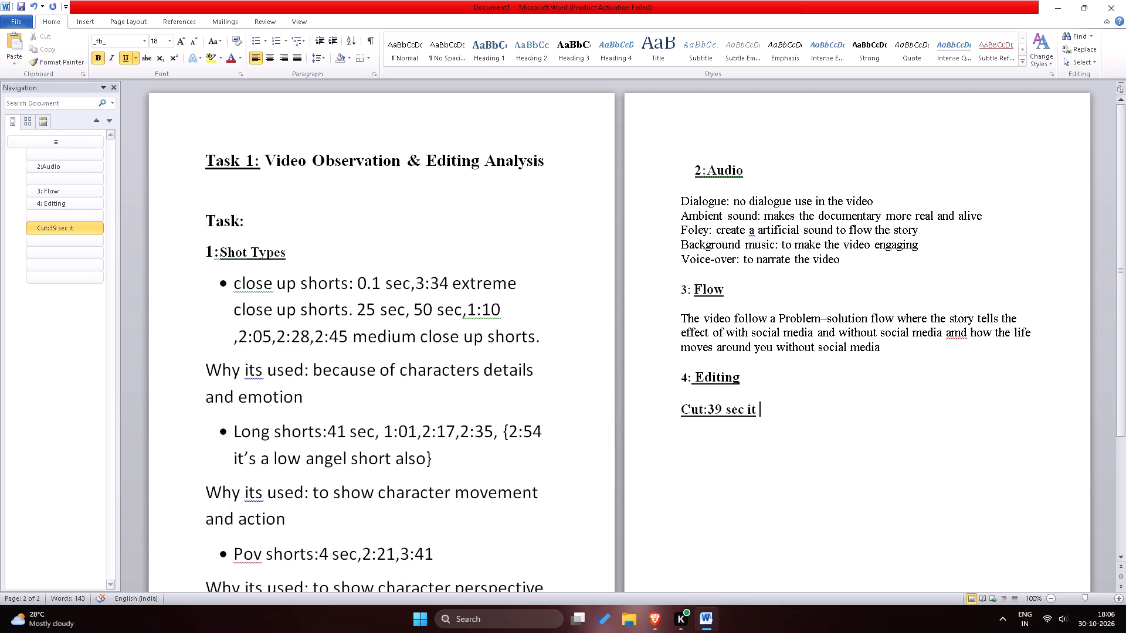
key("BackSpace")
key("BackSpace")
key("BackSpace")
type("to sho")
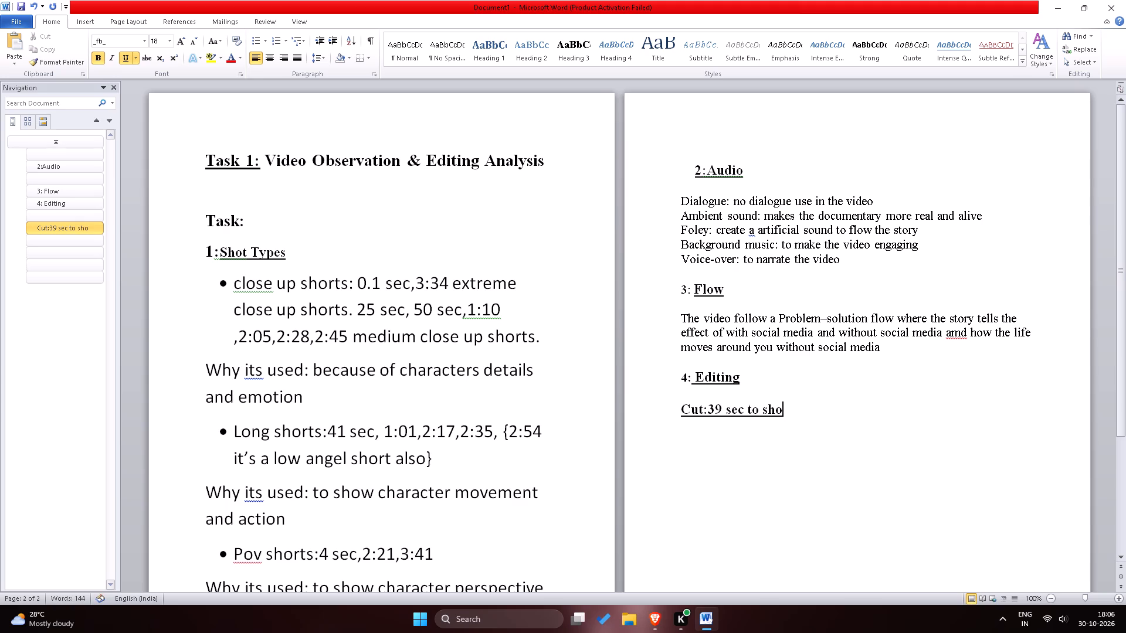
type("ws")
key("space")
Reword the ending so the line reads "Cut:39 sec to remove the unneccery".
key("BackSpace")
key("BackSpace")
key("BackSpace")
key("BackSpace")
key("BackSpace")
key("BackSpace")
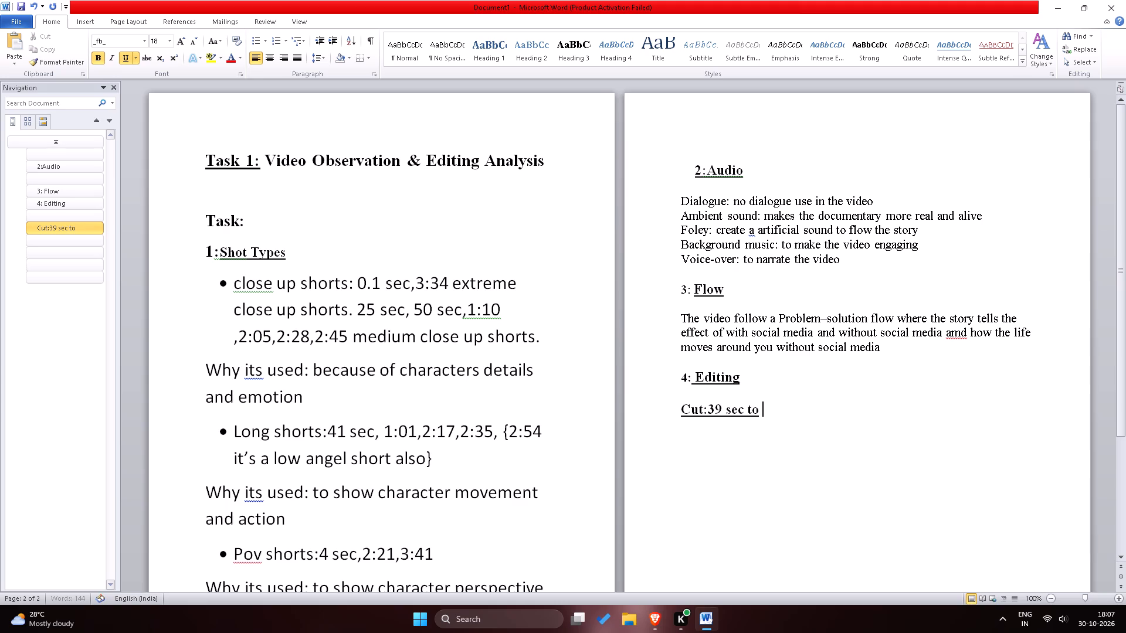
type("remo")
type("ve the")
key("space")
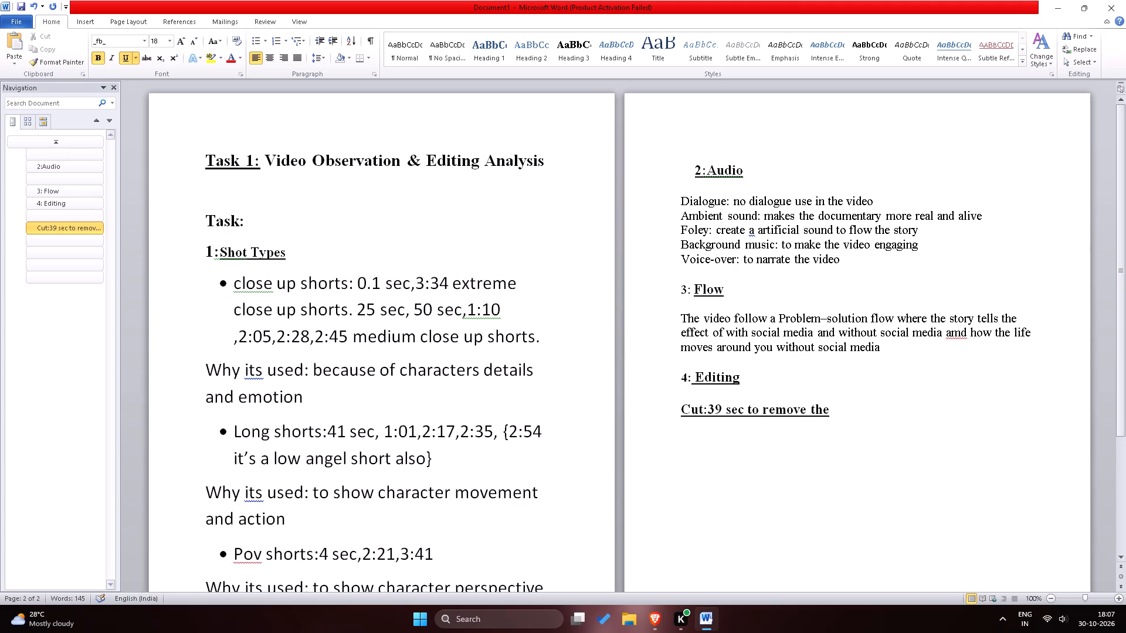
key("u")
key("n")
type("necc")
type("ery")
key("space")
Look up spelling suggestions for the word "unneccery" in the Cut line.
left_click_drag(894, 407, 875, 406)
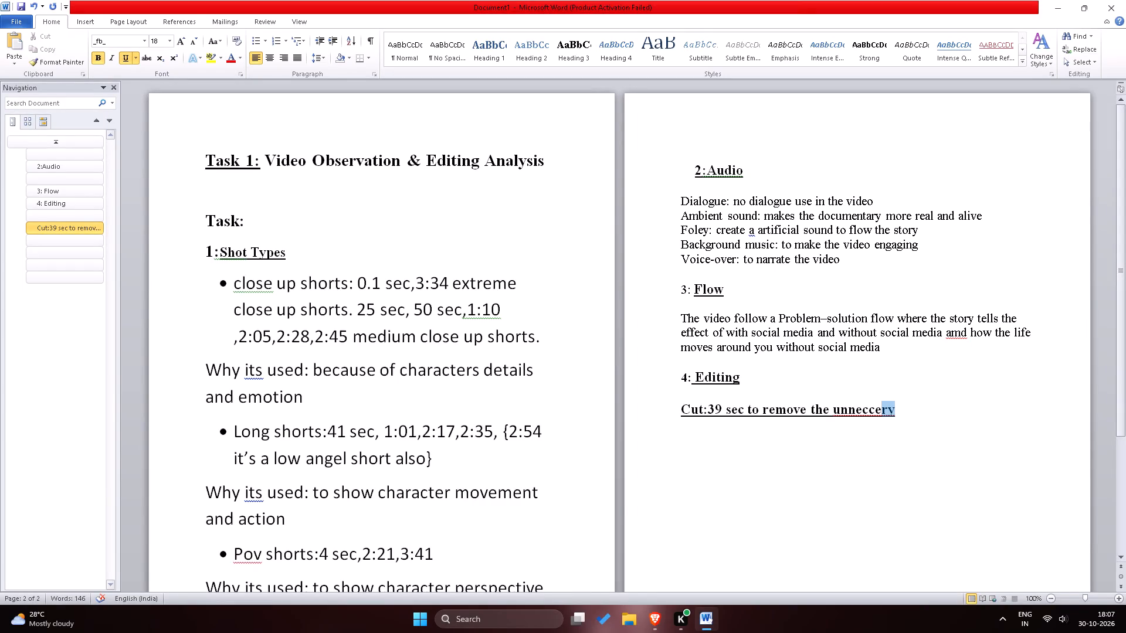
left_click_drag(875, 406, 830, 403)
right_click(846, 409)
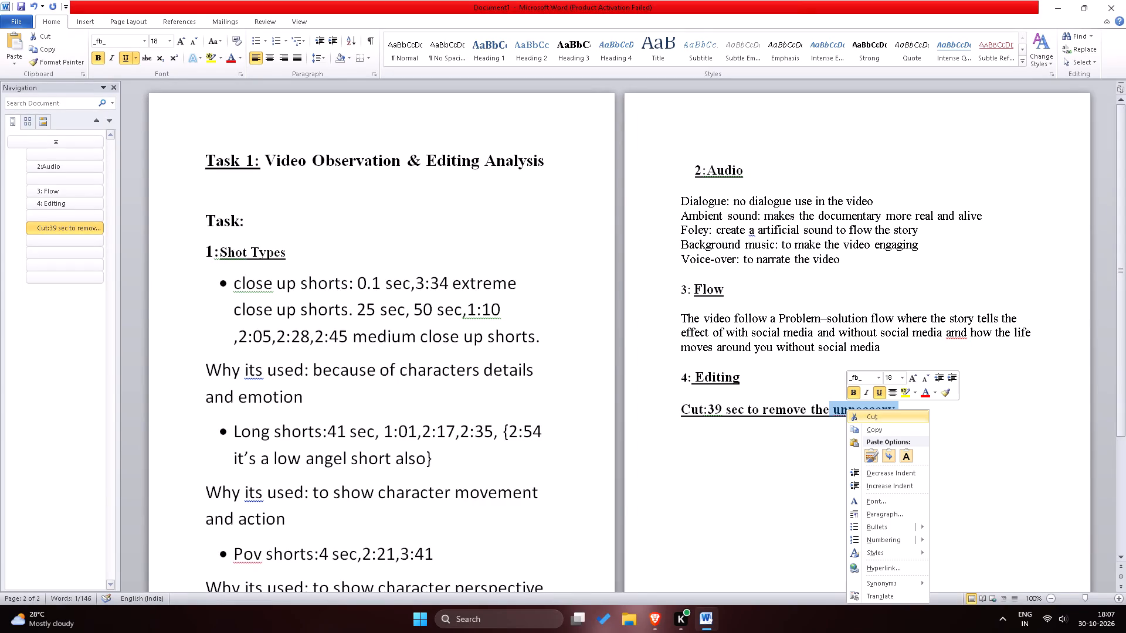
left_click(965, 427)
left_click(899, 412)
left_click_drag(893, 409, 832, 410)
right_click(850, 412)
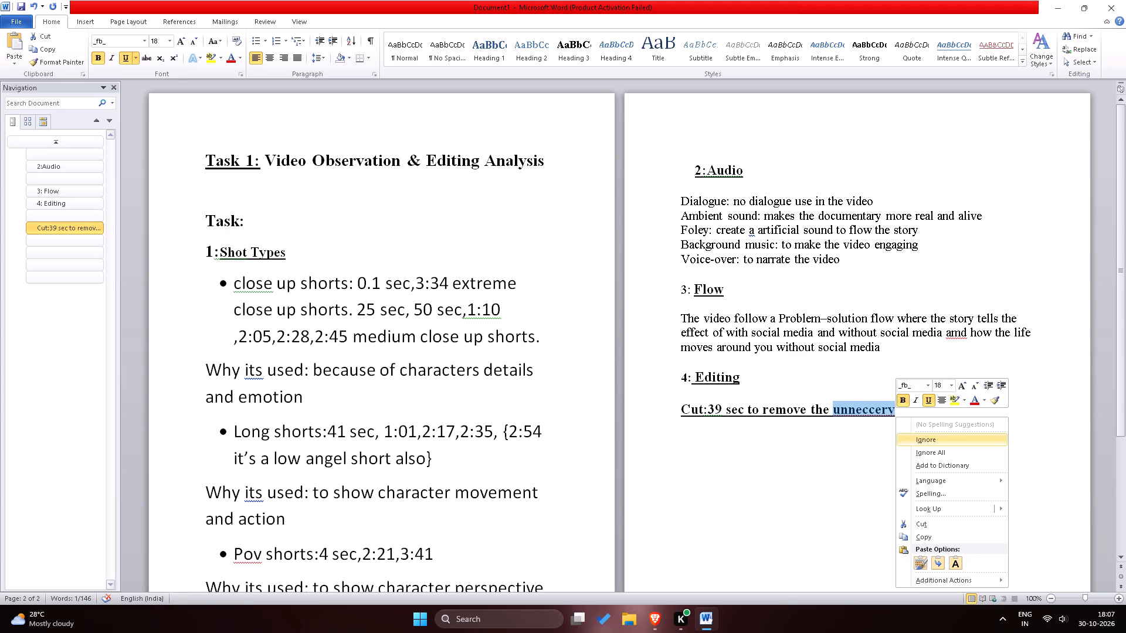
left_click(888, 432)
left_click(902, 414)
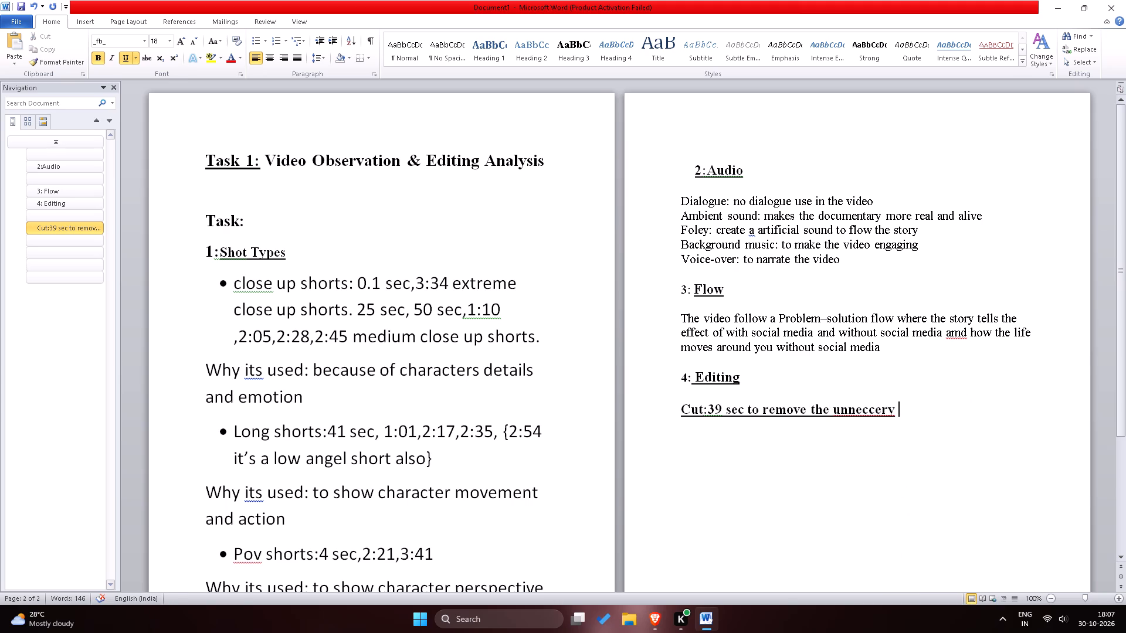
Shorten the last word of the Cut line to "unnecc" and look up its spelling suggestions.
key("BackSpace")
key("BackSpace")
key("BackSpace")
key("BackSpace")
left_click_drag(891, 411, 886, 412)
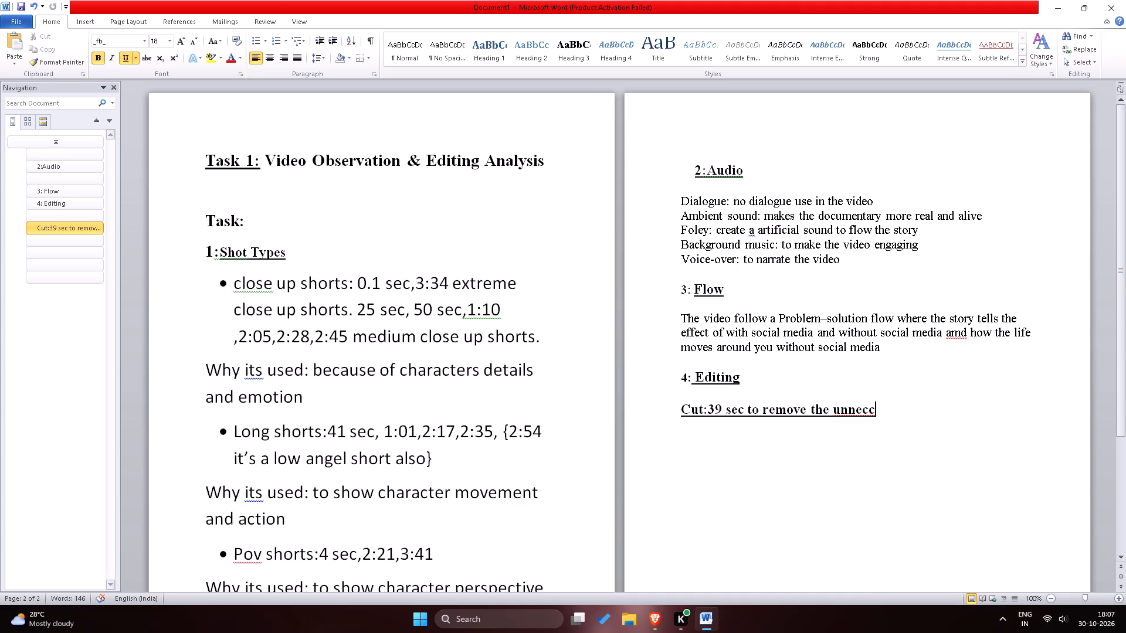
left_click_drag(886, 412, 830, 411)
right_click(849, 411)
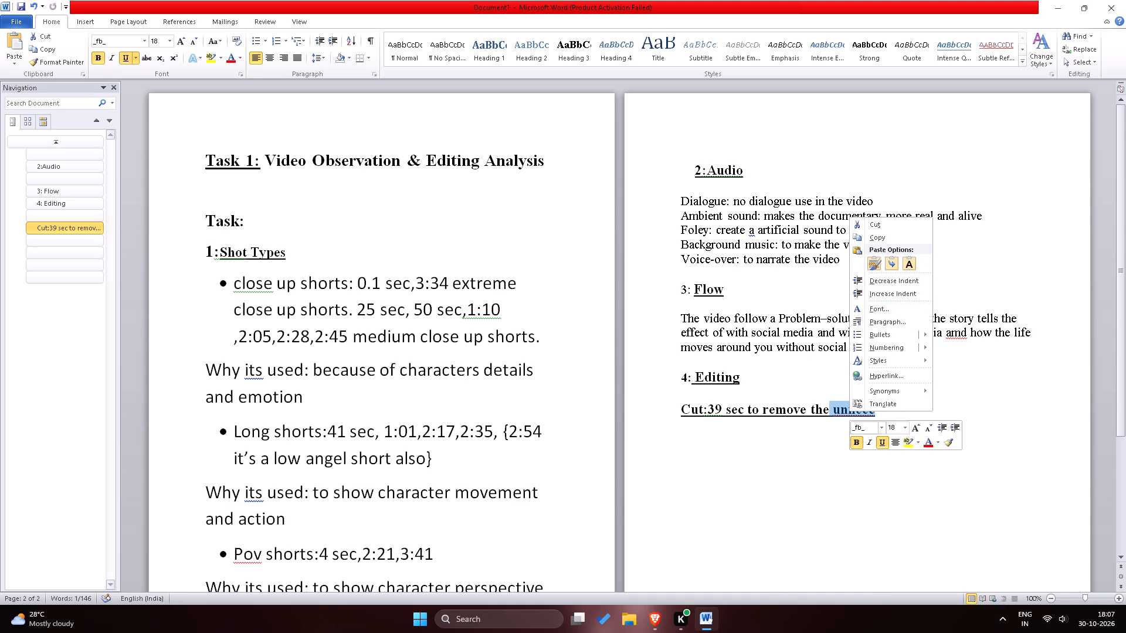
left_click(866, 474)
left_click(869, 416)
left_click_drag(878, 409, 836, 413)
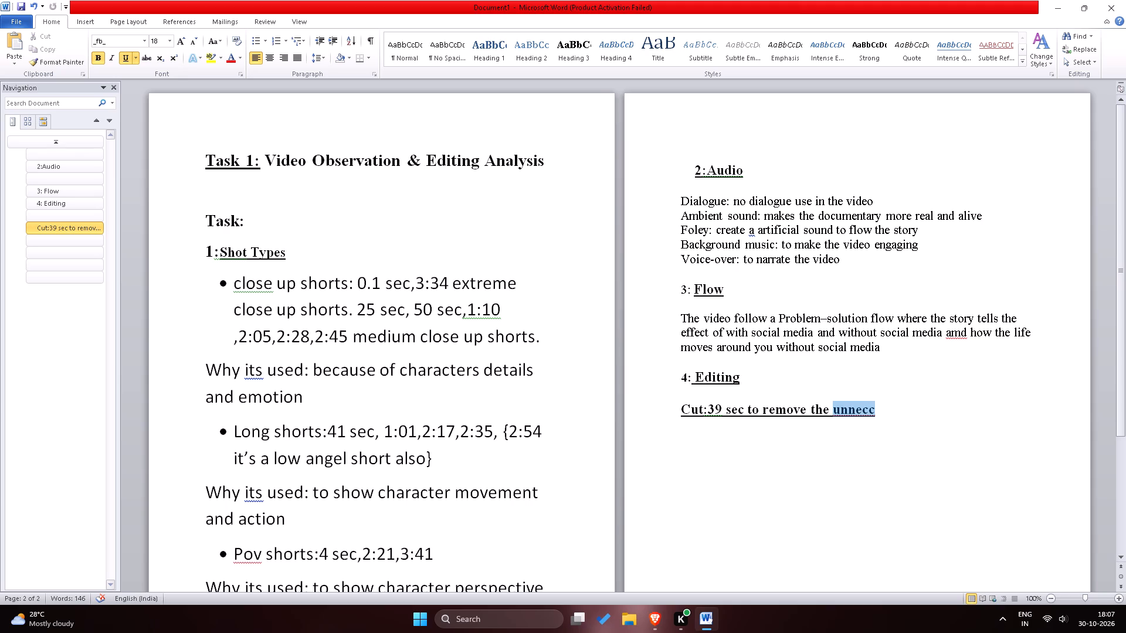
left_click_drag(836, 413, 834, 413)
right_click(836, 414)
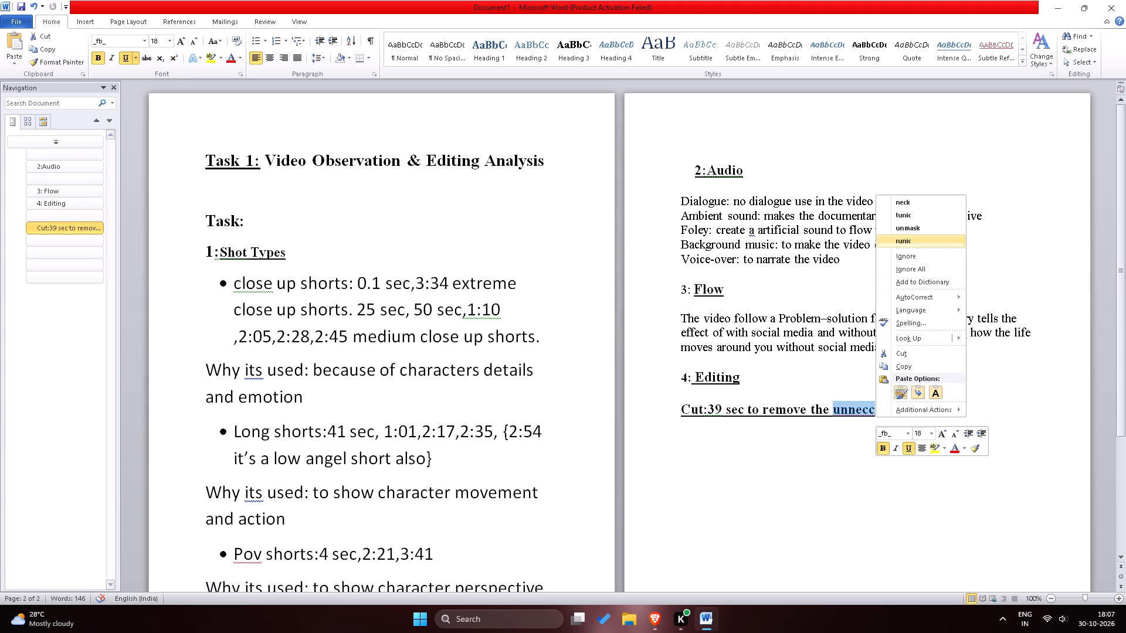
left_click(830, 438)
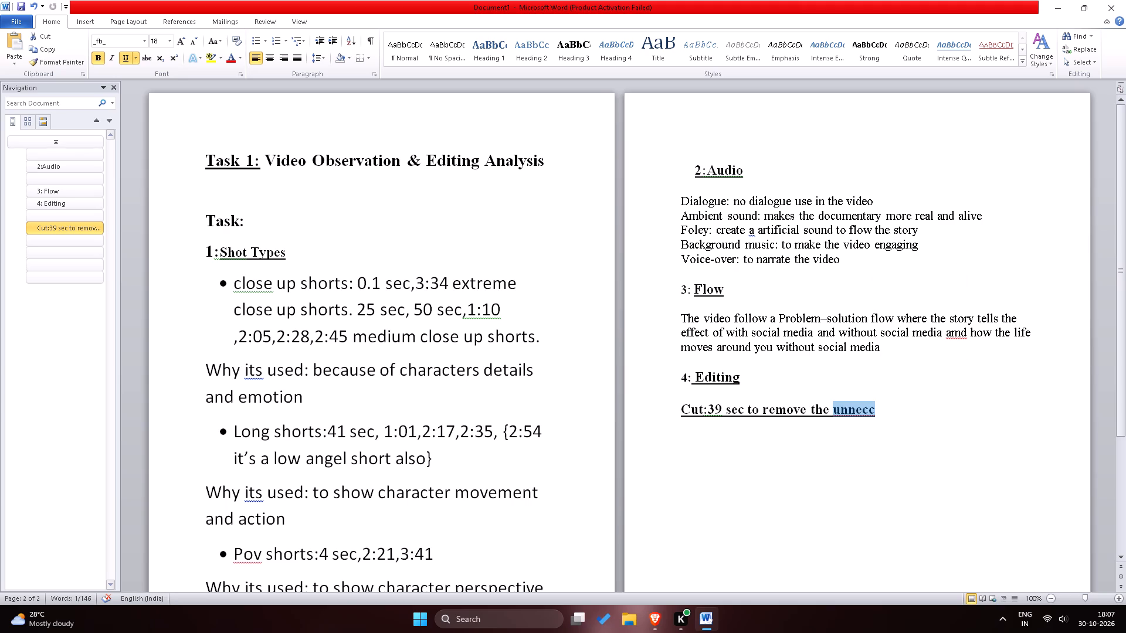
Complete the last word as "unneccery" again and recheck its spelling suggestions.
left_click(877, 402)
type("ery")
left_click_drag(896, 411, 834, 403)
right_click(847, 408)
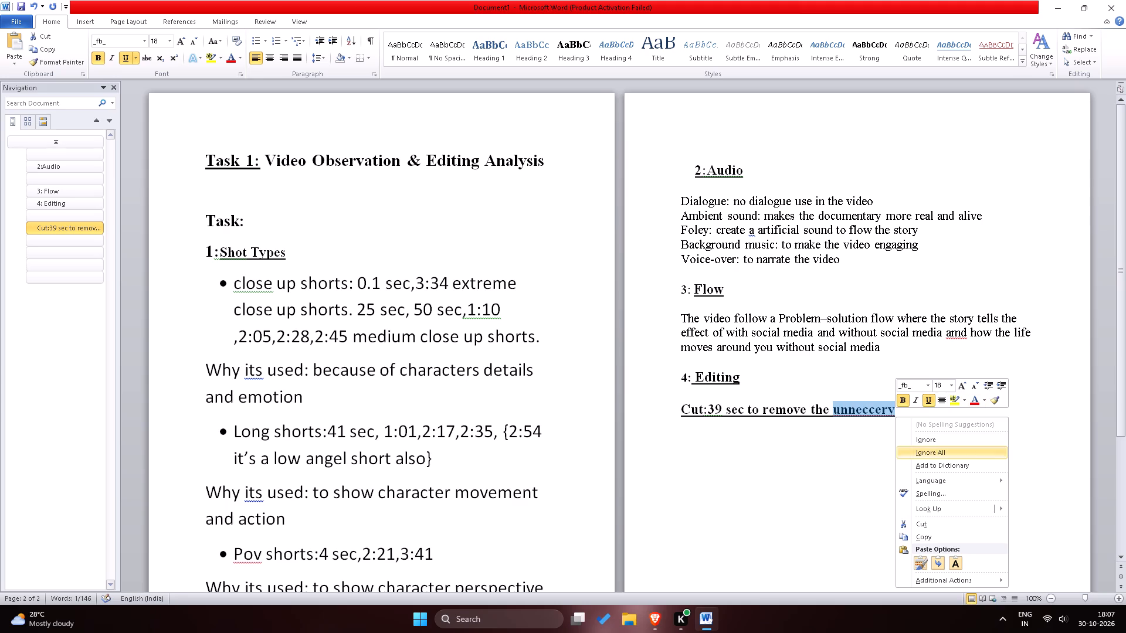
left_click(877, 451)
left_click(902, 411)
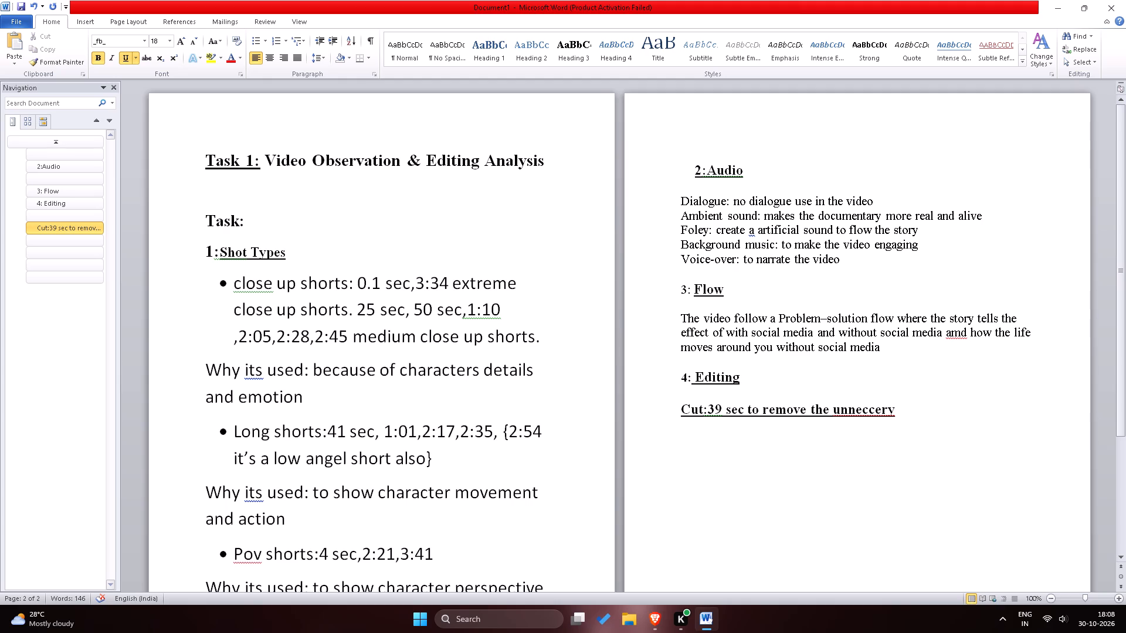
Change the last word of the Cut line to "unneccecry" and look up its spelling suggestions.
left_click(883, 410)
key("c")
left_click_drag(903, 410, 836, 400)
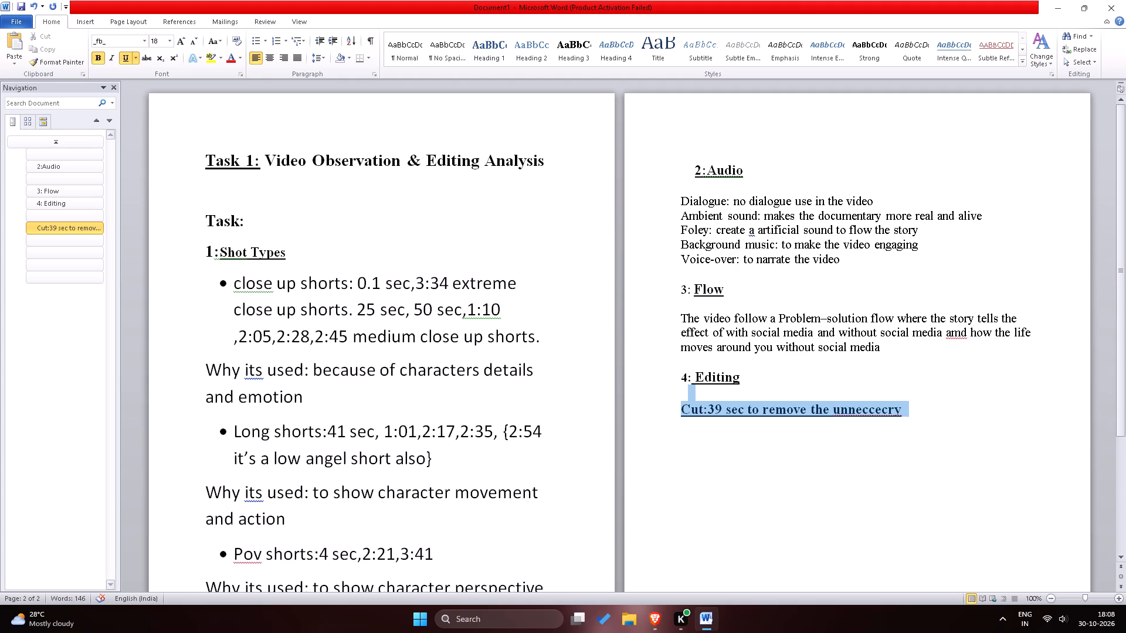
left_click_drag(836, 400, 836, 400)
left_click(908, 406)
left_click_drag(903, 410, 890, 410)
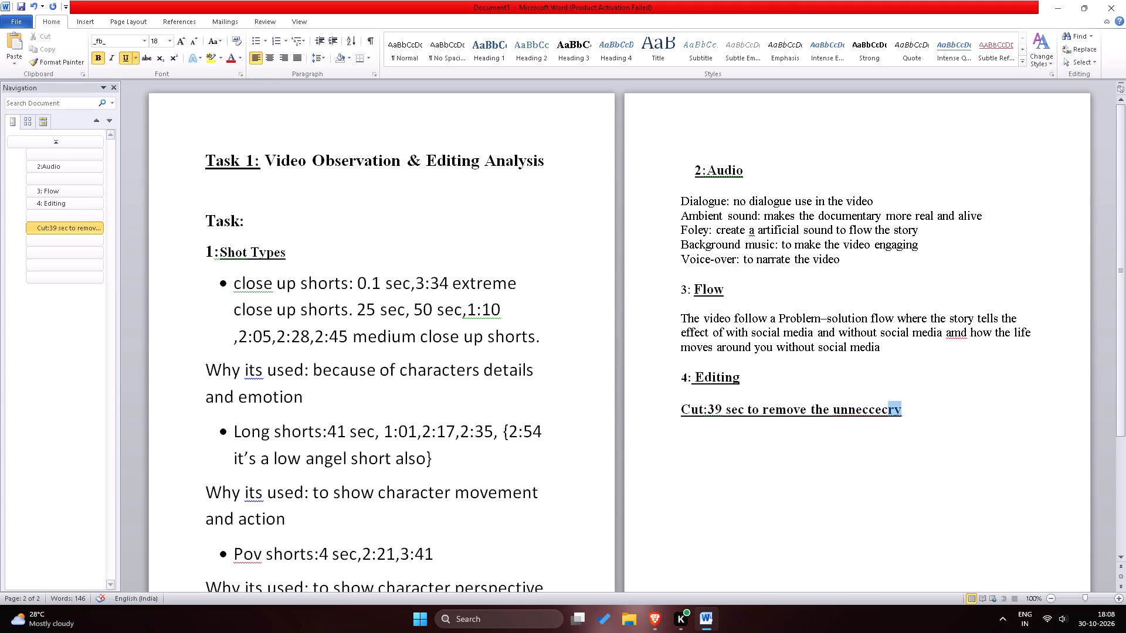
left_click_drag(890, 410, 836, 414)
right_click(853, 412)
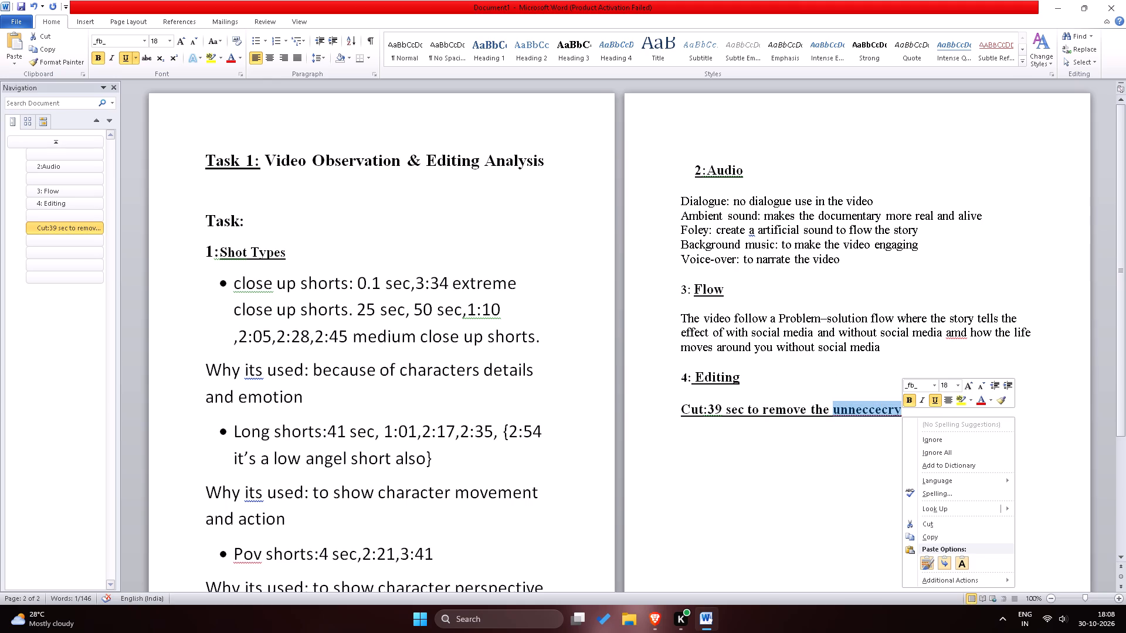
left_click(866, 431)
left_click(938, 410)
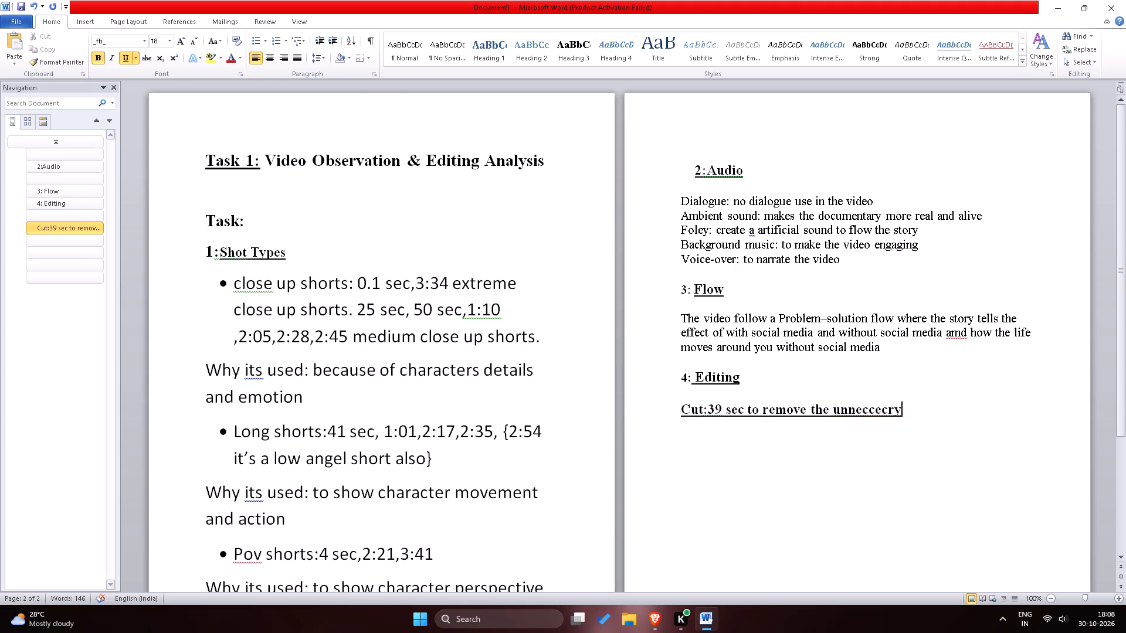
Delete "remove the unneccecry" from the Cut line, back to "Cut:39 sec to".
key("alt+Tab")
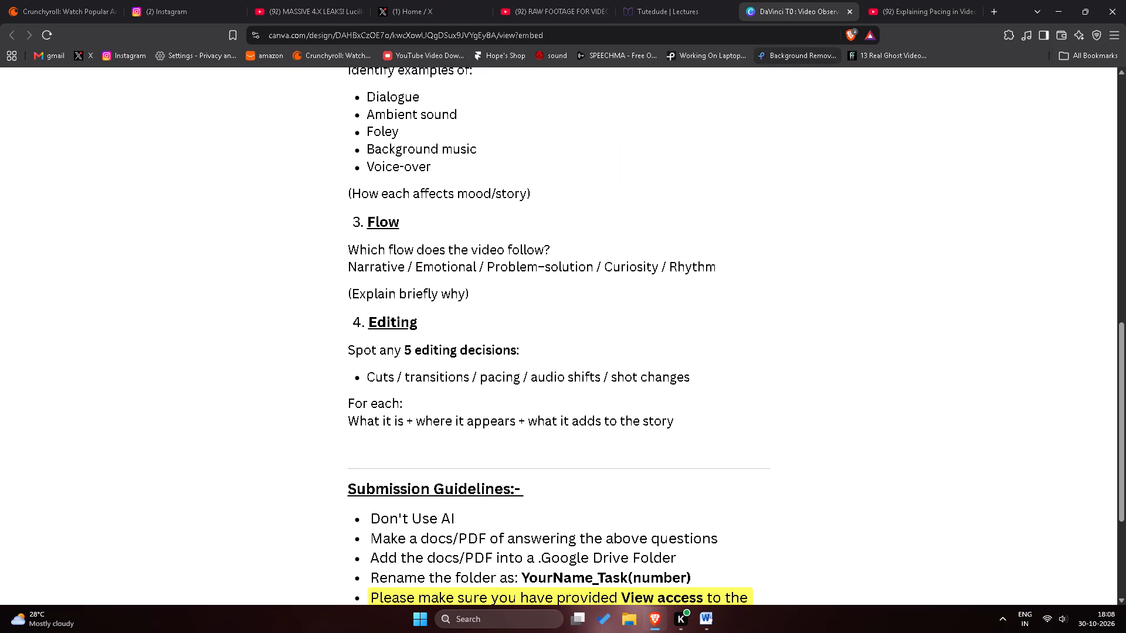
key("alt+Tab")
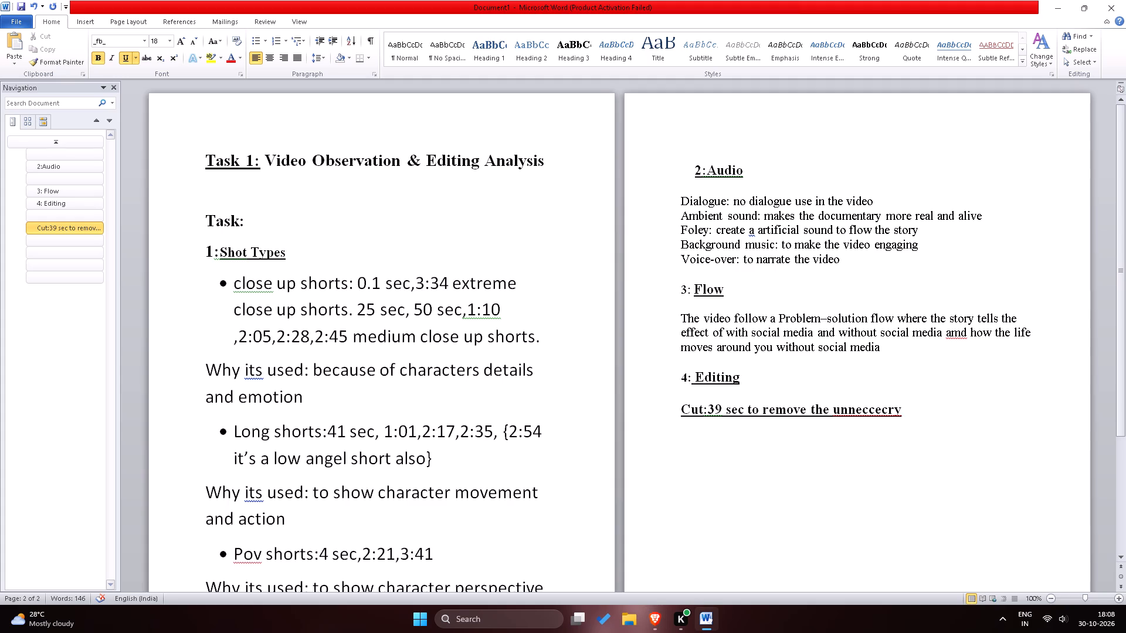
left_click(914, 409)
key("BackSpace")
key("BackSpace")
key("BackSpace")
key("BackSpace")
key("BackSpace")
key("BackSpace")
key("BackSpace")
key("BackSpace")
key("BackSpace")
key("BackSpace")
key("BackSpace")
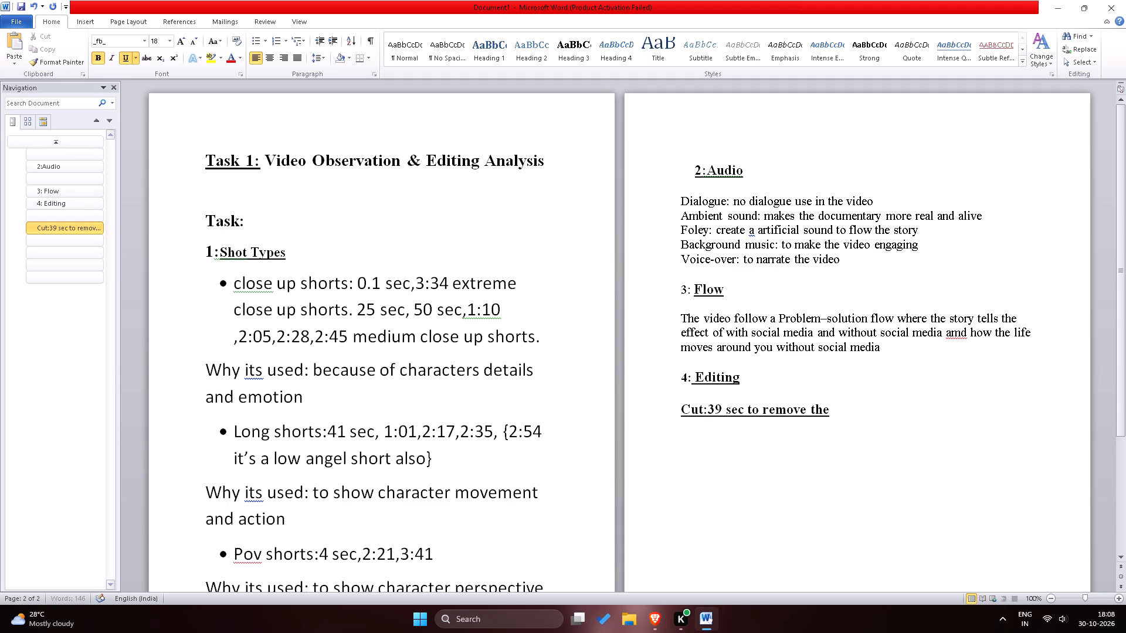
key("BackSpace")
key("BackSpace")
key("BackSpace")
key("BackSpace")
key("BackSpace")
key("BackSpace")
key("BackSpace")
key("BackSpace")
key("BackSpace")
key("BackSpace")
key("BackSpace")
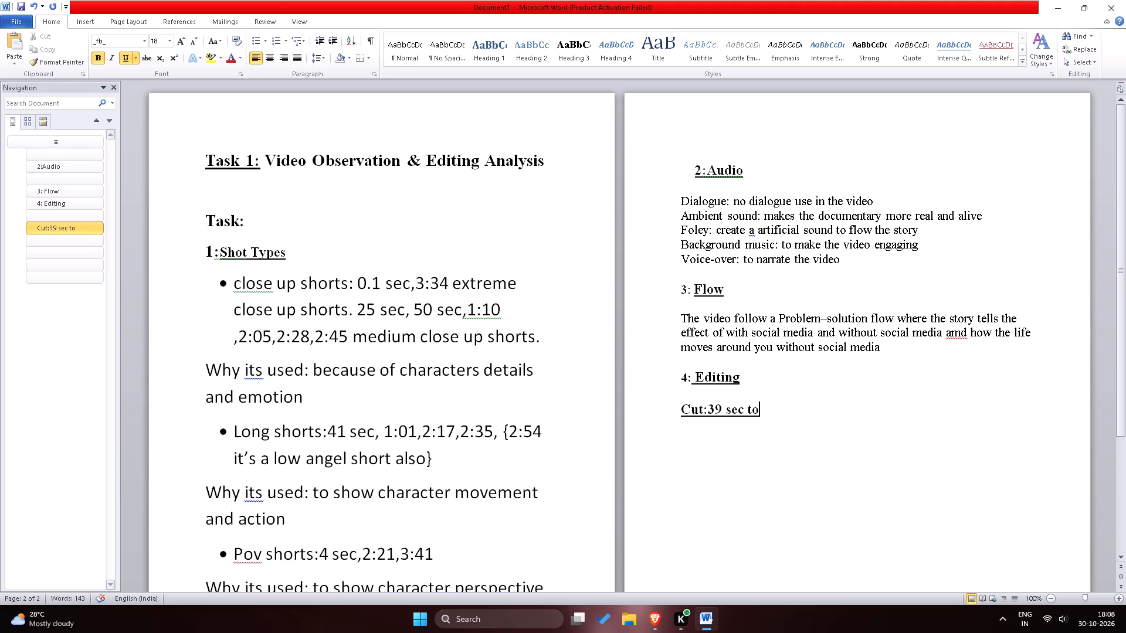
Continue the Cut line with "show the main parts of the story deleting".
key("space")
type("show the")
key("space")
type("main parts")
key("space")
type("of the story de")
key("l")
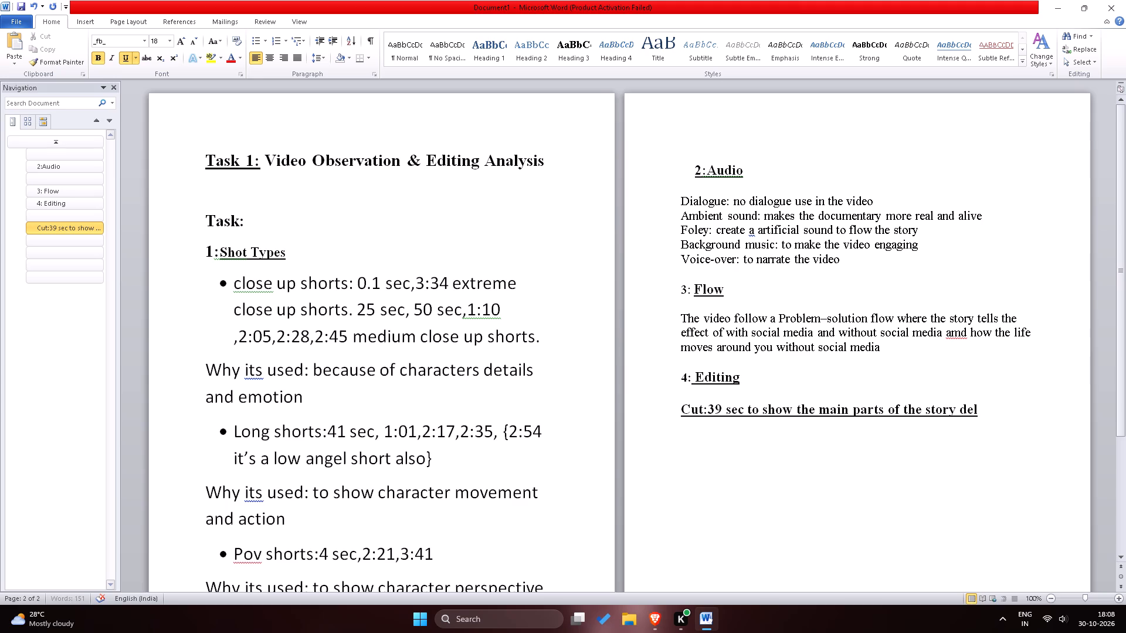
key("e")
type("ting")
key("space")
Finish the Cut line with "those clips that are not needed" and start a new paragraph below, separated by a blank line.
type("those")
key("space")
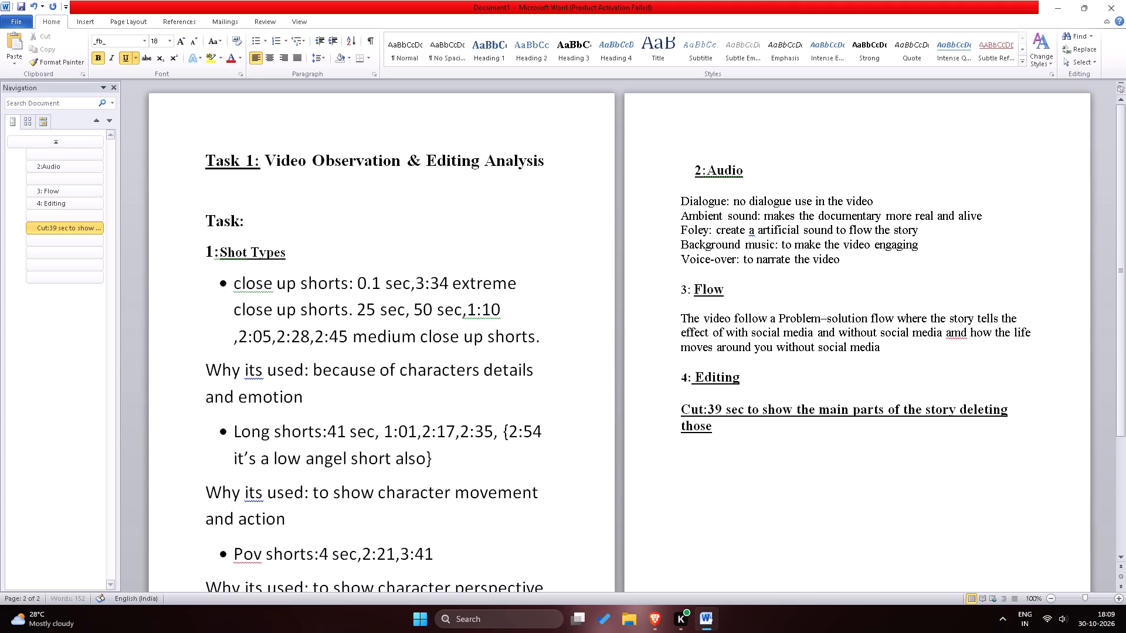
type("clips")
key("space")
type("that are nit")
key("BackSpace")
key("BackSpace")
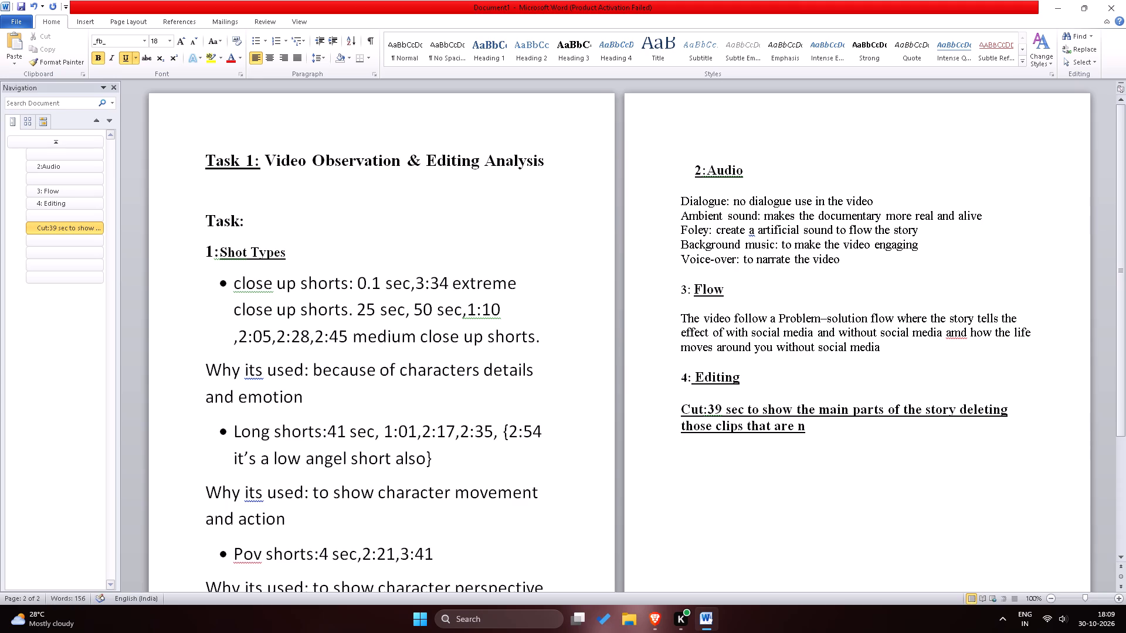
type("ot nee")
key("d")
type("ed")
key("space")
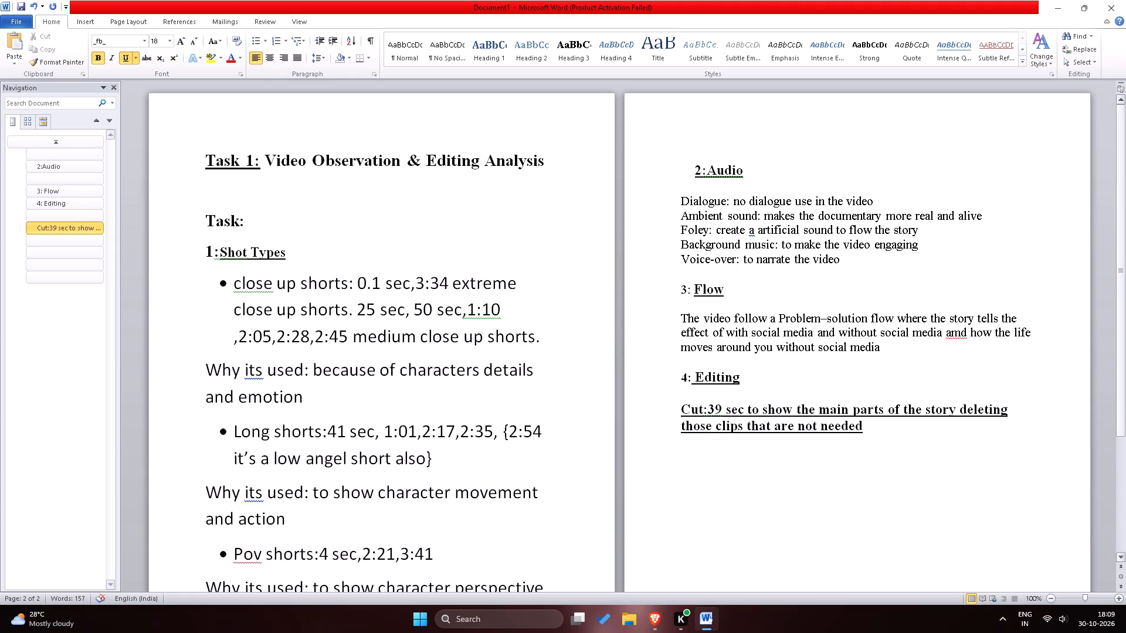
key("Return")
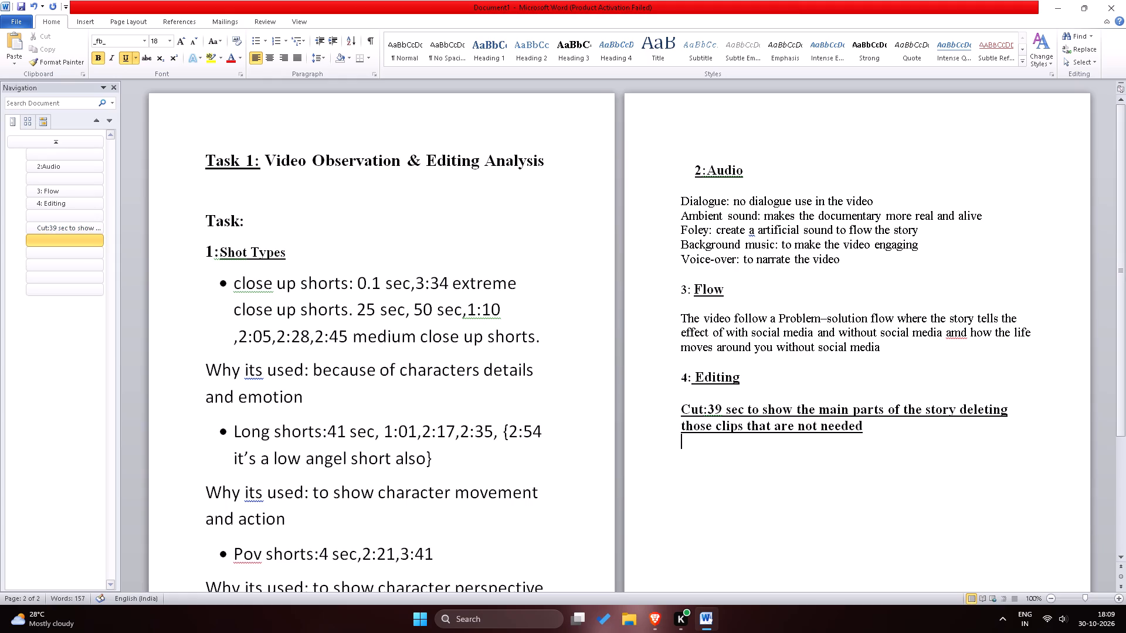
key("Return")
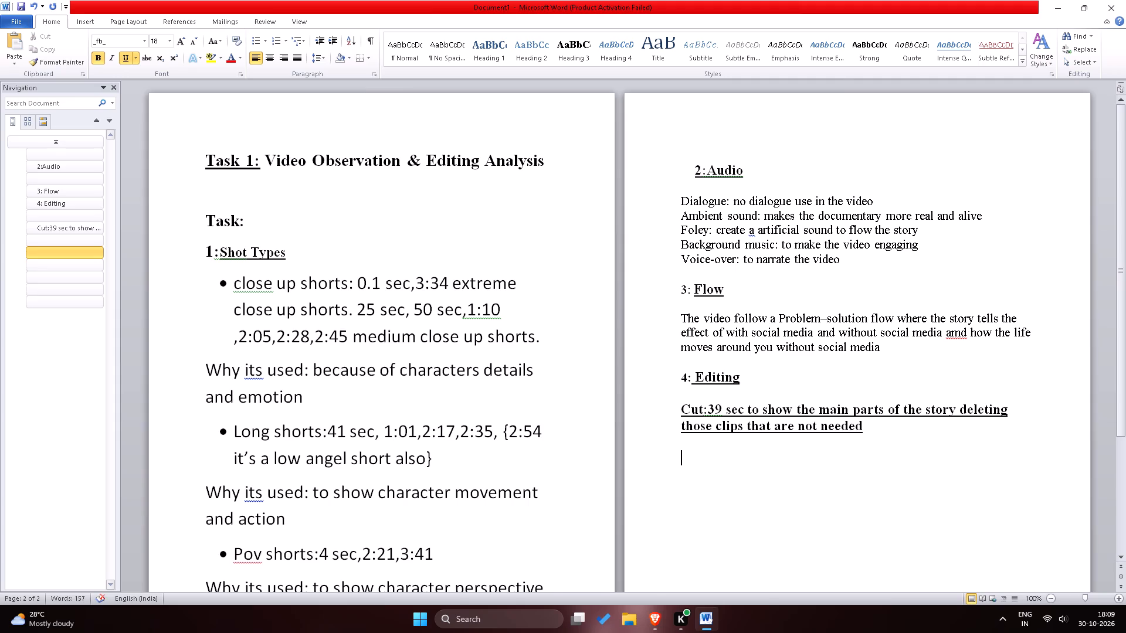
Switch to the assignment video in the browser, scan it from about 1:11 to 3:16 for a transition, and pause it there.
key("alt+Tab")
scroll(331, 404, "up", 7)
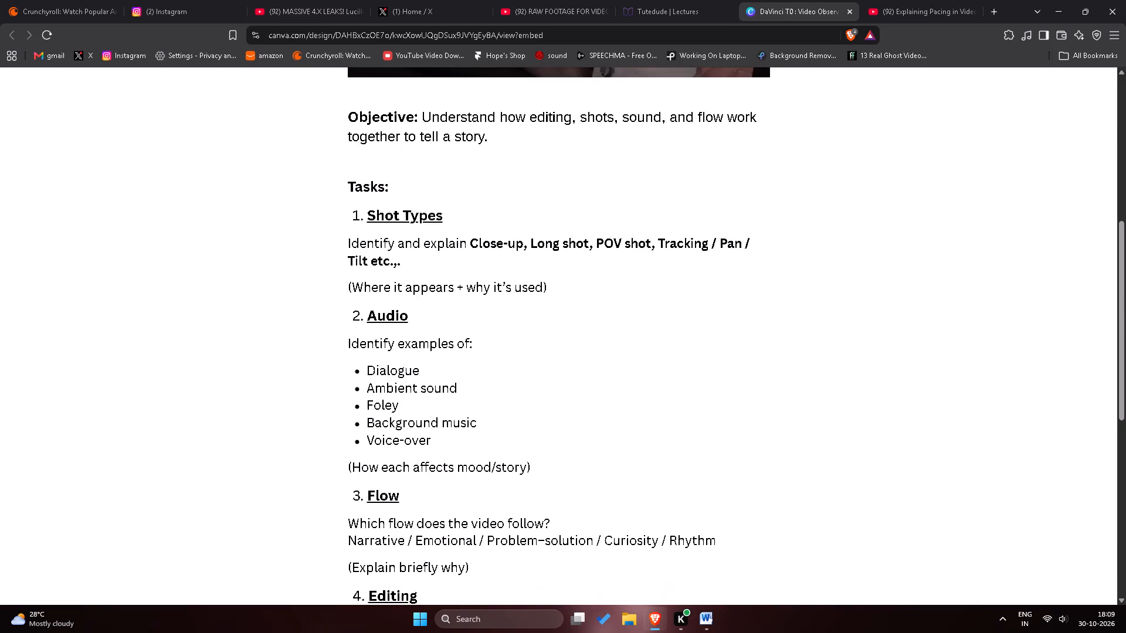
scroll(347, 369, "up", 7)
left_click(561, 233)
left_click_drag(452, 328, 480, 333)
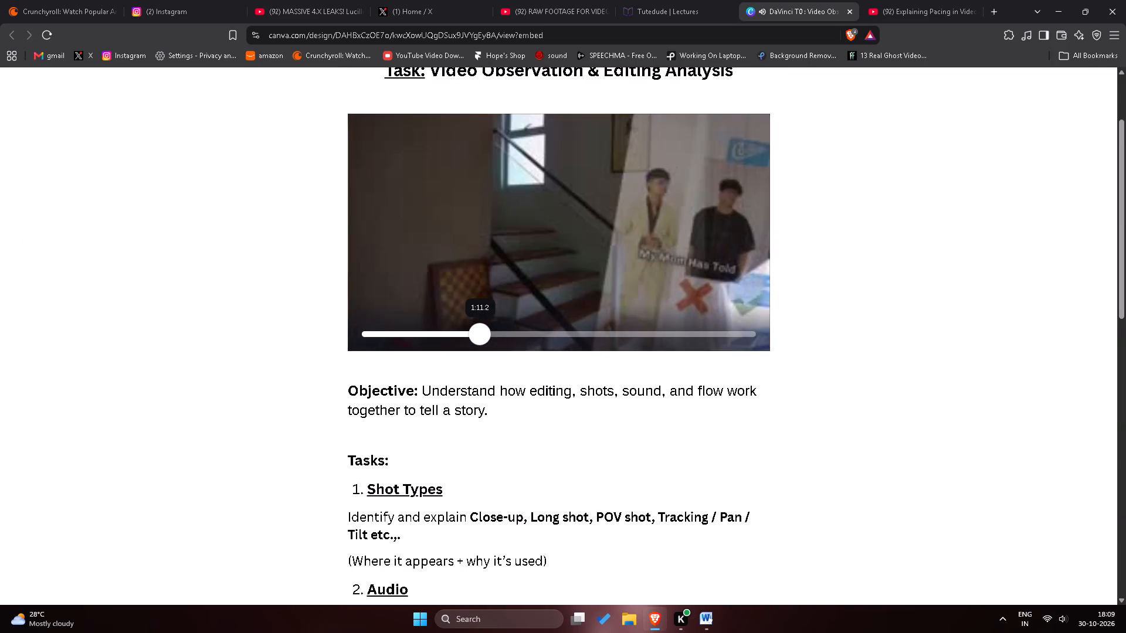
left_click_drag(480, 333, 494, 337)
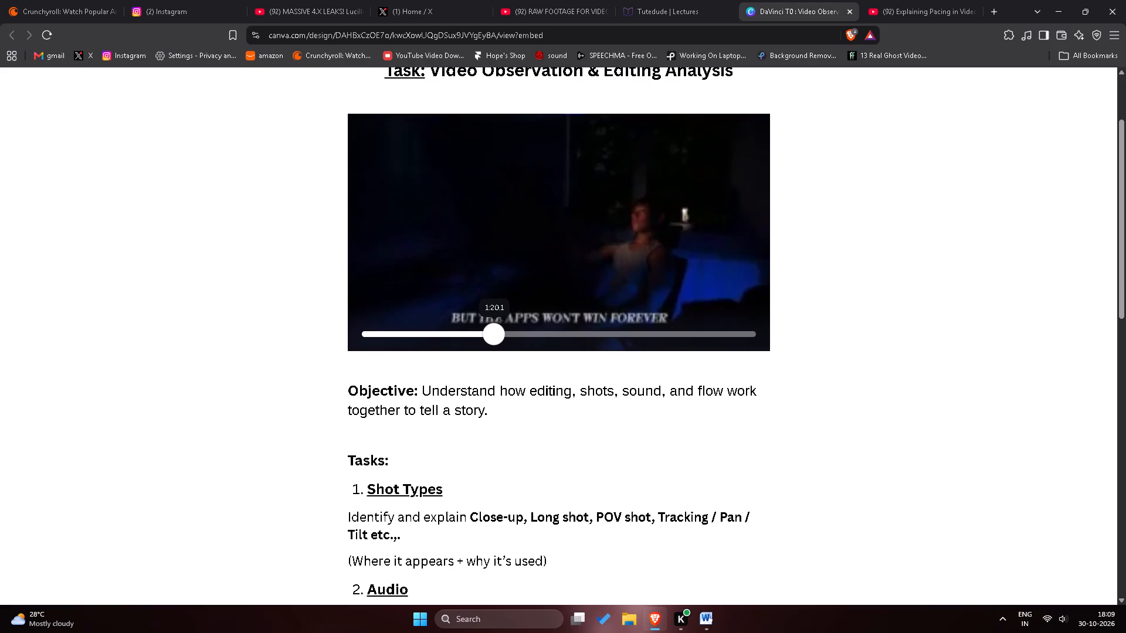
left_click_drag(494, 337, 510, 341)
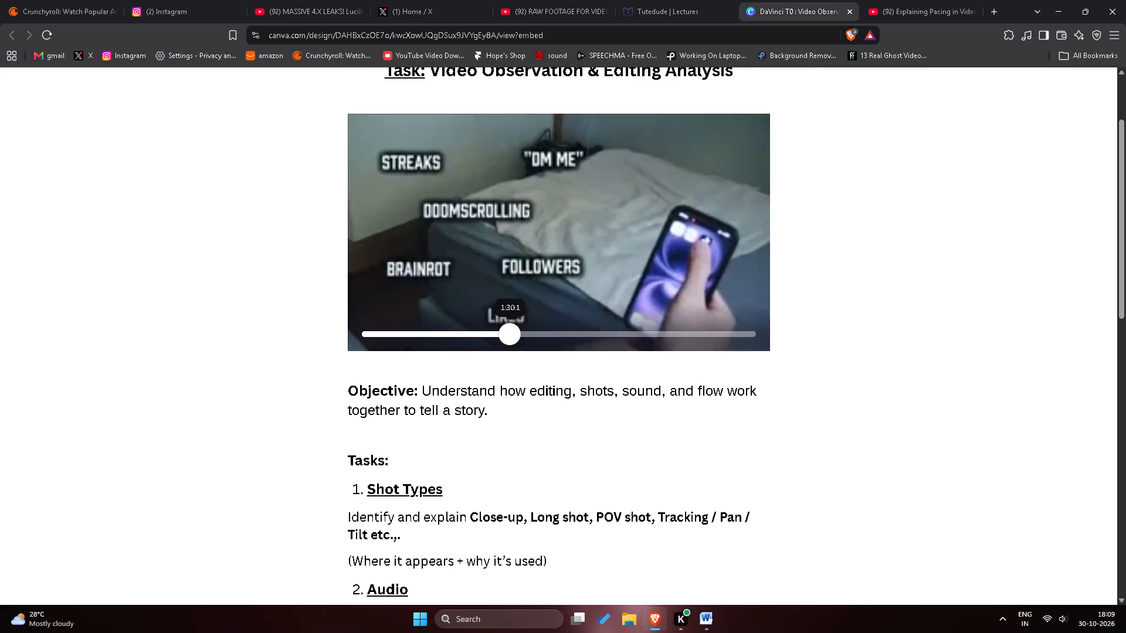
left_click_drag(510, 341, 548, 353)
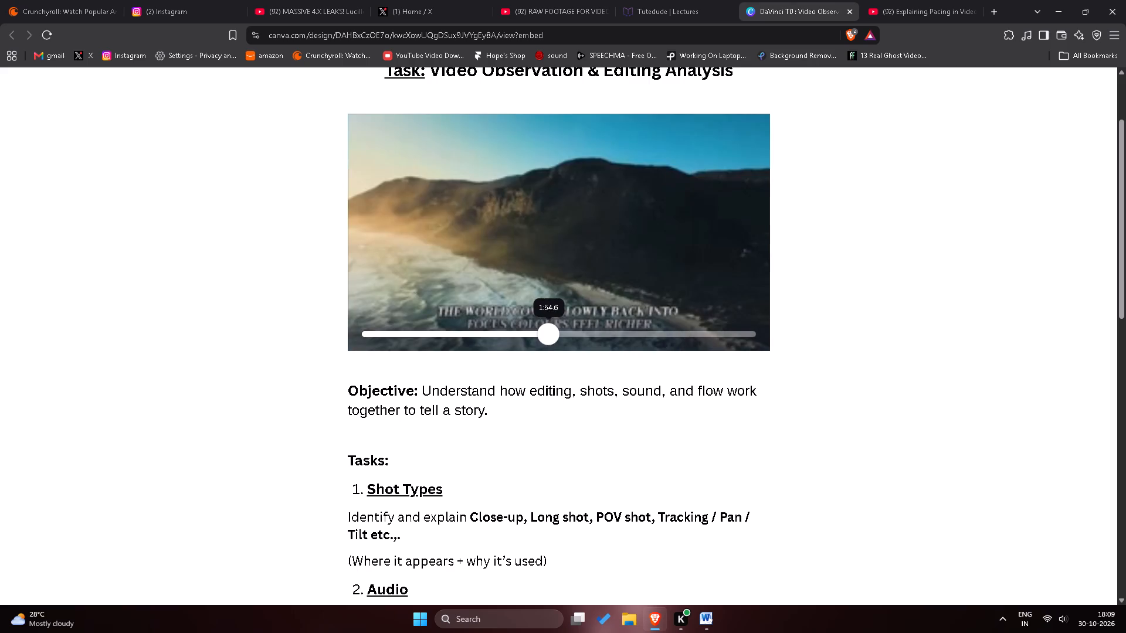
left_click_drag(548, 353, 533, 352)
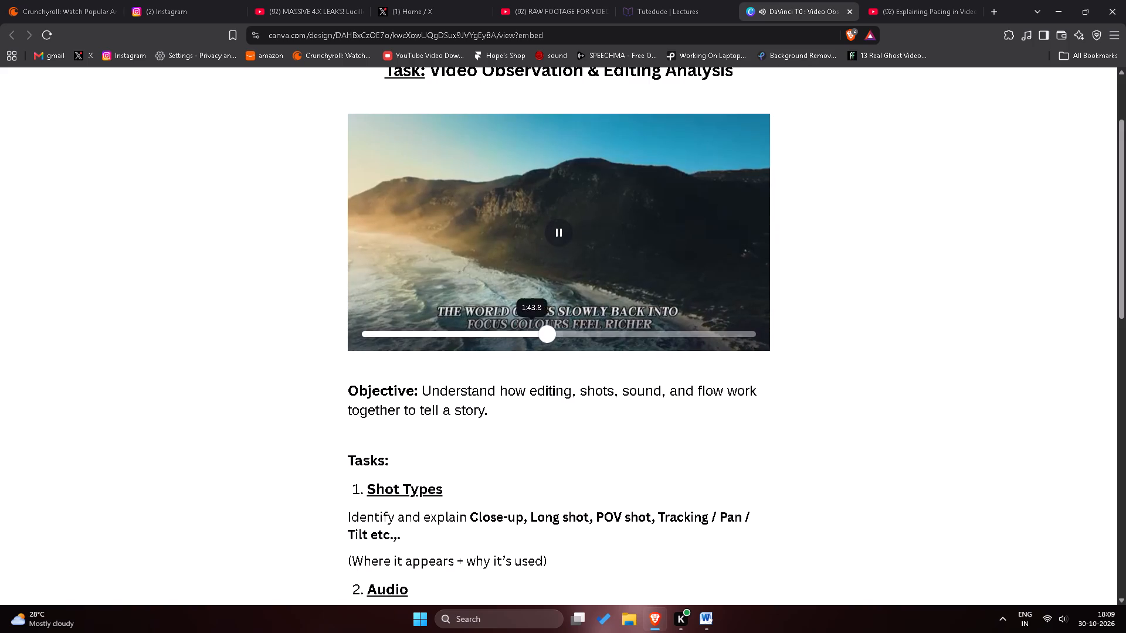
left_click_drag(553, 337, 562, 339)
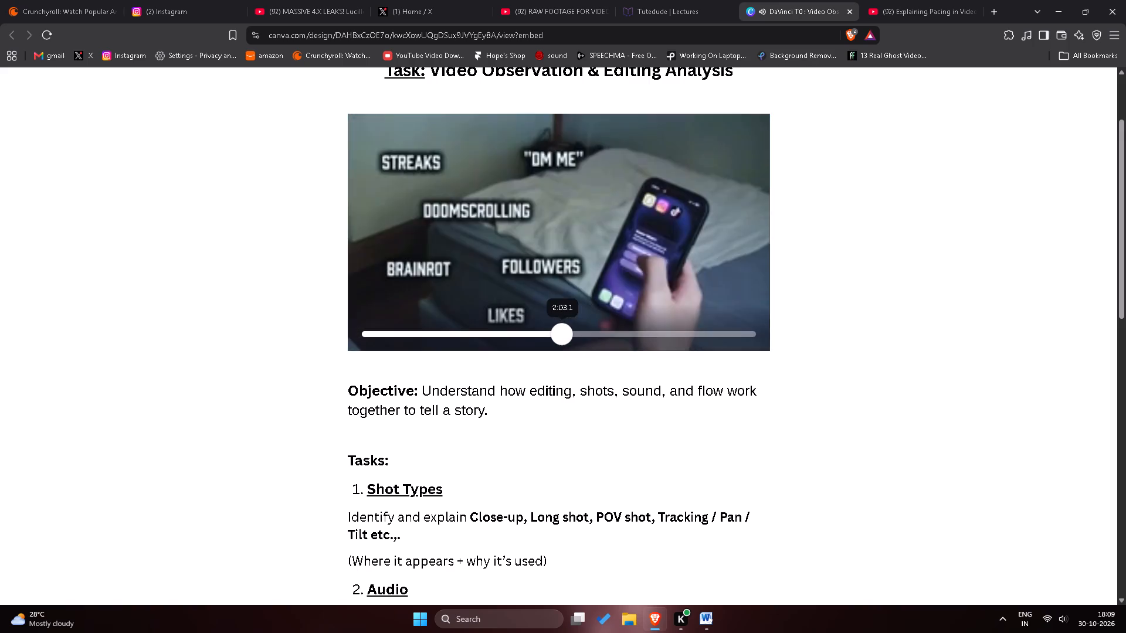
left_click_drag(562, 339, 576, 342)
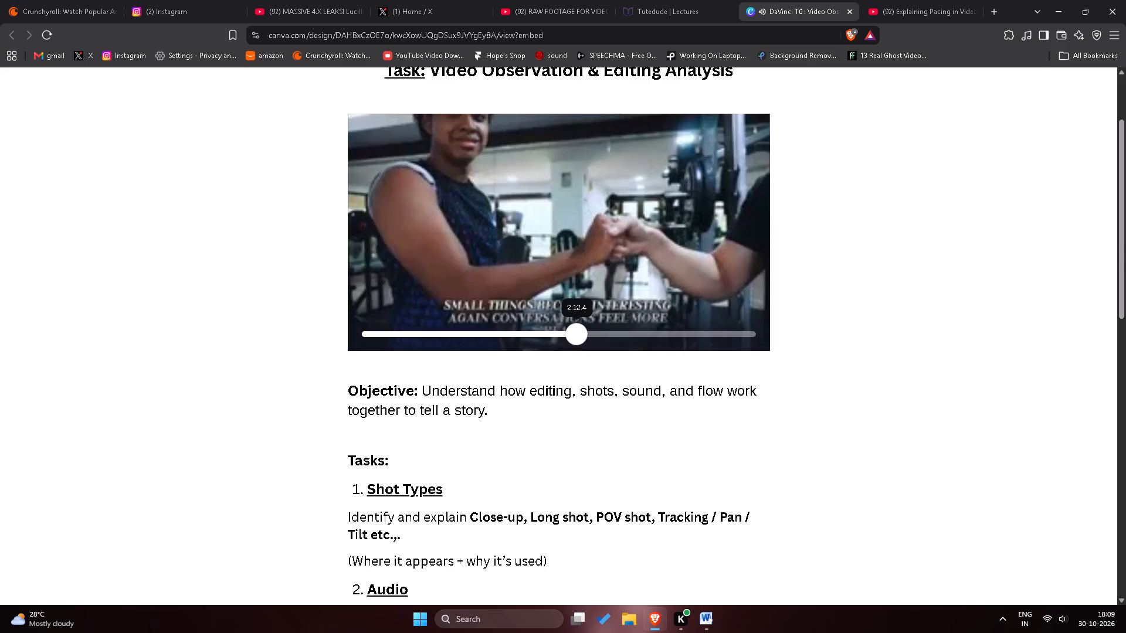
left_click_drag(576, 342, 593, 344)
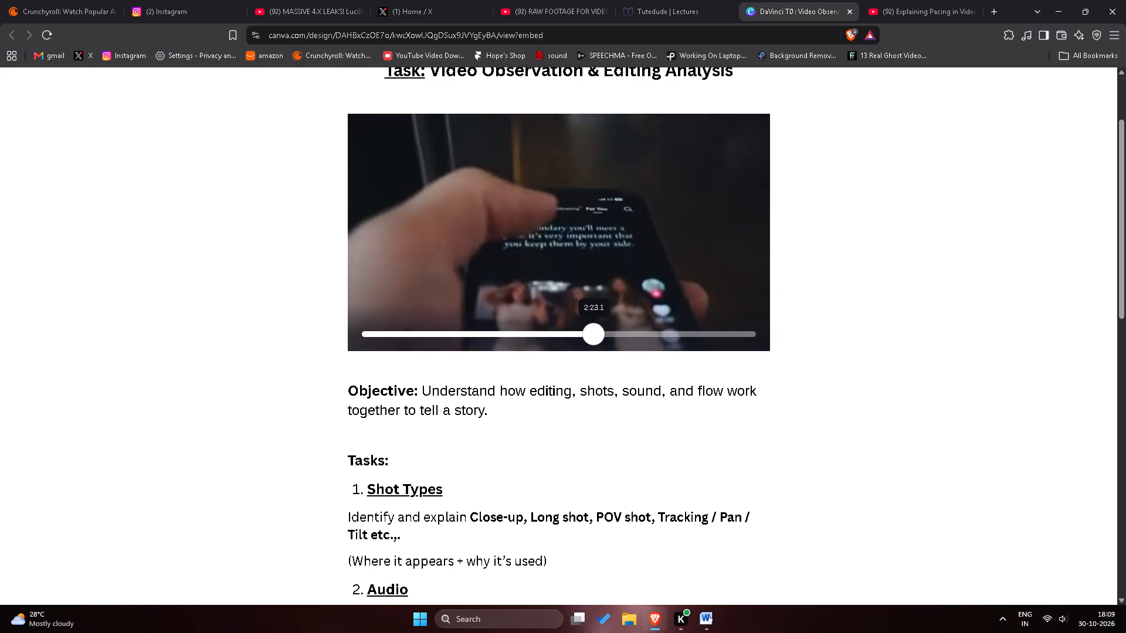
left_click_drag(593, 344, 608, 339)
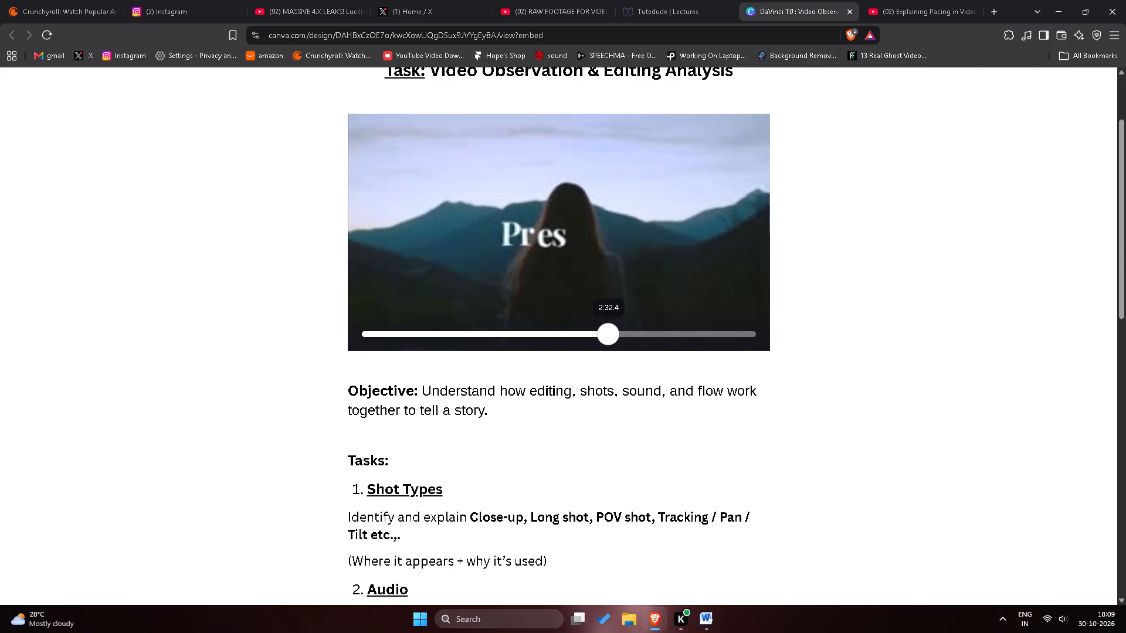
left_click_drag(608, 339, 646, 348)
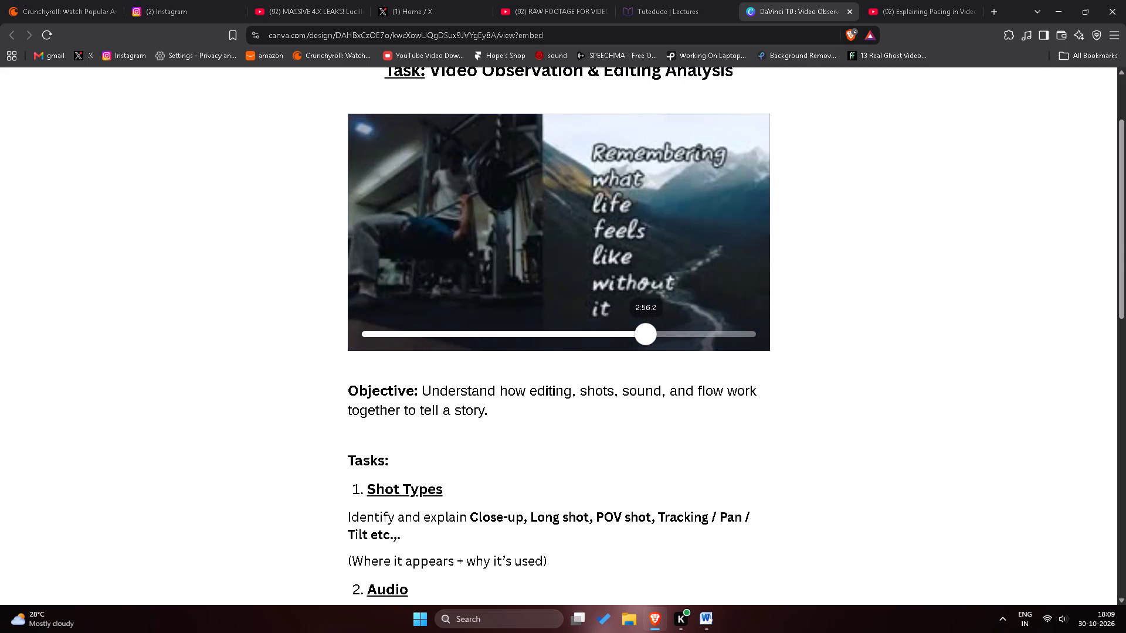
left_click_drag(646, 348, 675, 345)
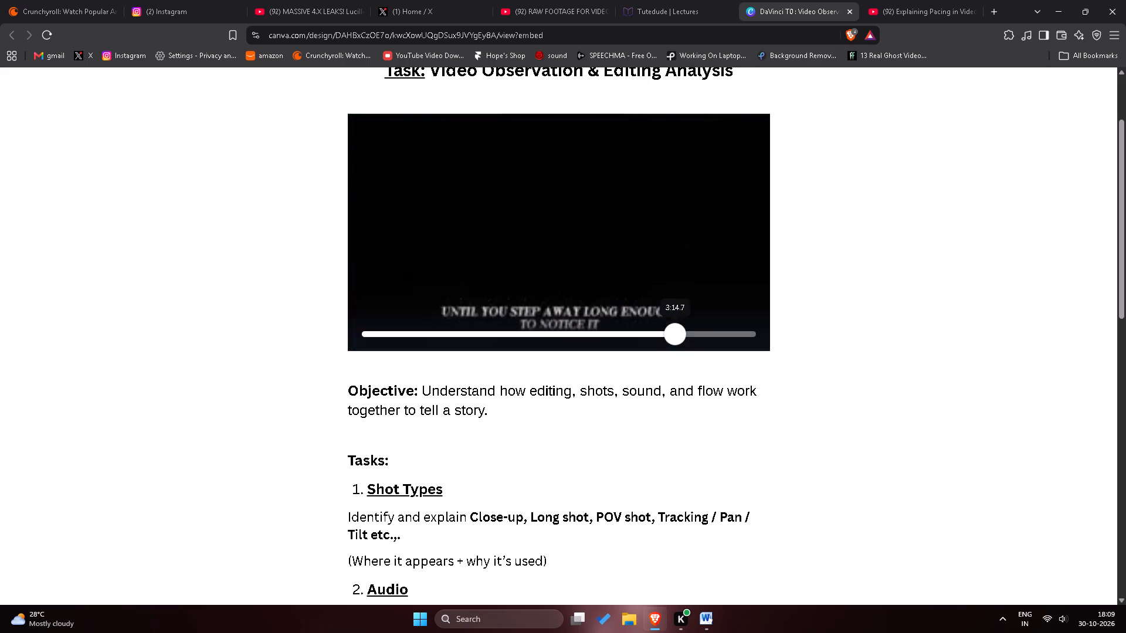
left_click_drag(675, 345, 679, 345)
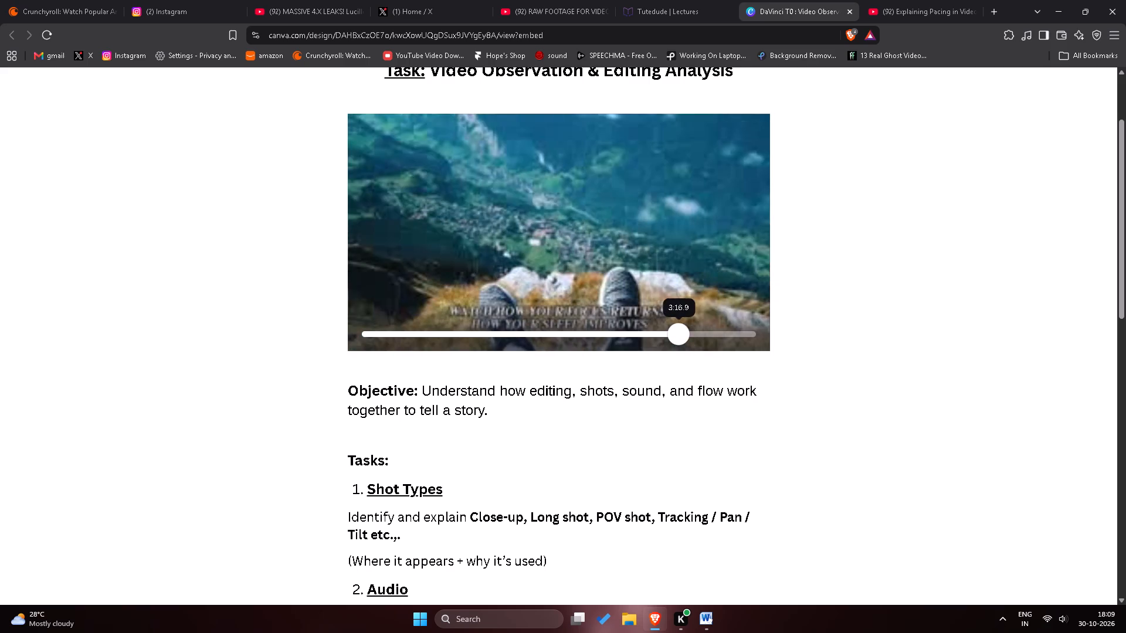
left_click_drag(679, 345, 656, 342)
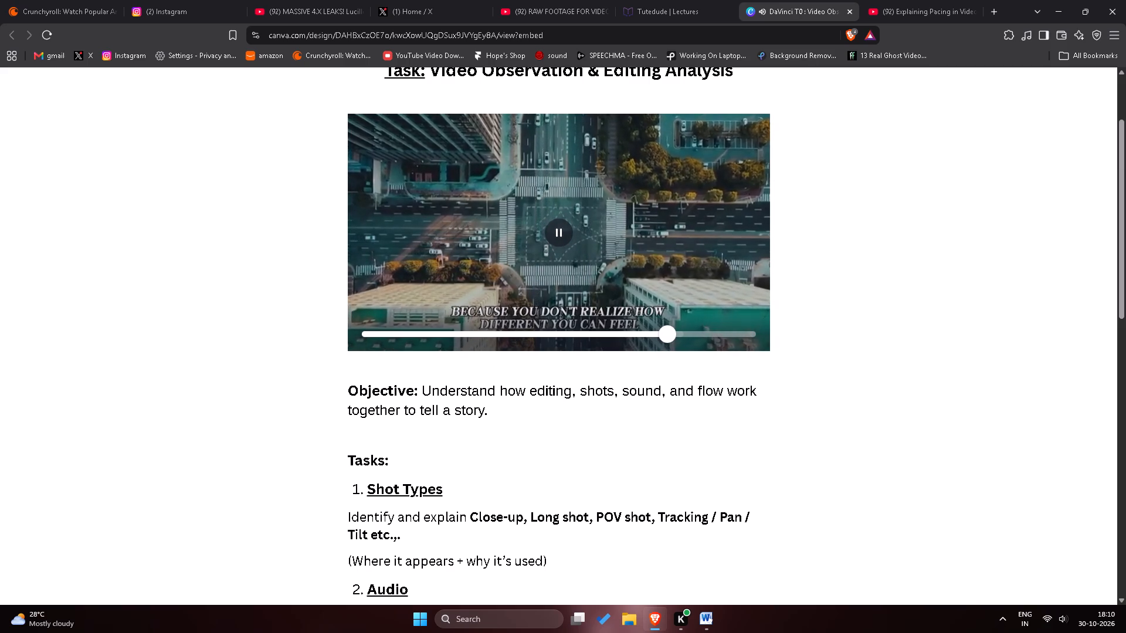
left_click(563, 235)
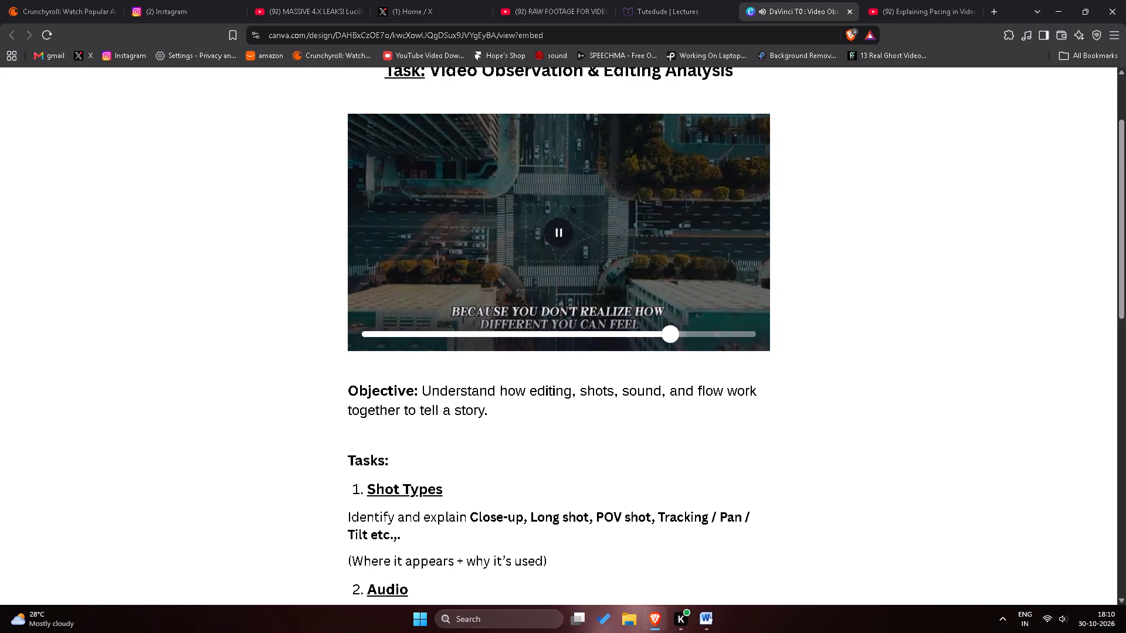
left_click(674, 332)
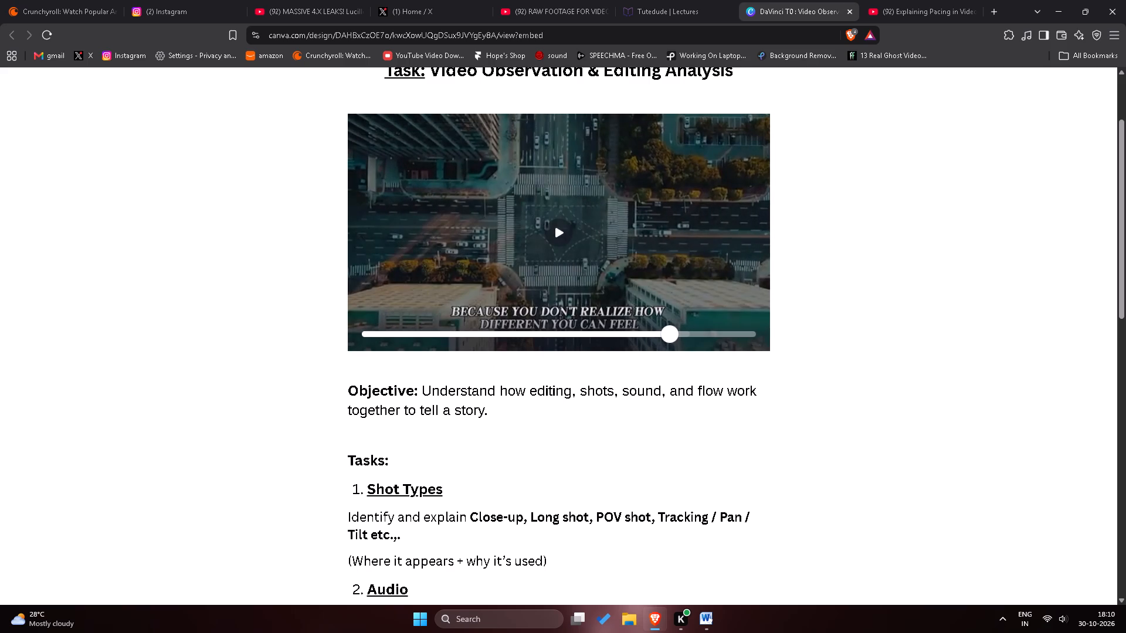
In Word, start the paragraph below the Cut text with the label "Transitions:", copying the word "transitions" from the Editing section of the browser brief.
key("alt+Tab")
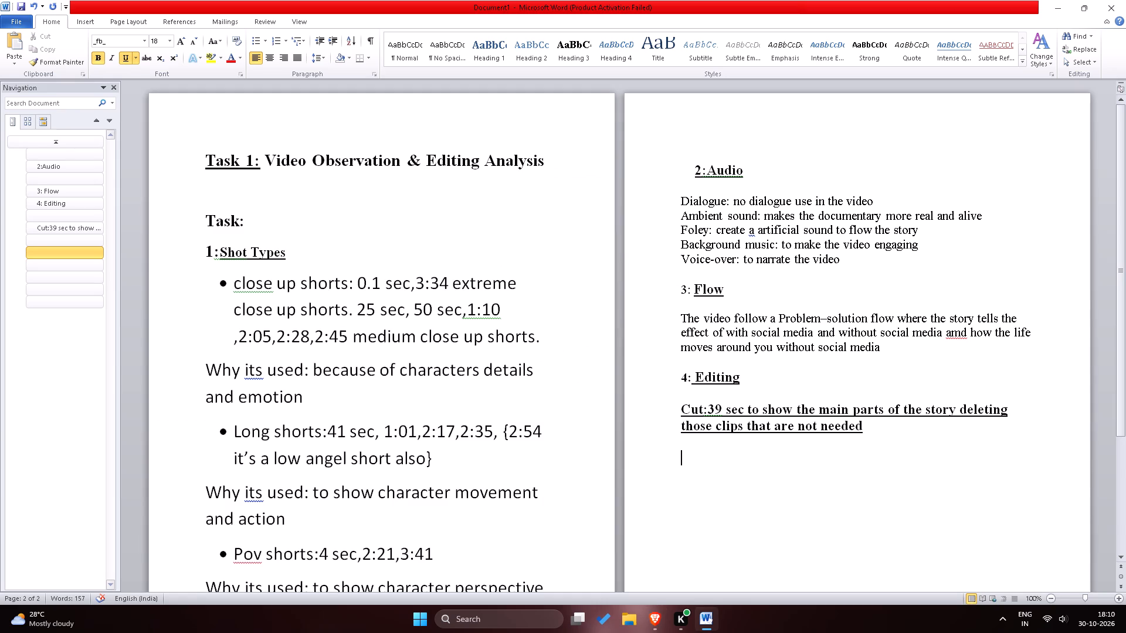
type("tra")
key("alt+Tab")
scroll(625, 347, "down", 20)
scroll(625, 347, "down", 4)
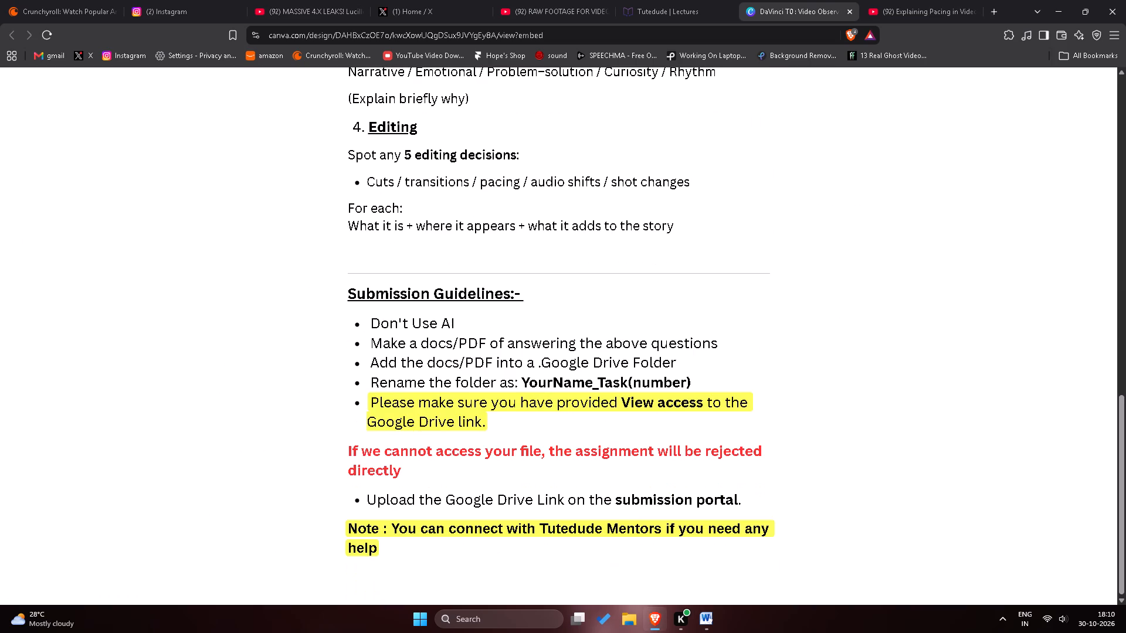
scroll(433, 265, "up", 2)
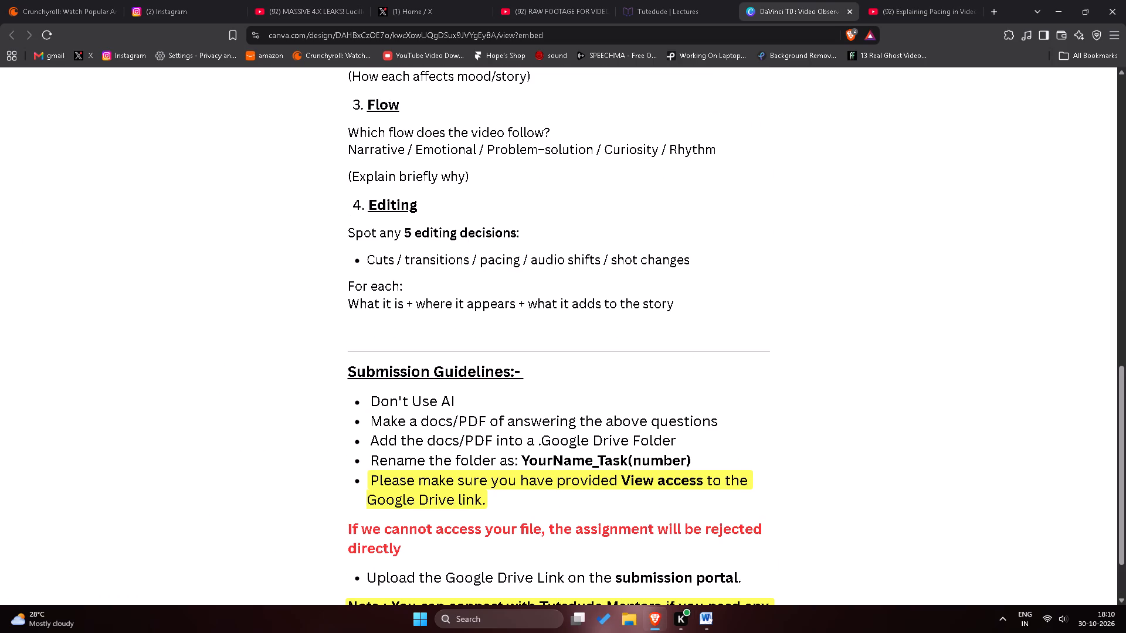
left_click_drag(406, 257, 467, 254)
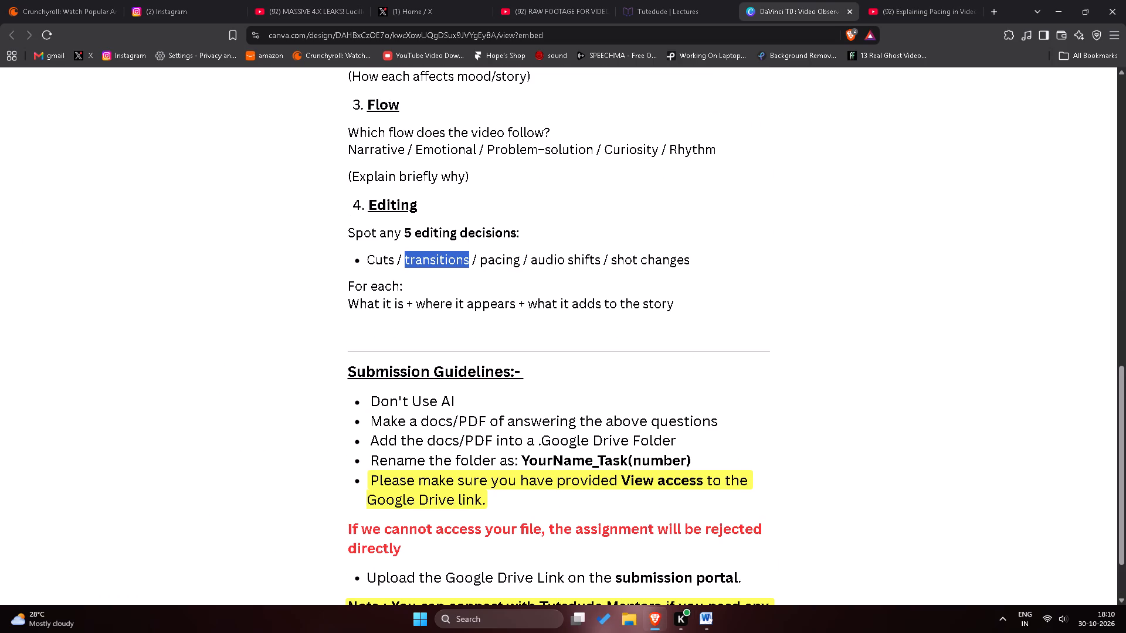
key("ctrl+c")
key("alt+Tab")
key("BackSpace")
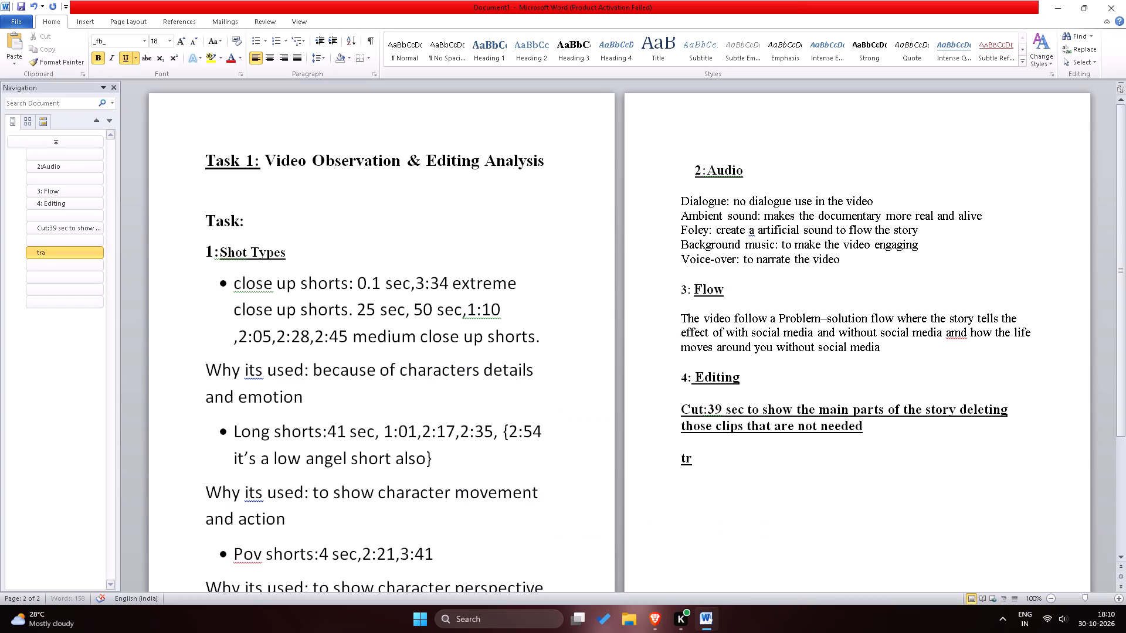
key("BackSpace")
key("BackSpace")
key("ctrl+v")
left_click(755, 457)
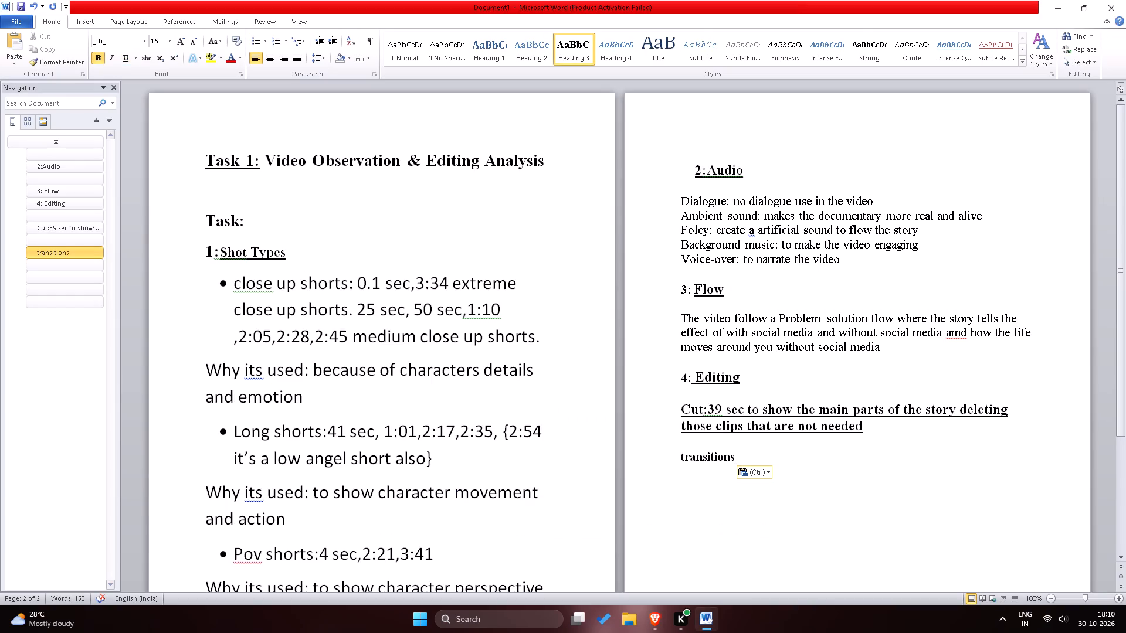
type(":")
key("space")
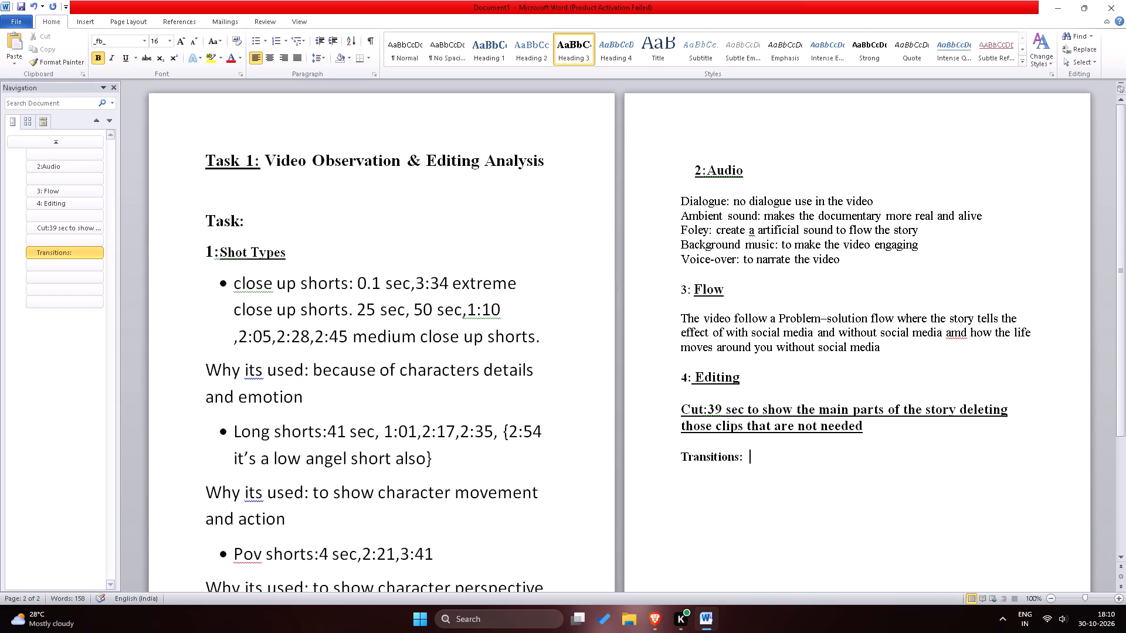
Continue the Transitions line with the timestamp and opening words "3:11 here they used a".
key("3")
type(":11")
key("space")
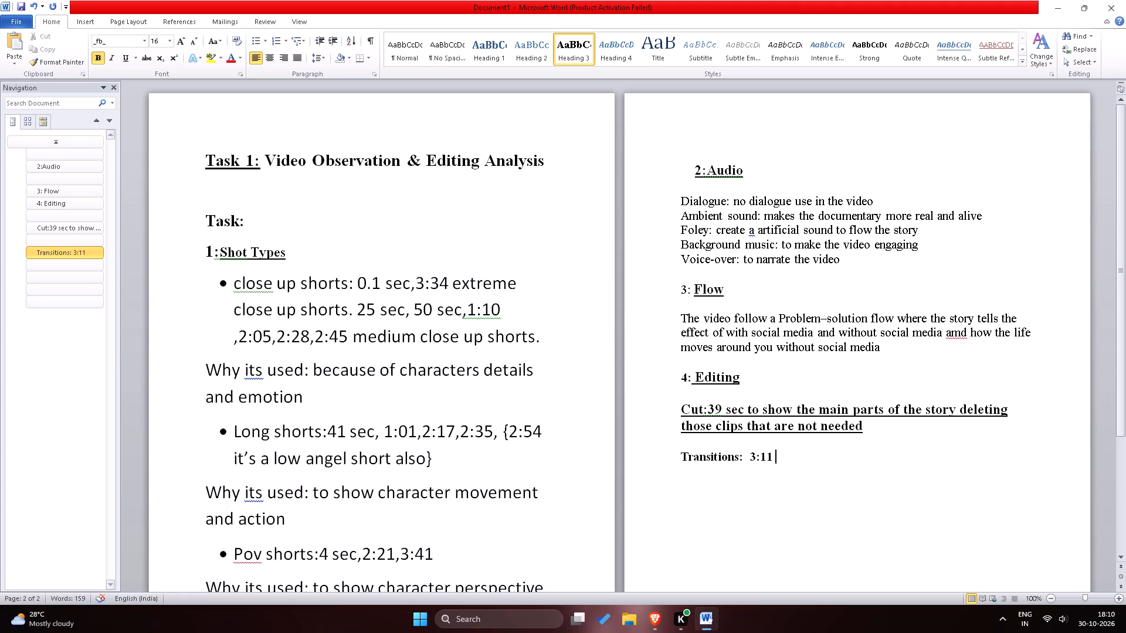
type("her")
type("e")
key("space")
key("space")
key("BackSpace")
type("the")
type("y use a")
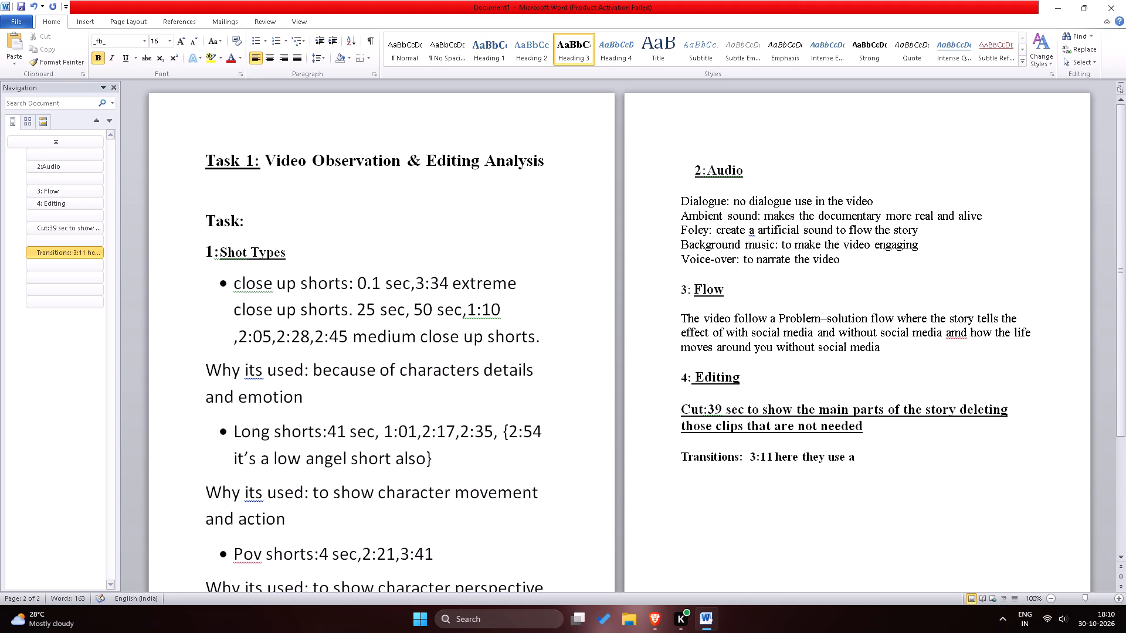
key("BackSpace")
key("BackSpace")
type("d a")
key("space")
Add "fade out transitions" to the Transitions line, reusing the copied word "transitions".
type("da")
key("BackSpace")
key("BackSpace")
type("fa")
type("de out")
key("space")
type("tra")
key("BackSpace")
key("BackSpace")
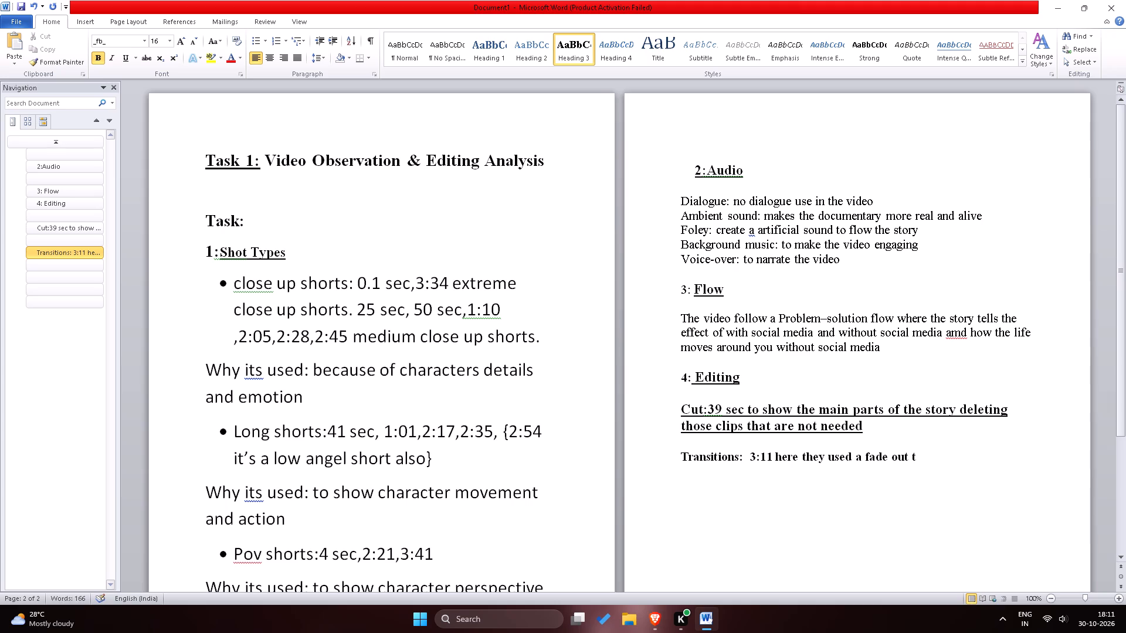
key("BackSpace")
key("ctrl+v")
key("space")
Complete the Transitions line with "for smooth cut for the story" and leave an empty paragraph below it.
type("for")
key("space")
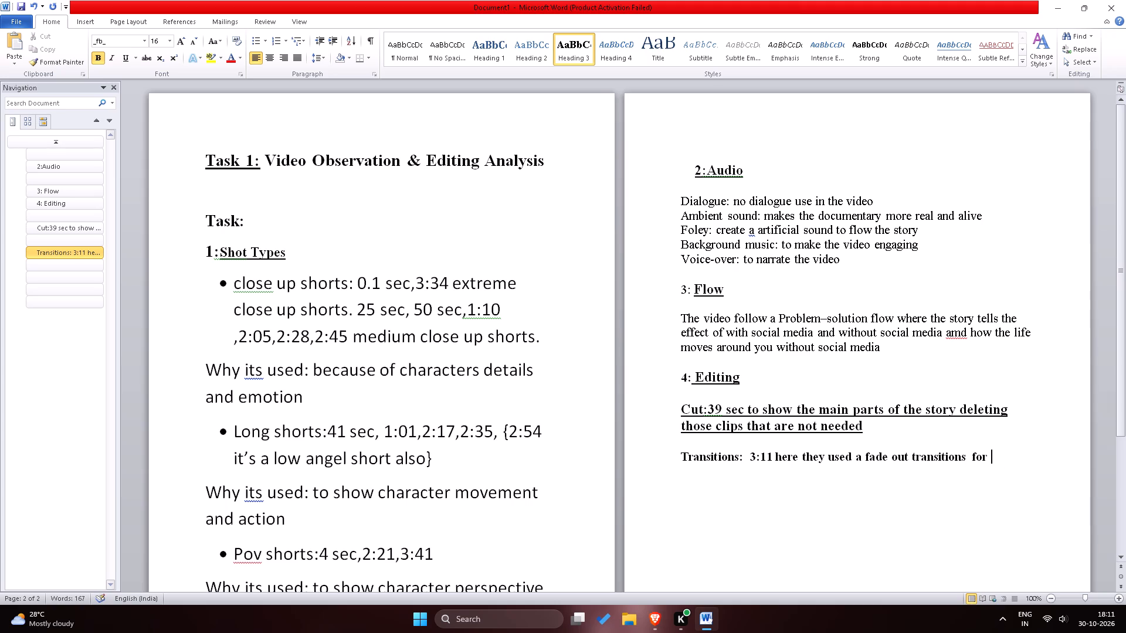
type("sm")
type("ooth")
key("space")
type("cut t")
key("BackSpace")
type("for the su")
key("BackSpace")
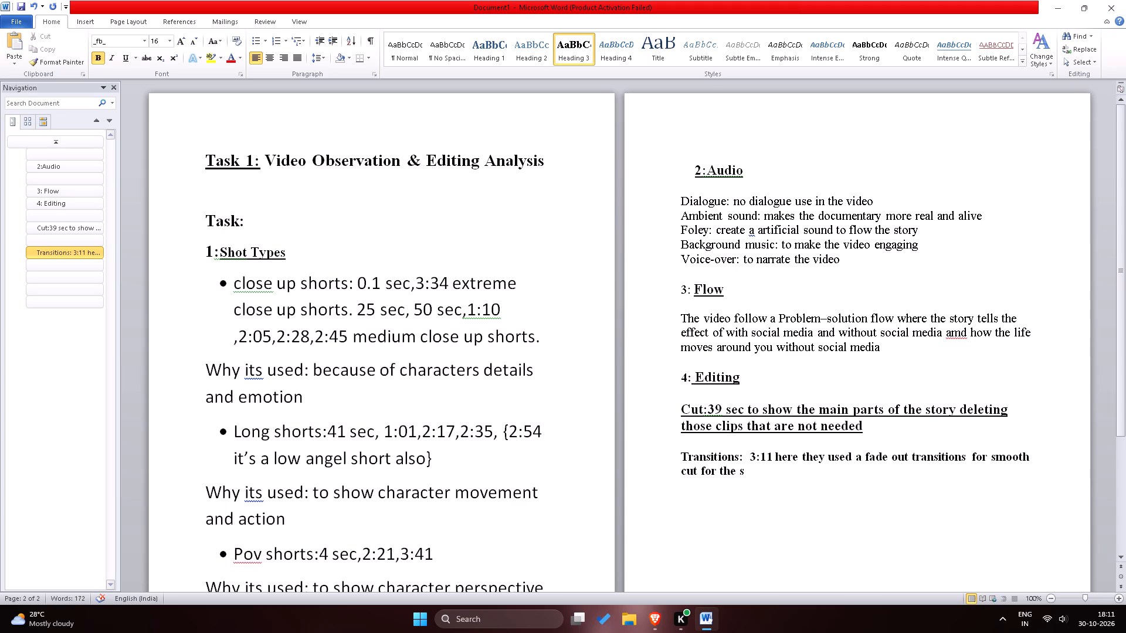
key("t")
type("oet")
key("BackSpace")
key("BackSpace")
type("ry")
key("Return")
key("Return")
scroll(719, 494, "down", 2)
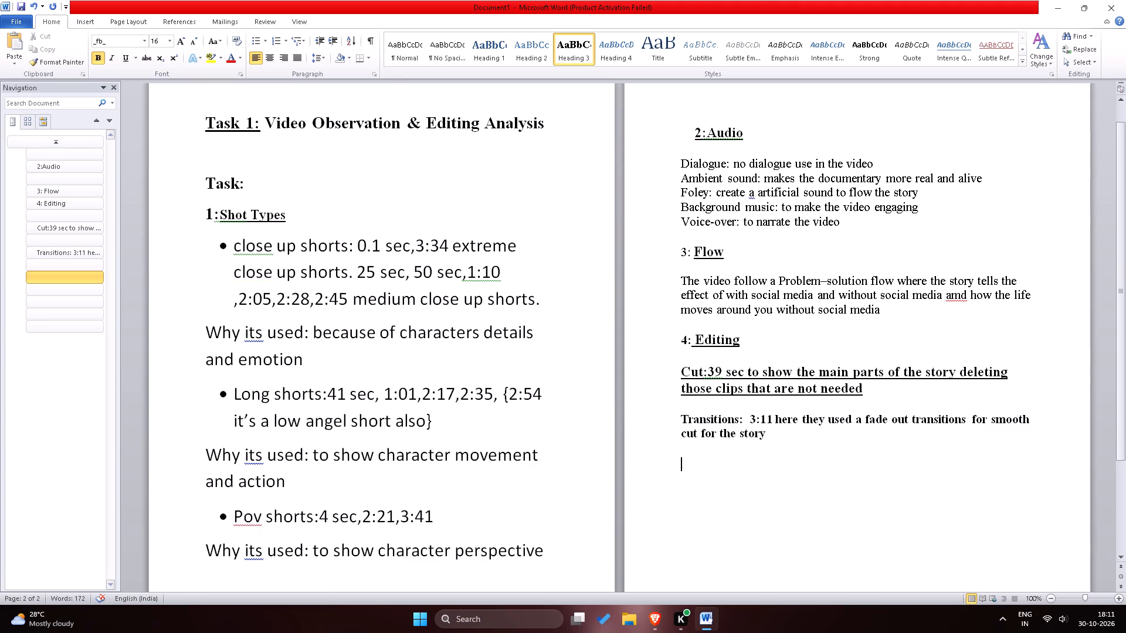
Switch to the assignment video in the browser, scan it from about 3:14 to 3:45 for another editing decision, and play it from the waterfall shot.
key("alt+Tab")
scroll(533, 462, "up", 7)
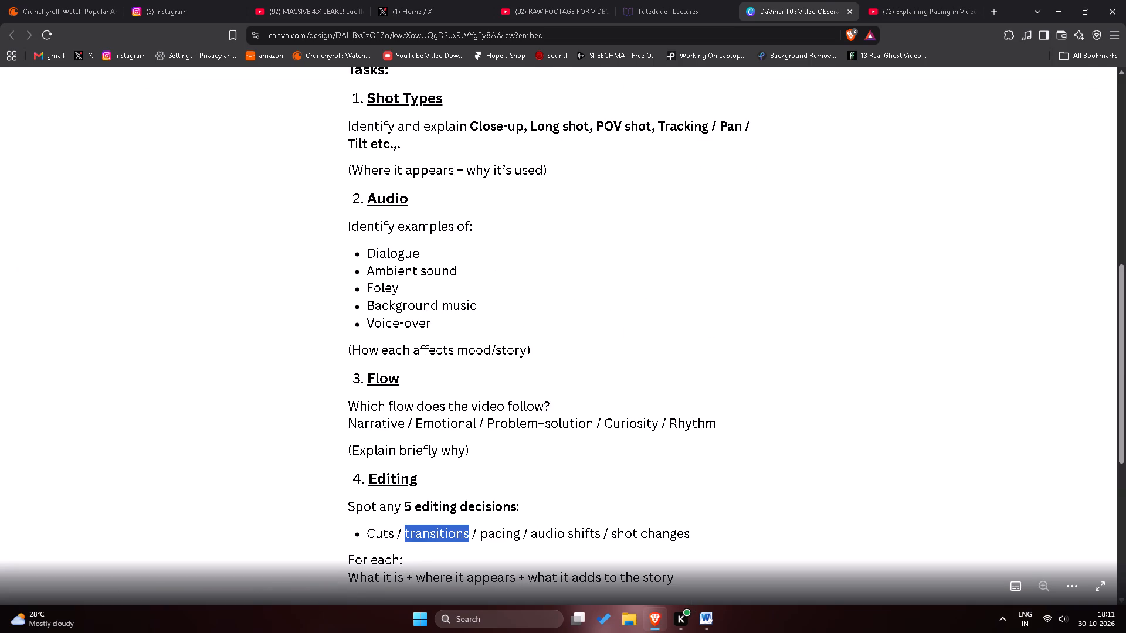
scroll(483, 530, "up", 10)
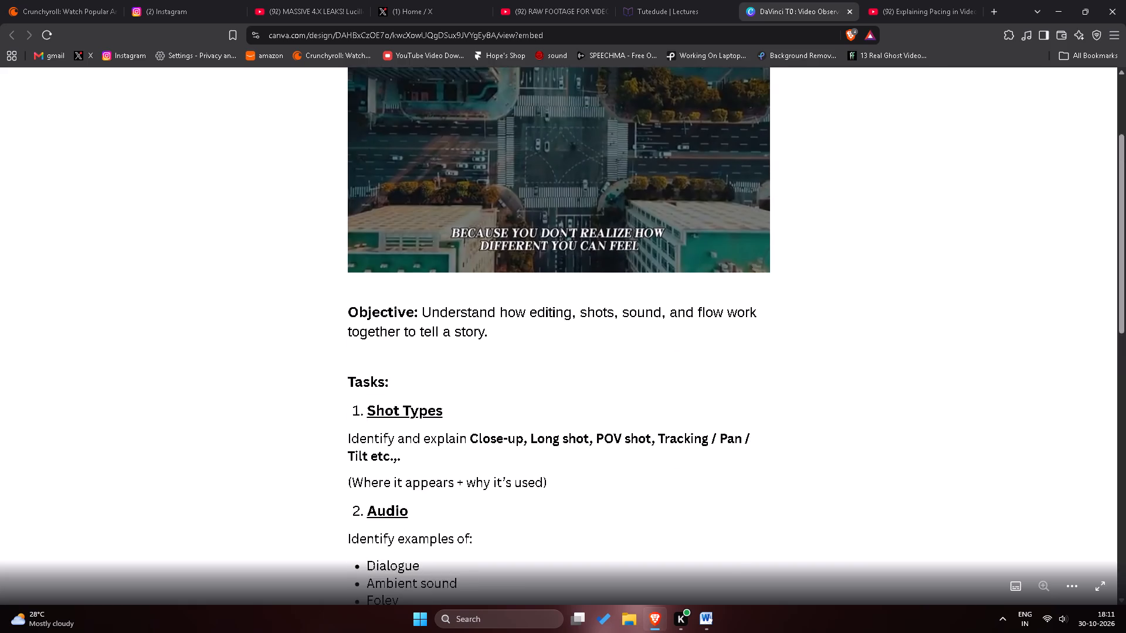
scroll(503, 474, "up", 3)
left_click(562, 342)
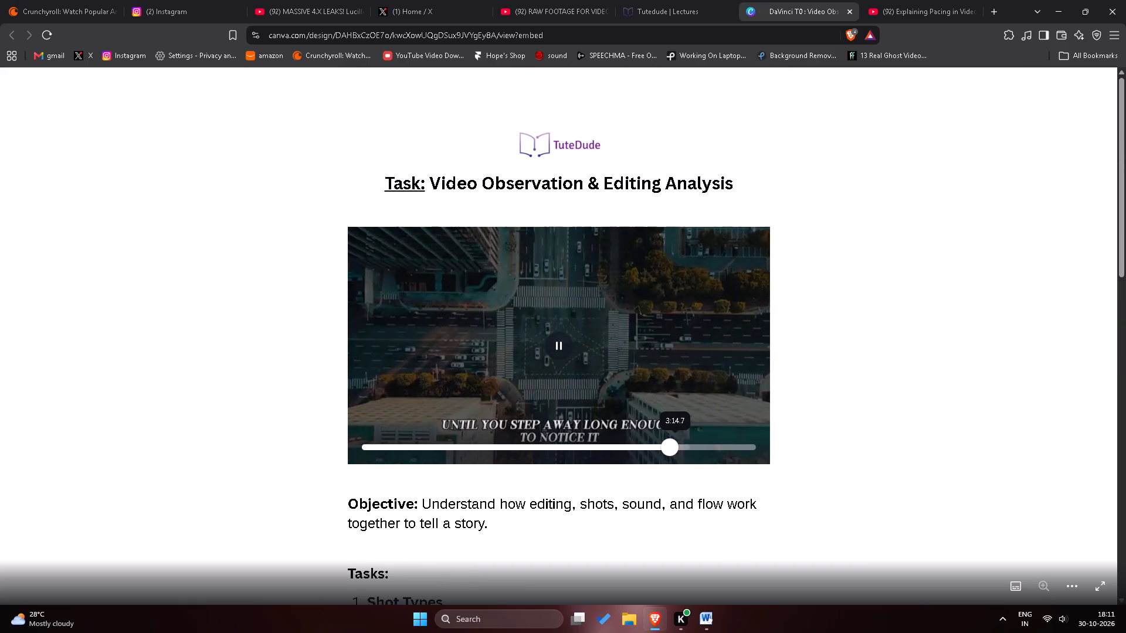
left_click_drag(674, 441, 686, 443)
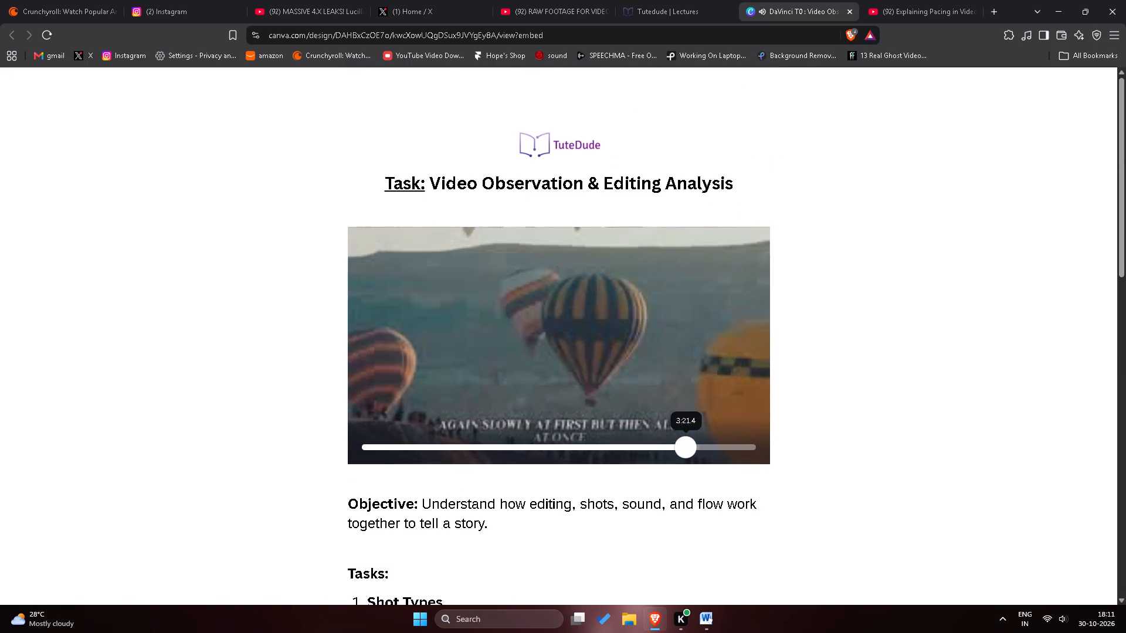
left_click_drag(686, 443, 698, 444)
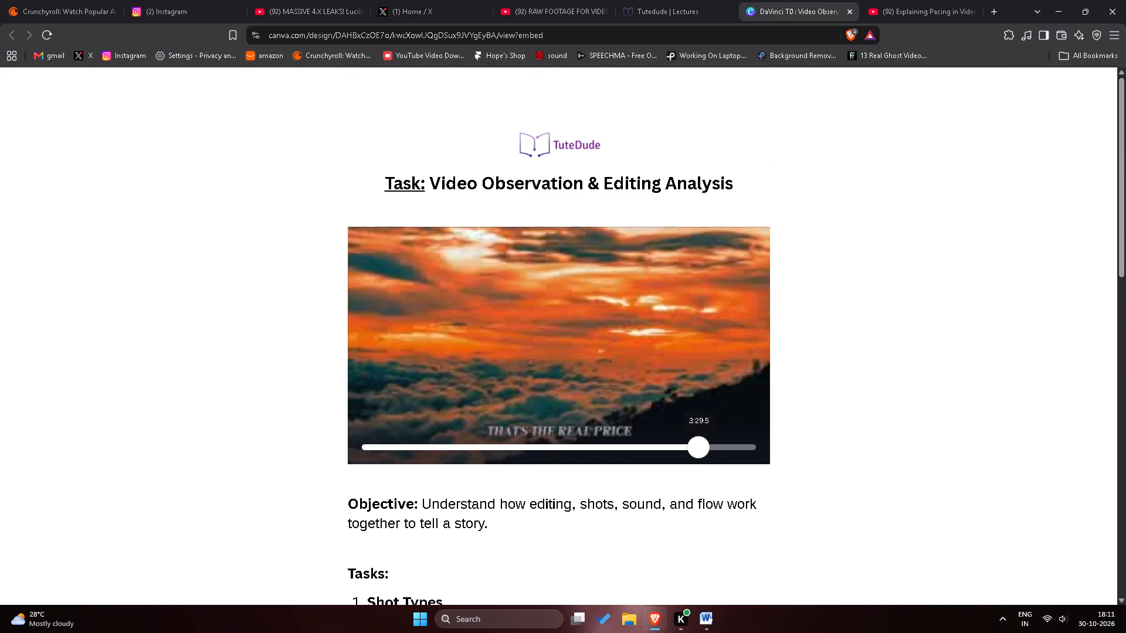
left_click_drag(698, 444, 724, 451)
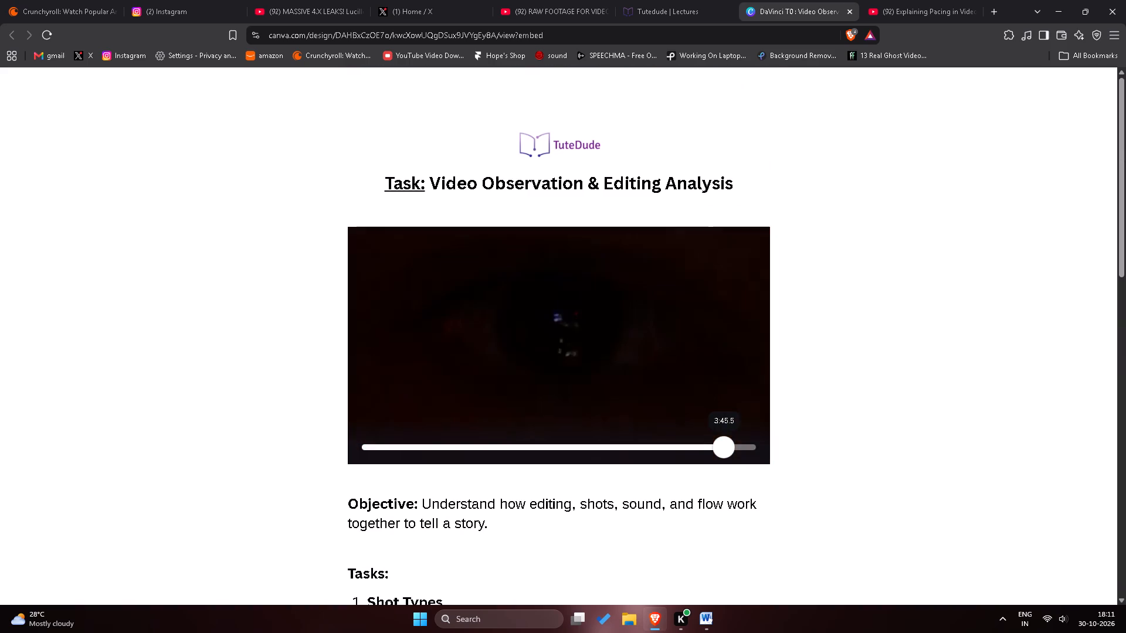
left_click_drag(724, 451, 721, 452)
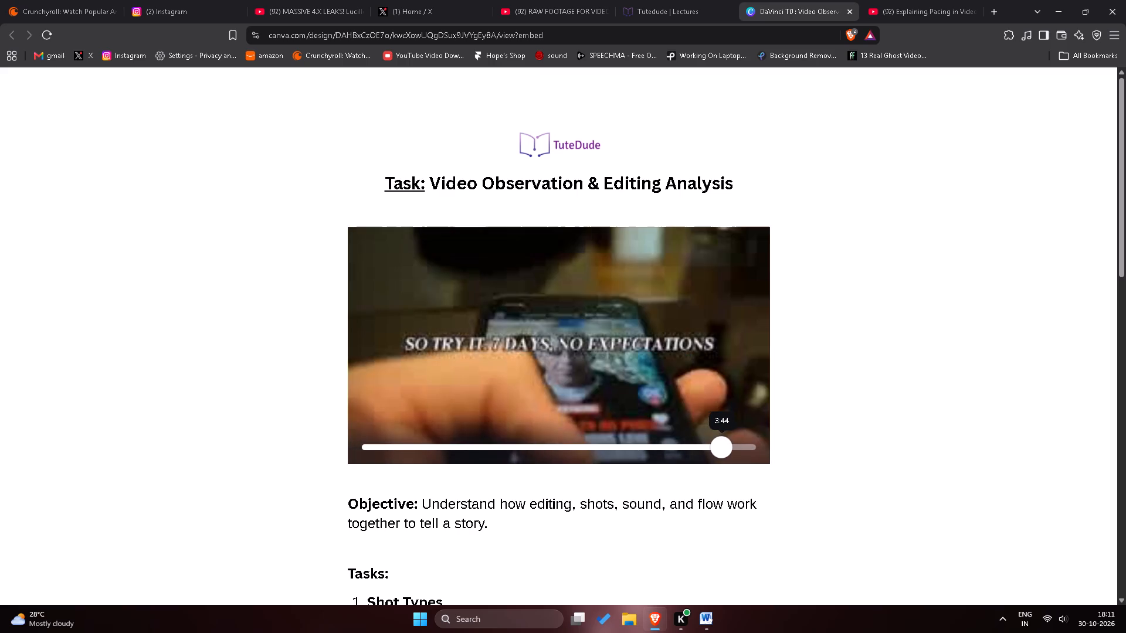
left_click_drag(721, 452, 711, 452)
left_click(635, 387)
left_click(708, 408)
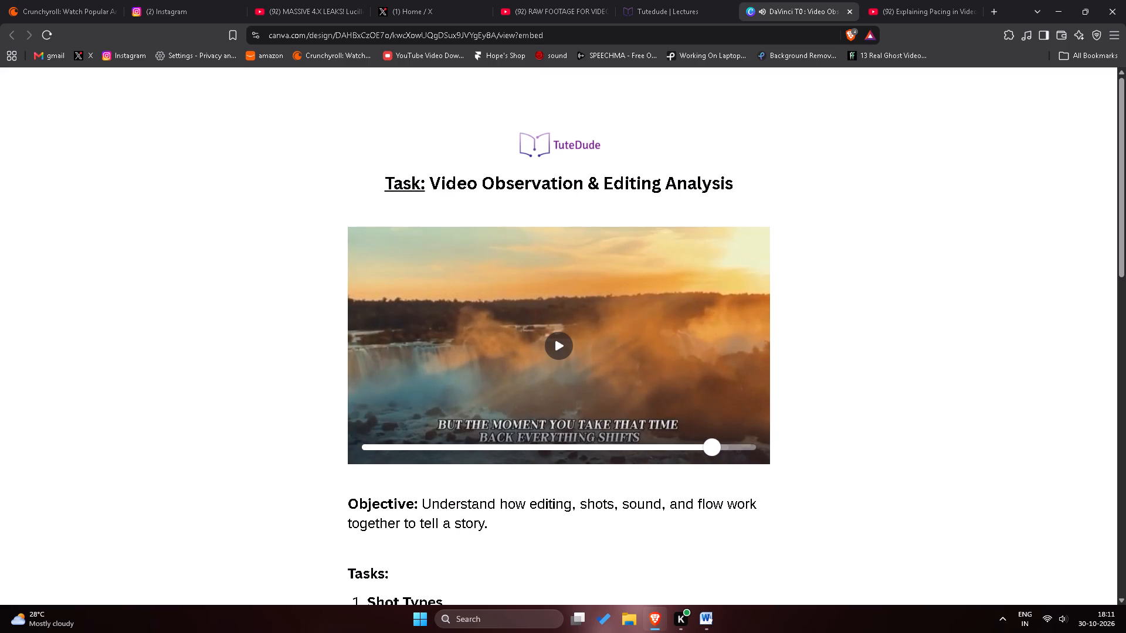
left_click(572, 343)
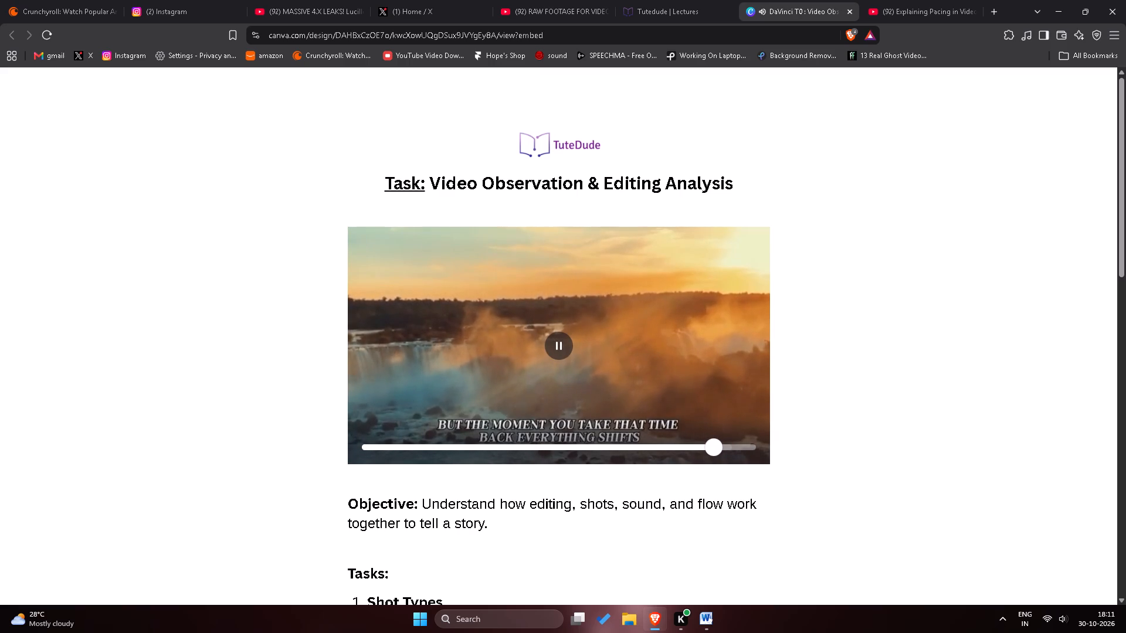
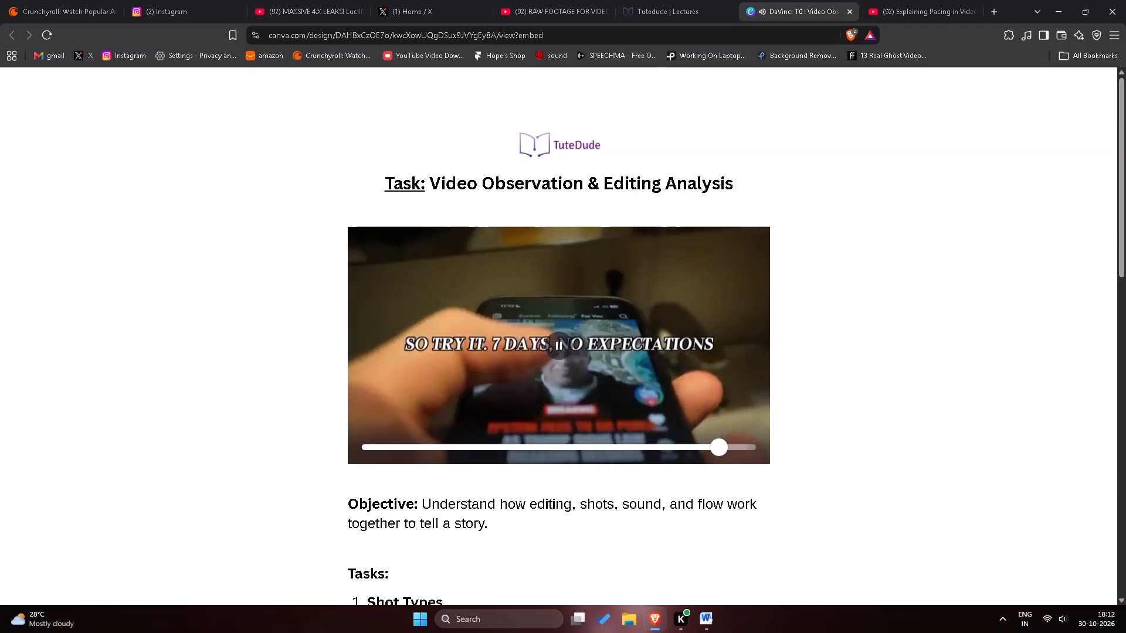
Pause the video, copy "pacing" from the assignment's editing decisions, and add it as a "Pacing:" label below the Transitions line in Word.
left_click(554, 338)
key("alt+Tab")
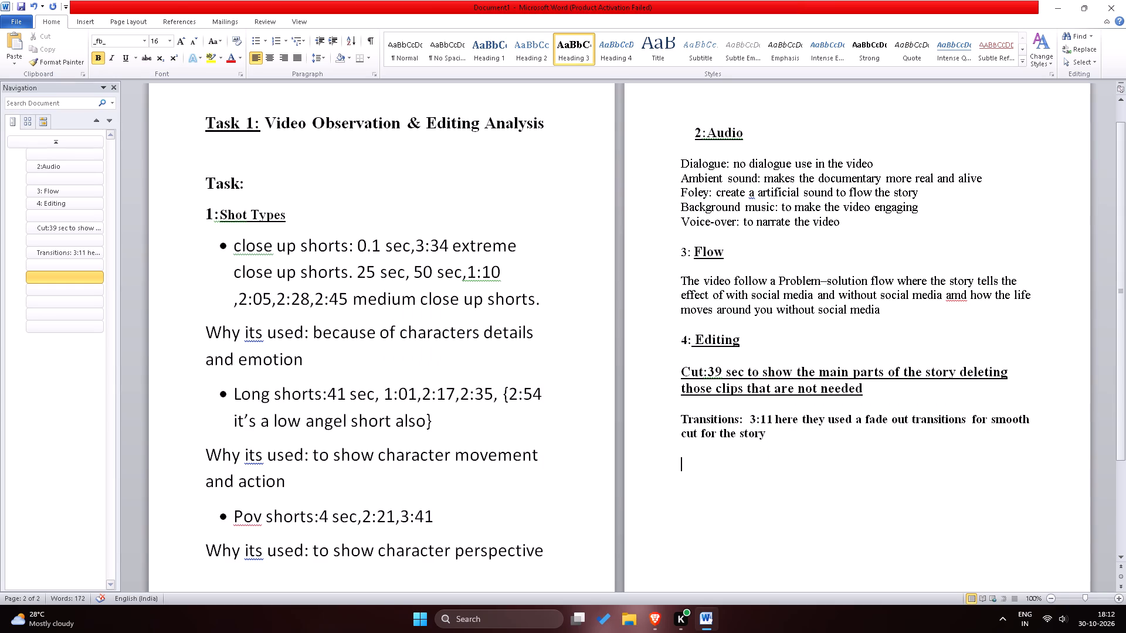
key("alt+Tab")
scroll(469, 447, "down", 6)
scroll(521, 418, "down", 20)
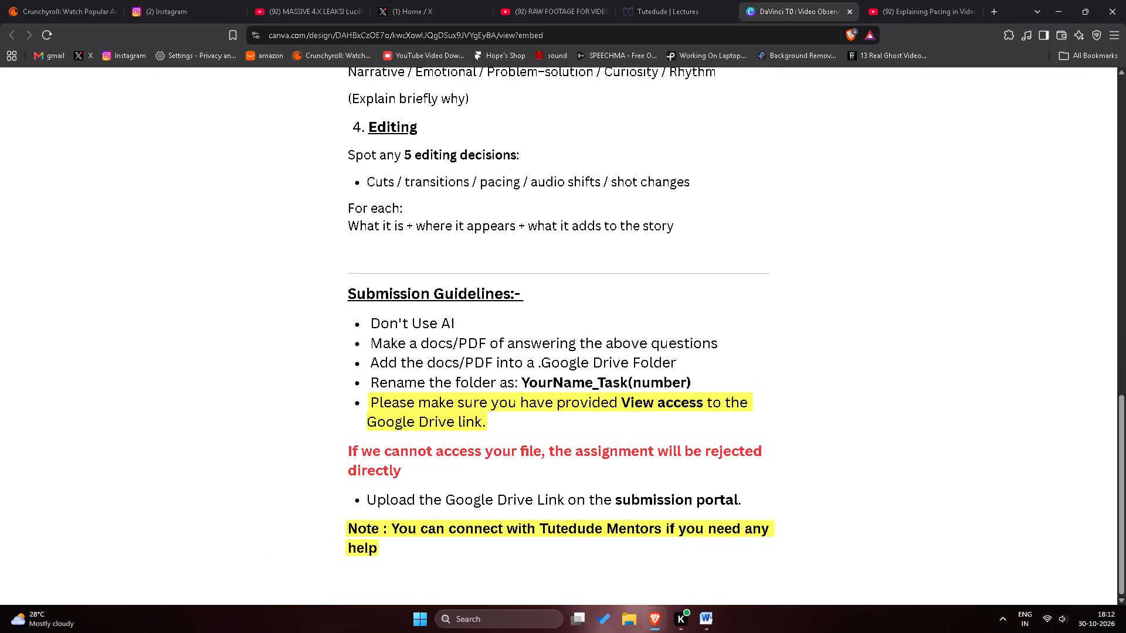
left_click_drag(480, 181, 518, 182)
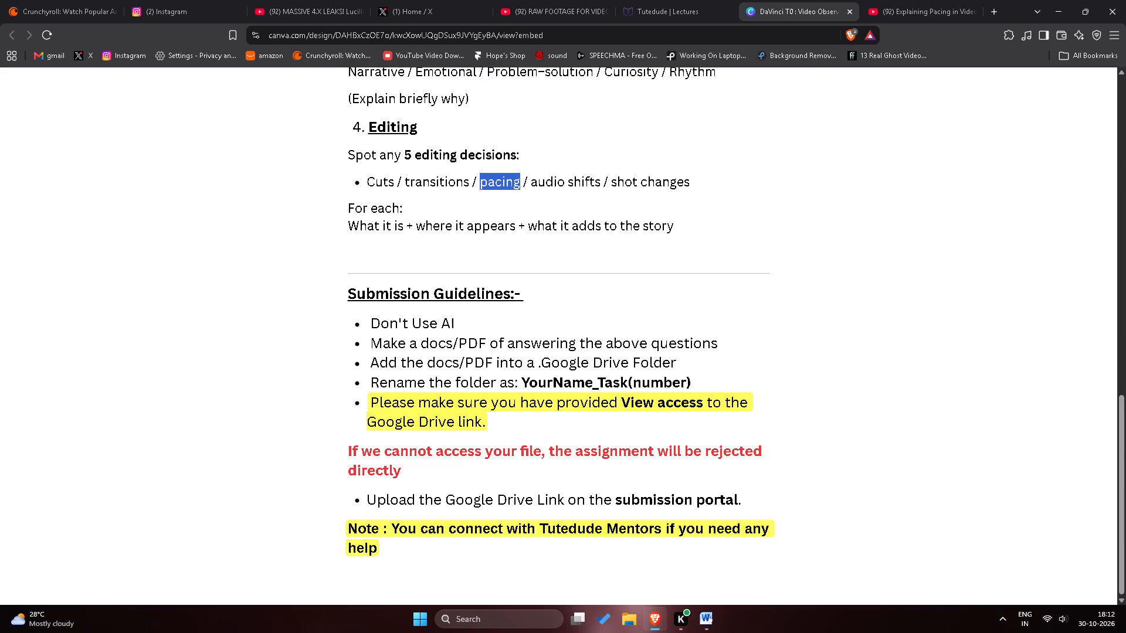
key("ctrl+c")
key("alt+Tab")
key("ctrl+v")
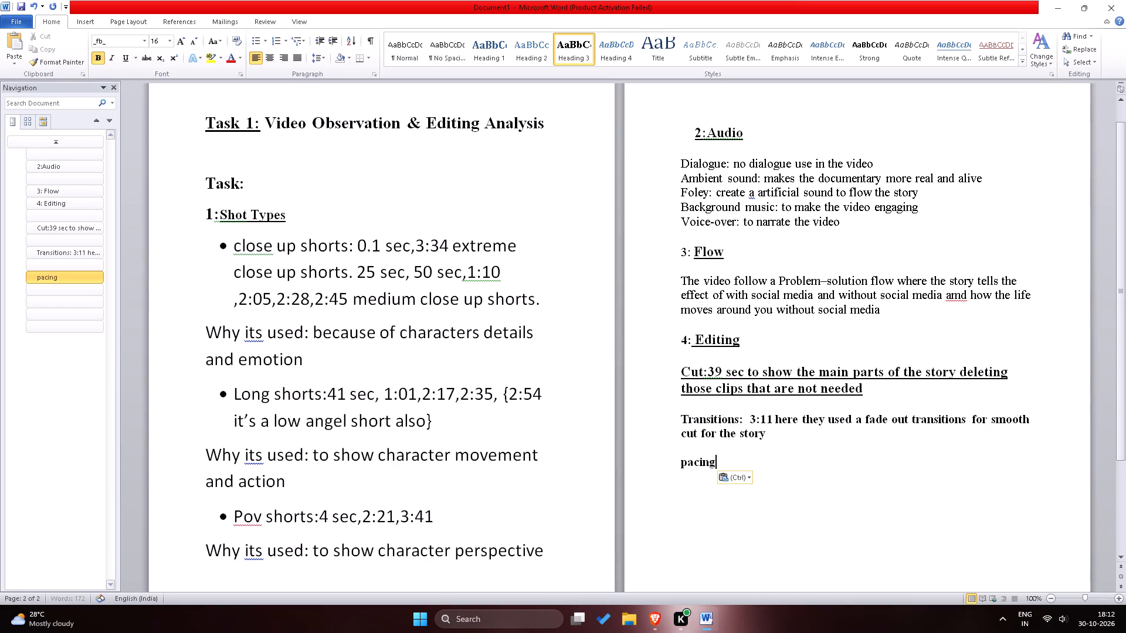
key("shift+colon")
key("space")
Check the timestamp of the phone-scrolling shot in the assignment video and enter 3:42 after the Pacing label.
key("alt+Tab")
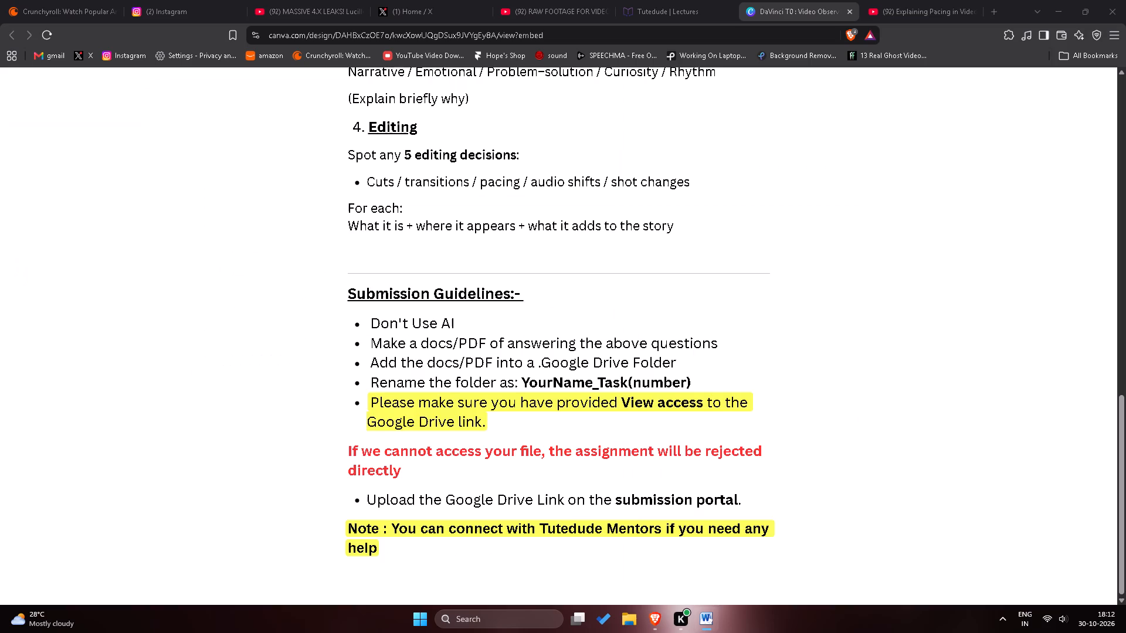
scroll(662, 289, "up", 16)
scroll(652, 312, "up", 5)
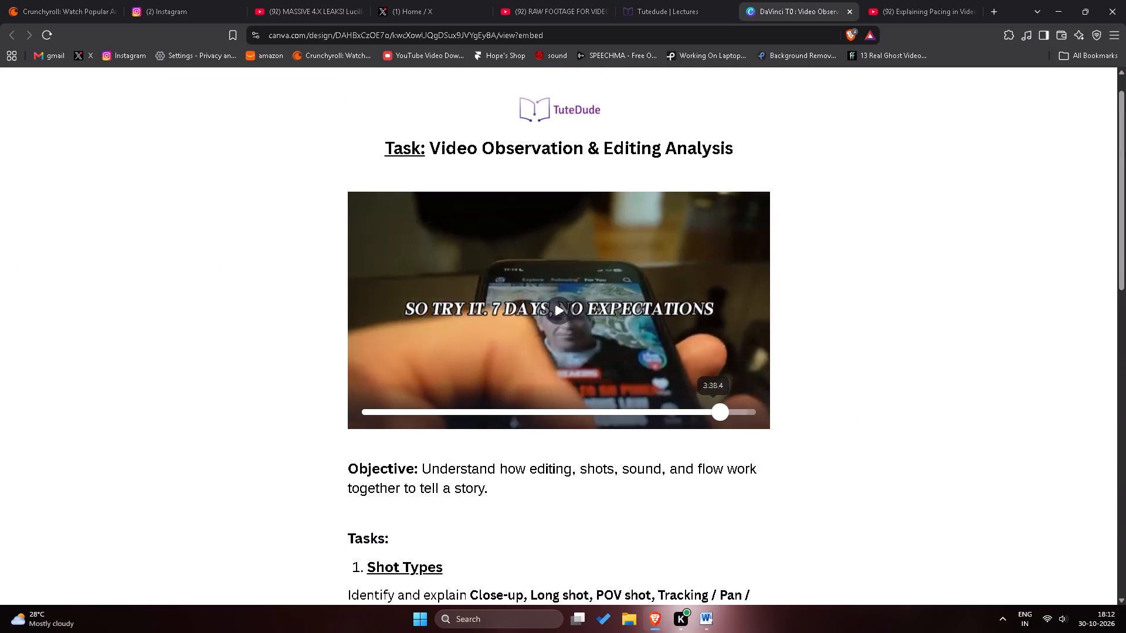
left_click(716, 408)
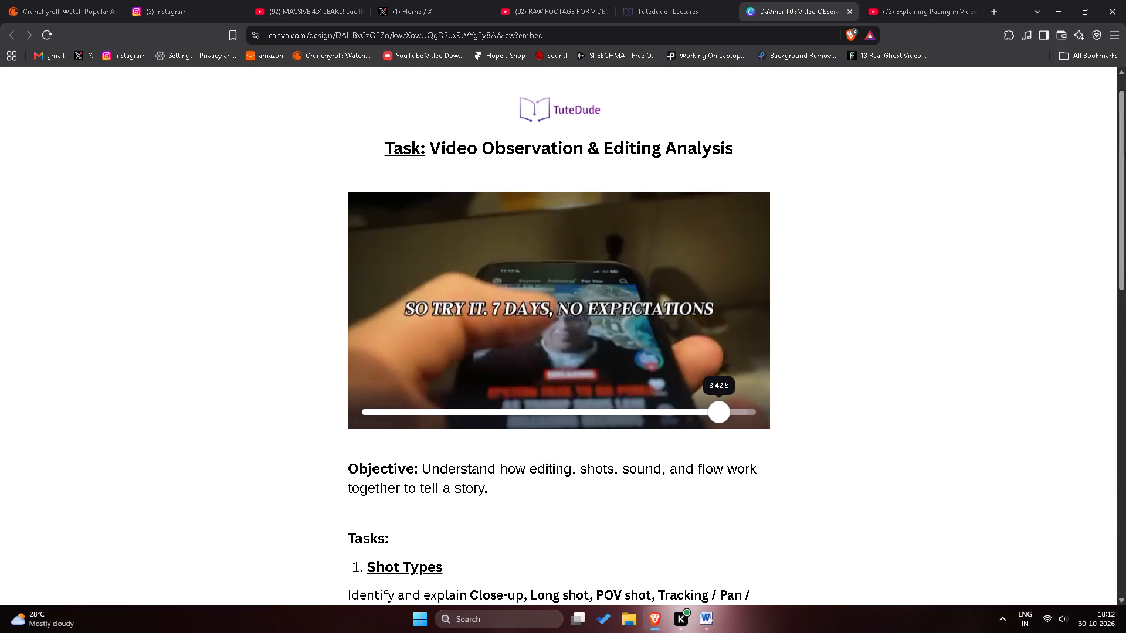
key("alt+Tab")
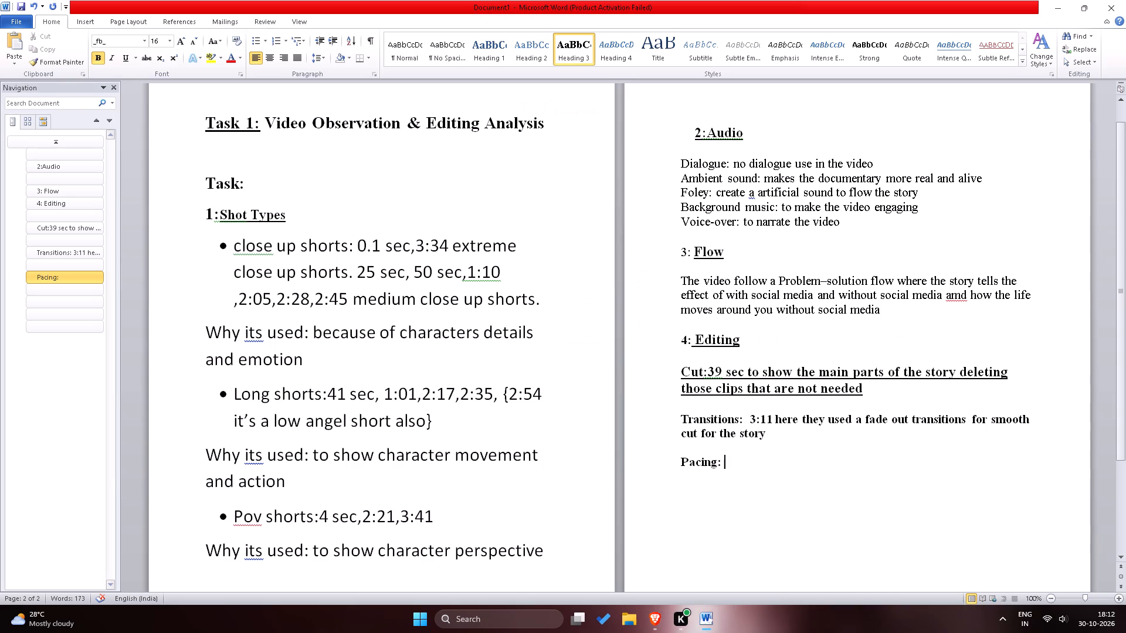
key("3")
key("shift+colon")
type("42")
key("space")
Continue the Pacing line with the words "use cuts for".
type("us")
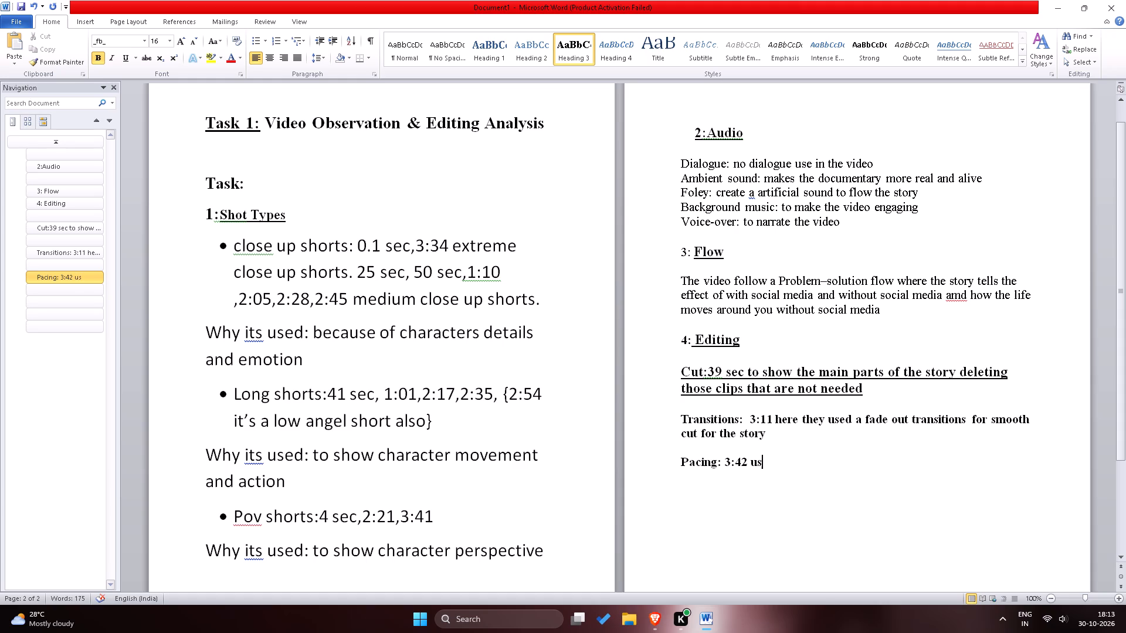
type("e")
key("space")
key("c")
type("ut")
type("s")
key("space")
type("for")
key("space")
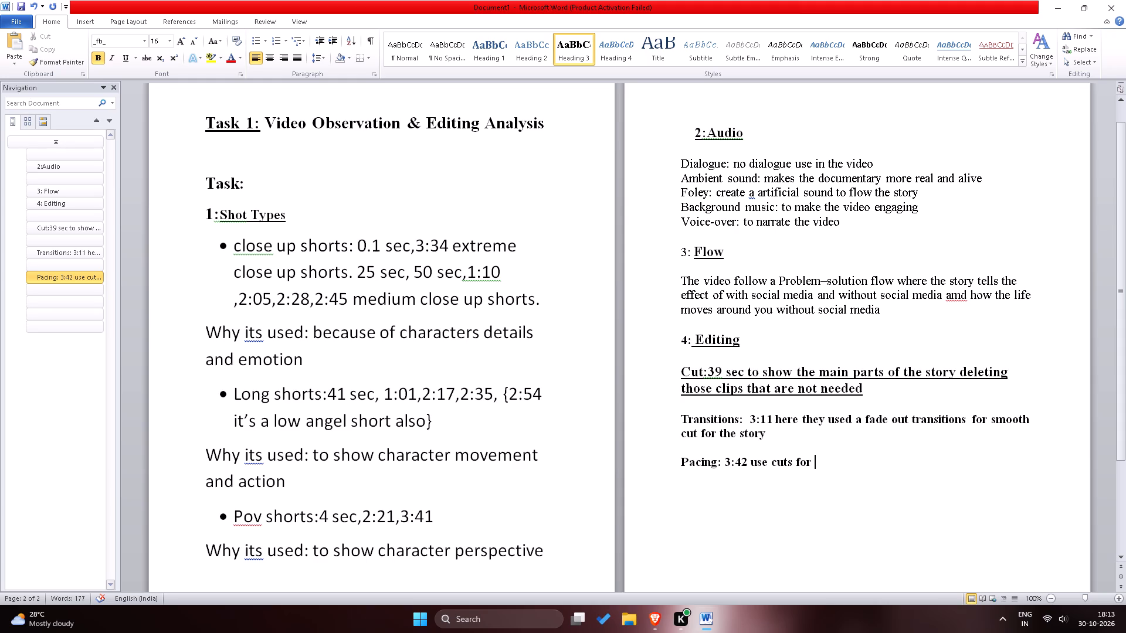
Complete the Pacing line with "narrate the story for pacing", reusing the copied word "pacing", and leave an empty paragraph below it.
type("narrate the")
key("space")
key("s")
type("torry a")
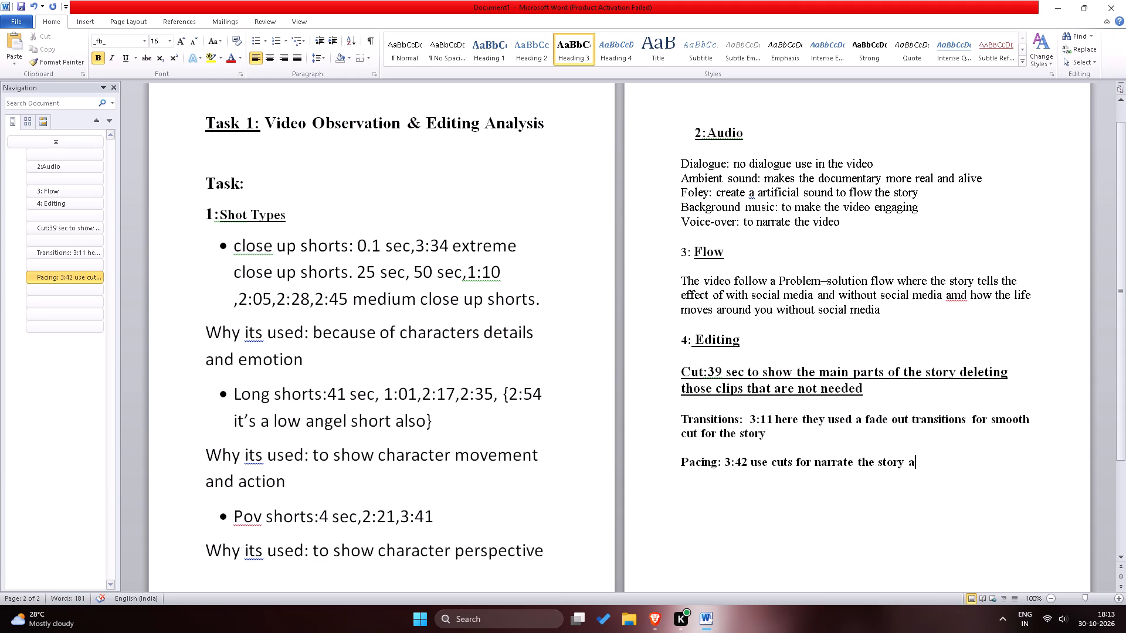
key("BackSpace")
type("for")
key("space")
key("ctrl+v")
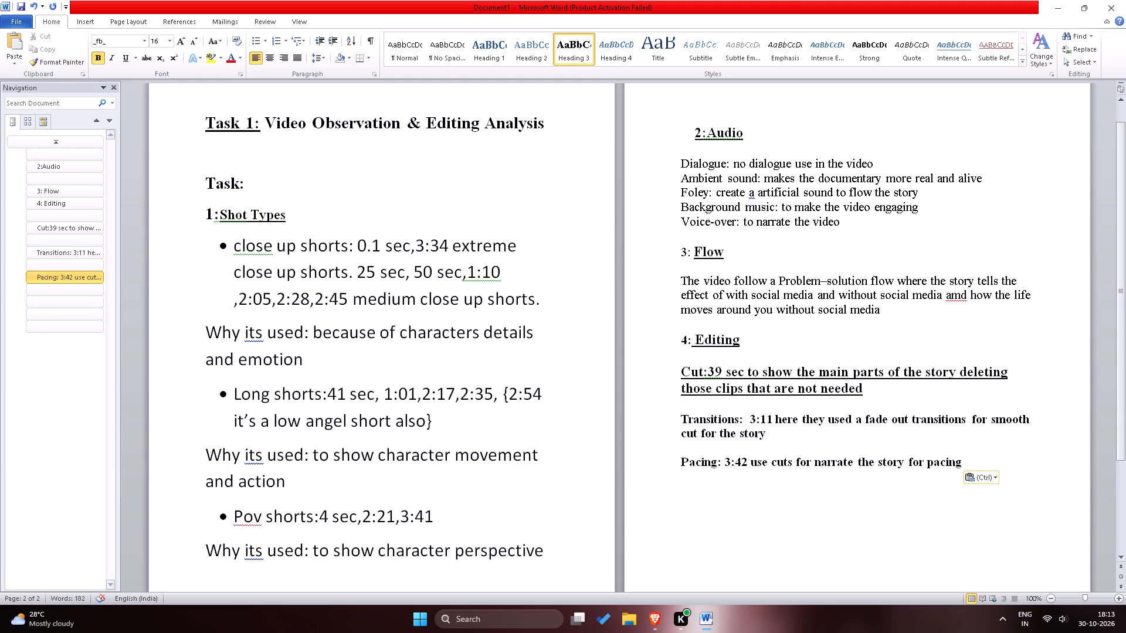
key("Return")
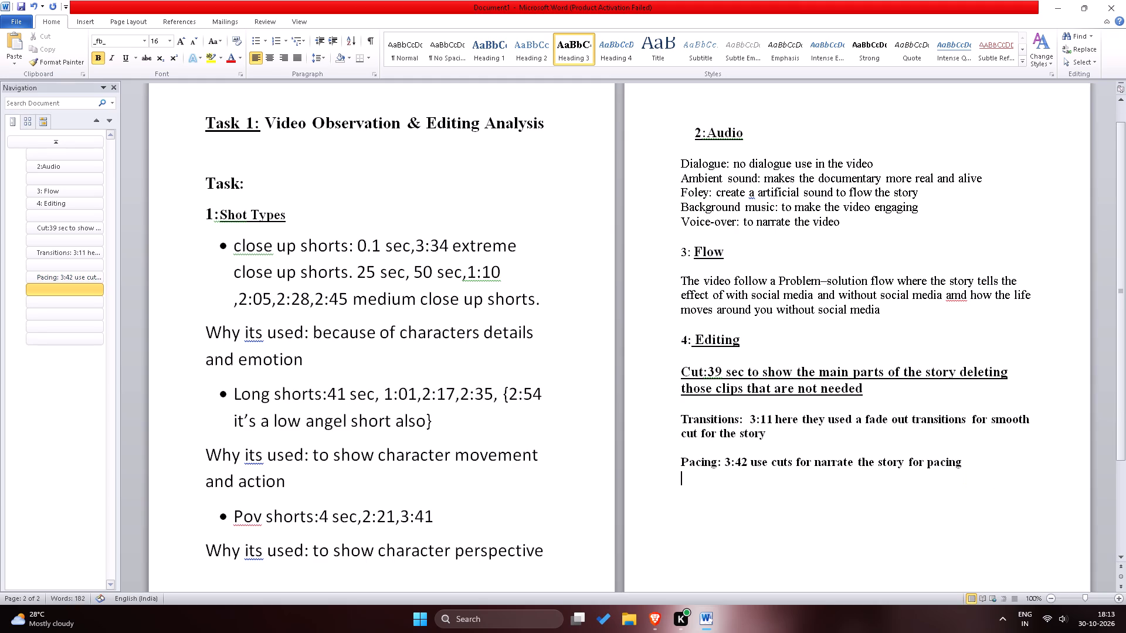
key("Return")
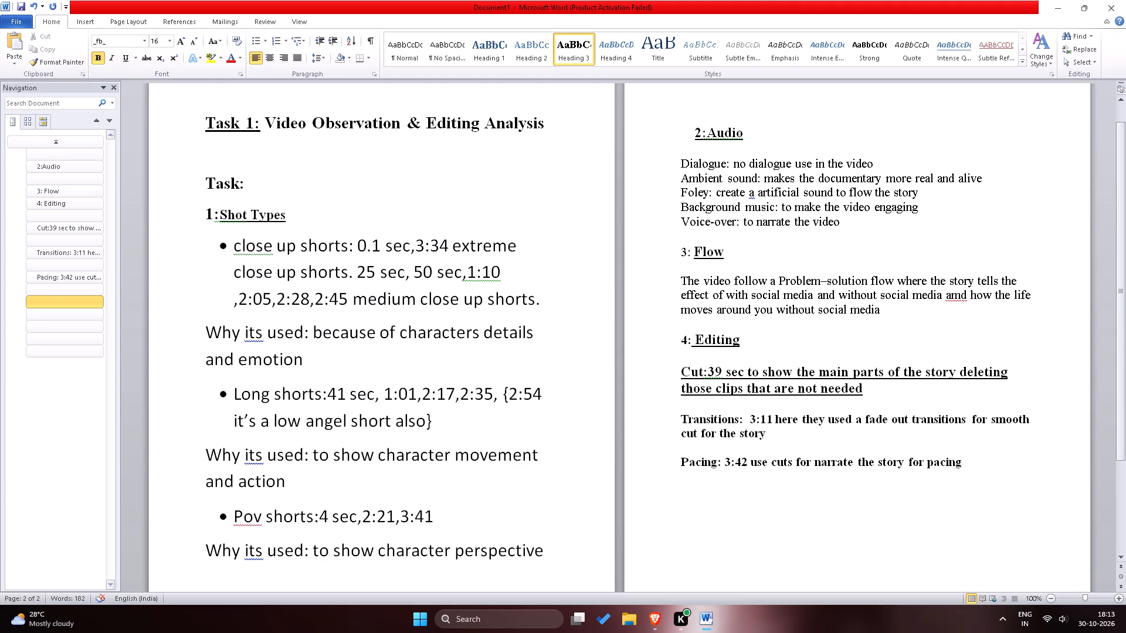
Copy "audio shifts" from the assignment's editing decisions and add it as an "audio shifts:" label below the Pacing line in Word.
key("alt+Tab")
scroll(510, 397, "down", 19)
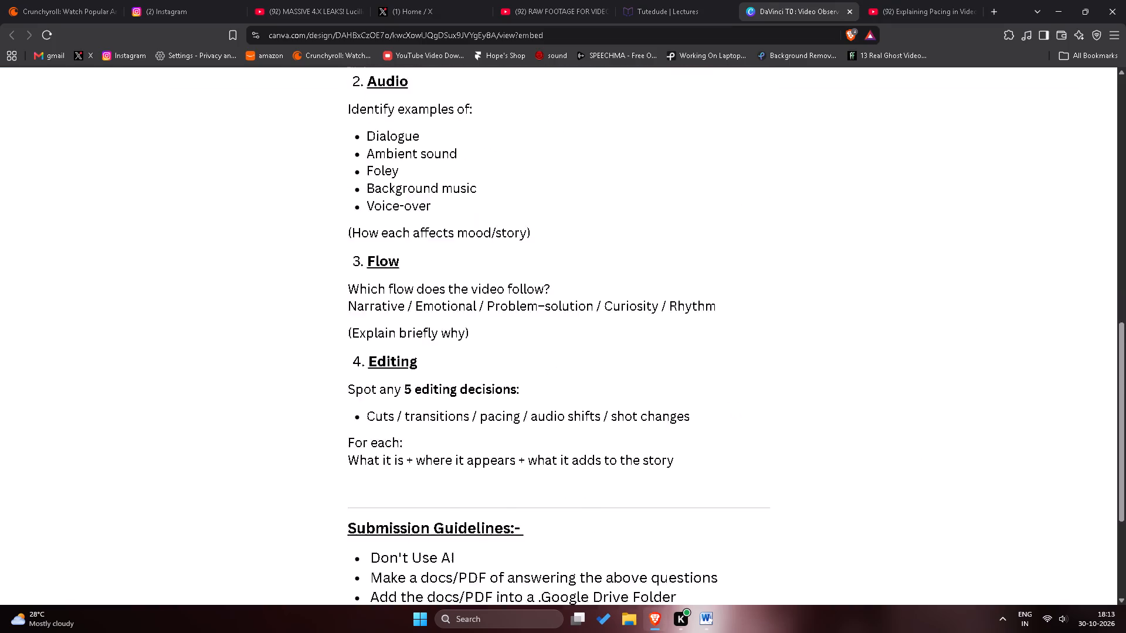
scroll(503, 413, "down", 3)
scroll(527, 215, "up", 1)
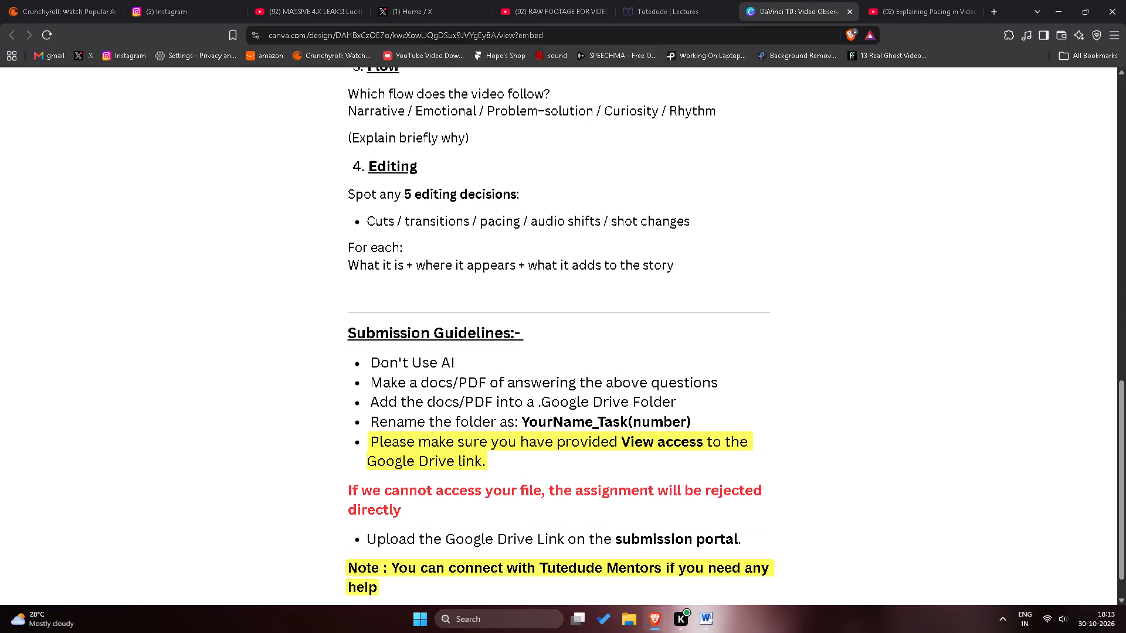
left_click_drag(531, 216, 599, 216)
key("ctrl+c")
left_click(738, 217)
scroll(781, 260, "up", 7)
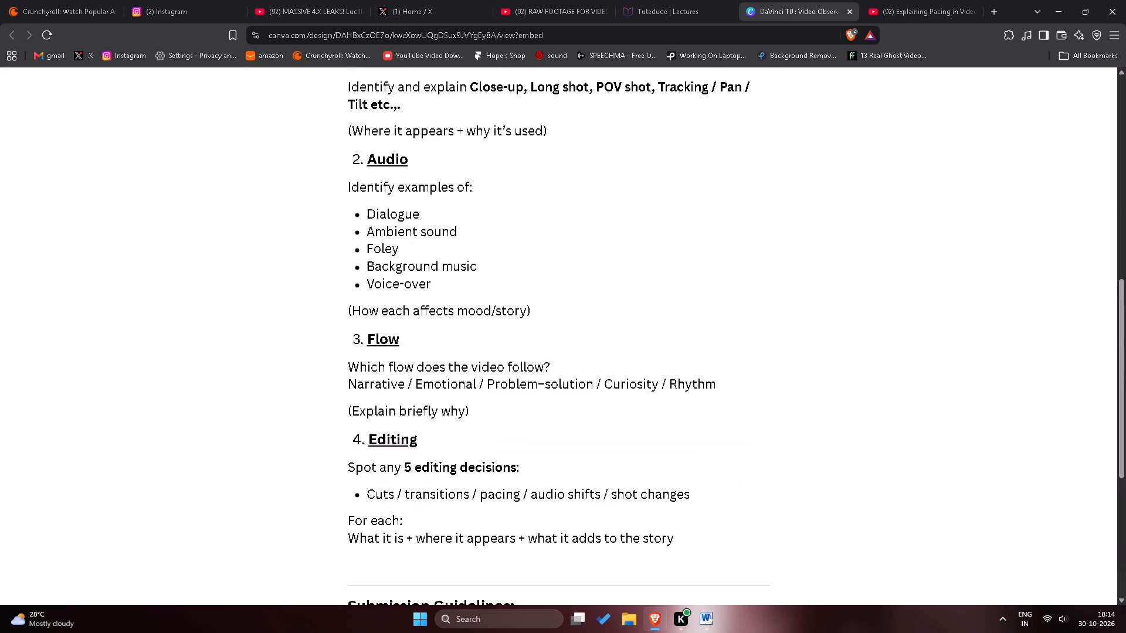
scroll(780, 258, "up", 15)
key("alt+Tab")
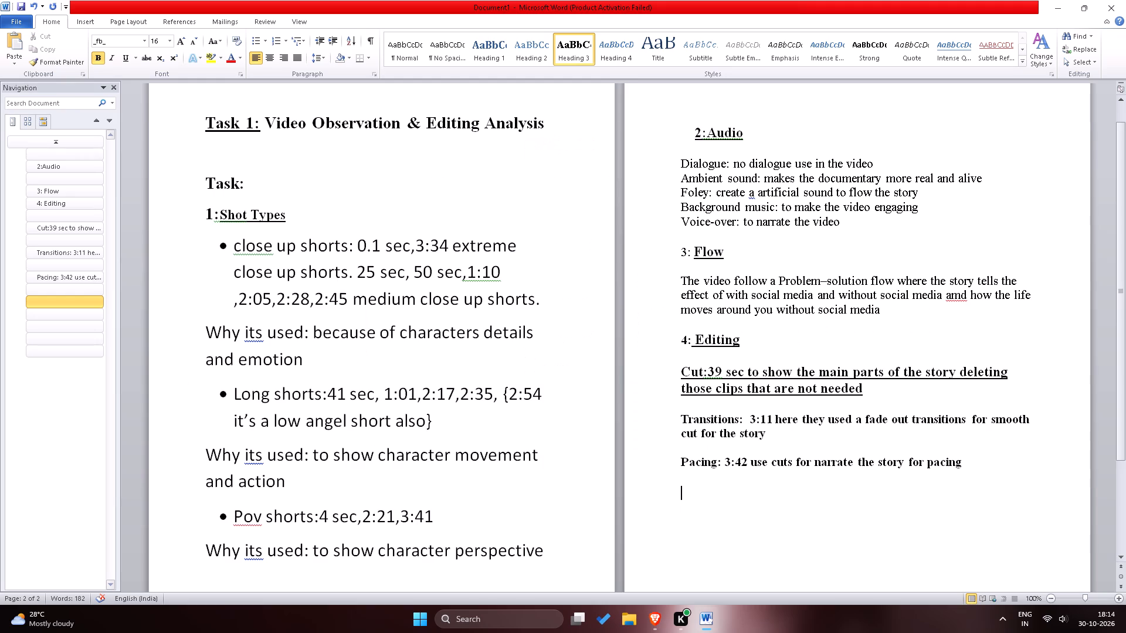
key("ctrl+v")
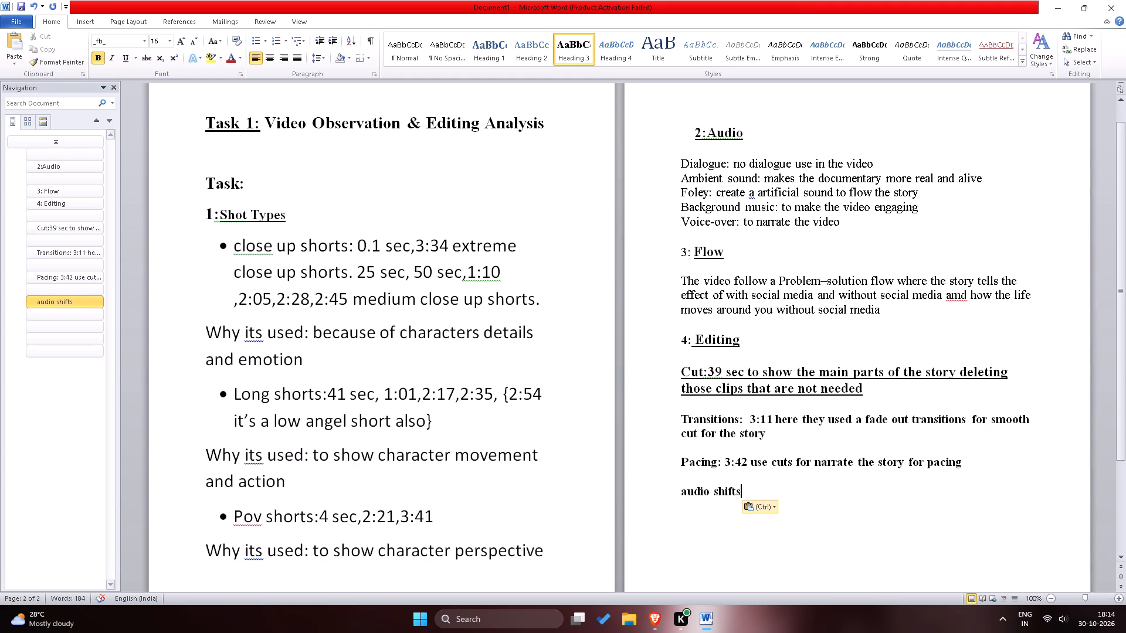
key("shift+colon")
Examine the assignment video in the browser for a moment where the audio shifts, pausing at the waterfall shot for its timestamp.
key("alt+Tab")
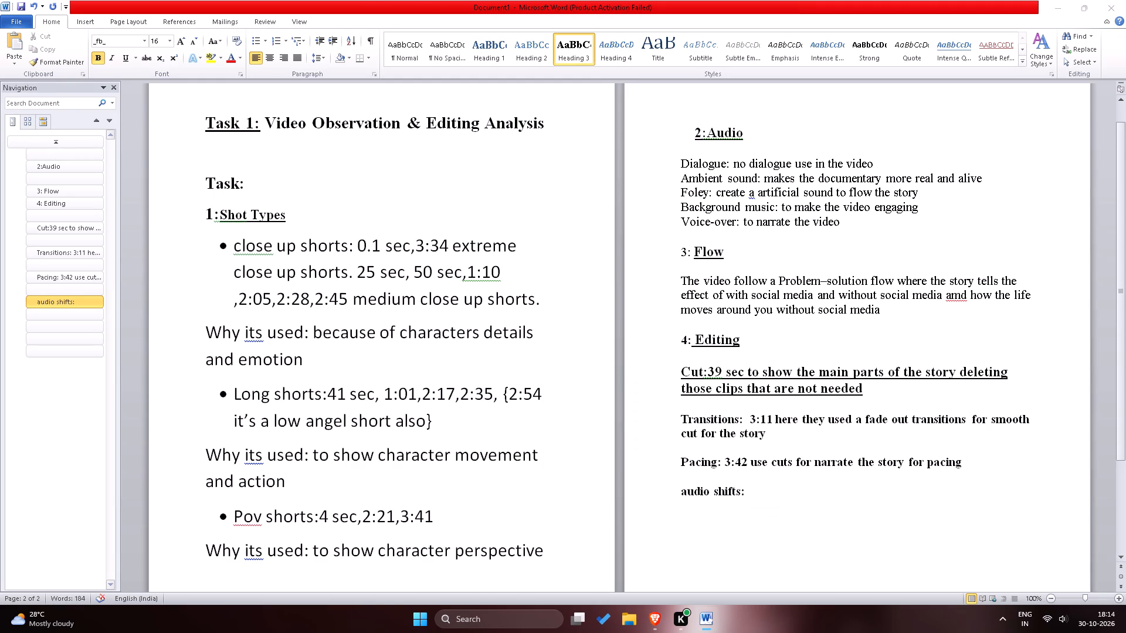
left_click(558, 345)
left_click_drag(713, 443, 686, 447)
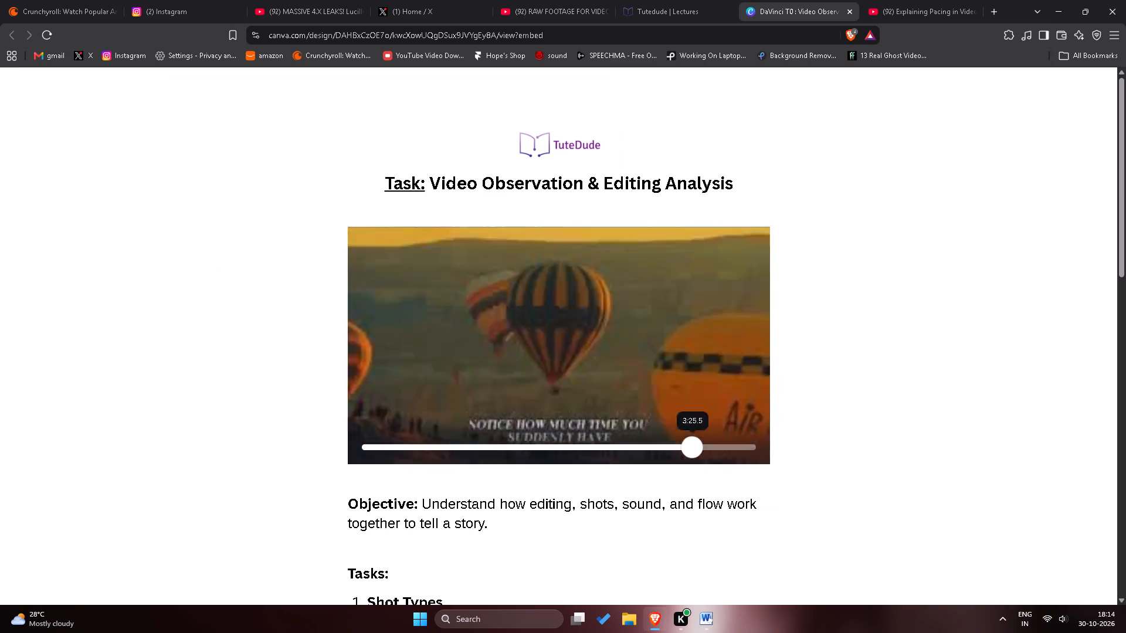
left_click_drag(686, 447, 621, 441)
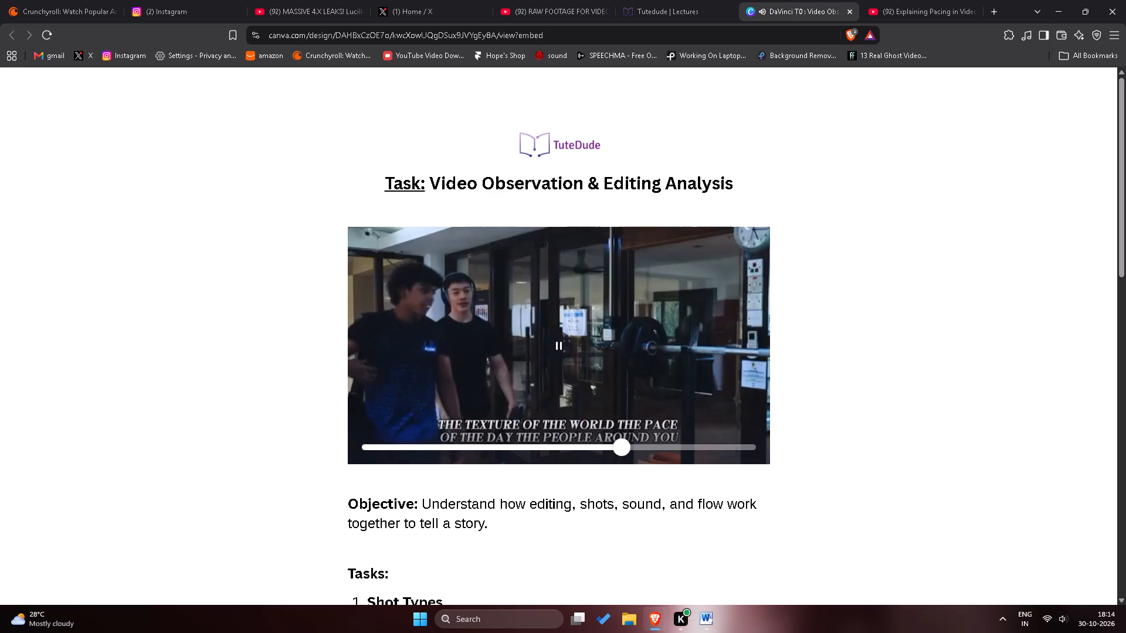
left_click_drag(622, 444, 581, 443)
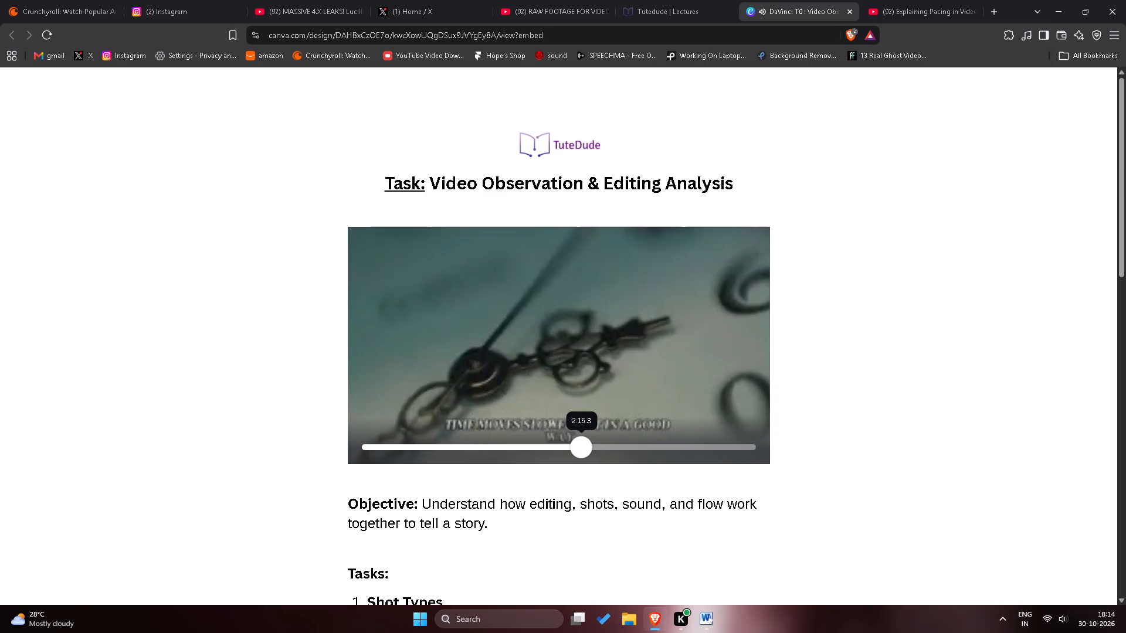
left_click_drag(581, 443, 567, 441)
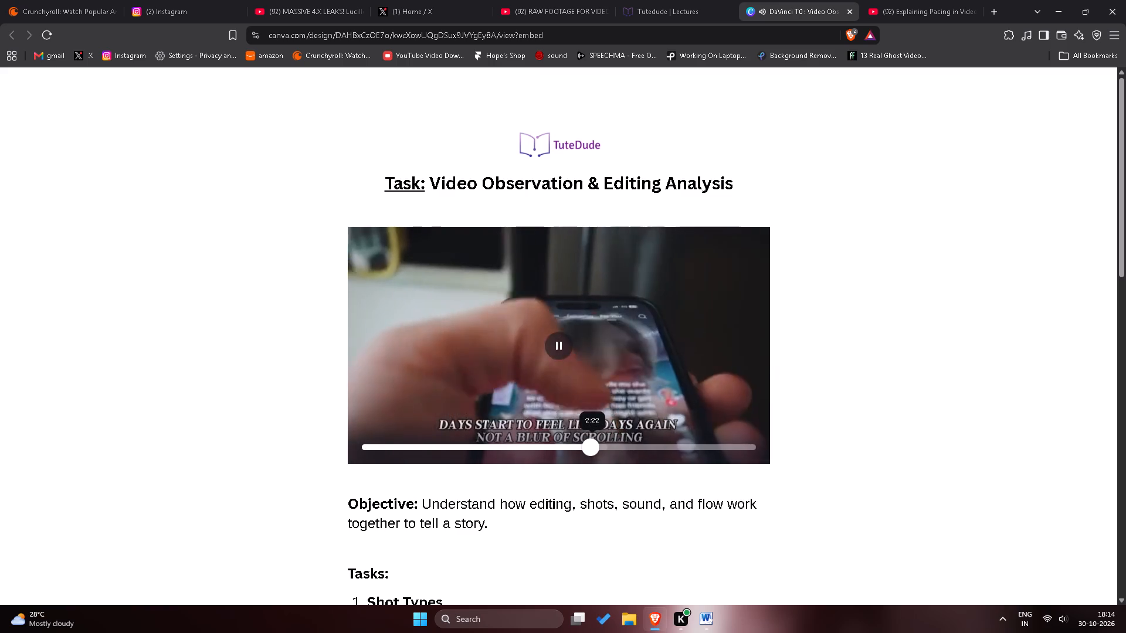
left_click_drag(594, 441, 599, 443)
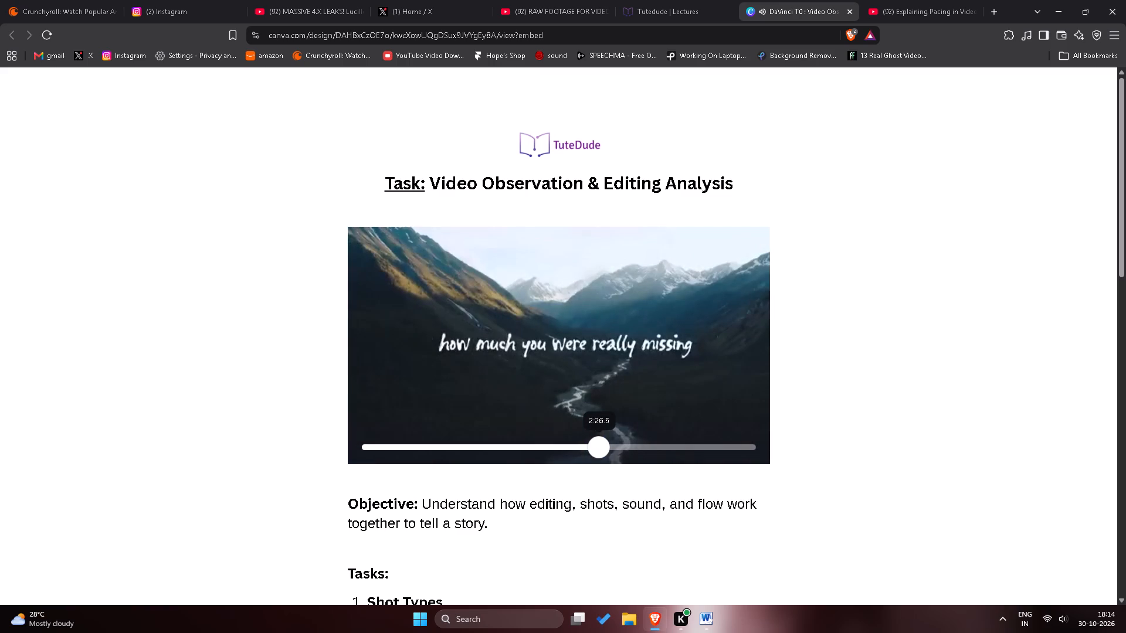
left_click_drag(599, 443, 499, 445)
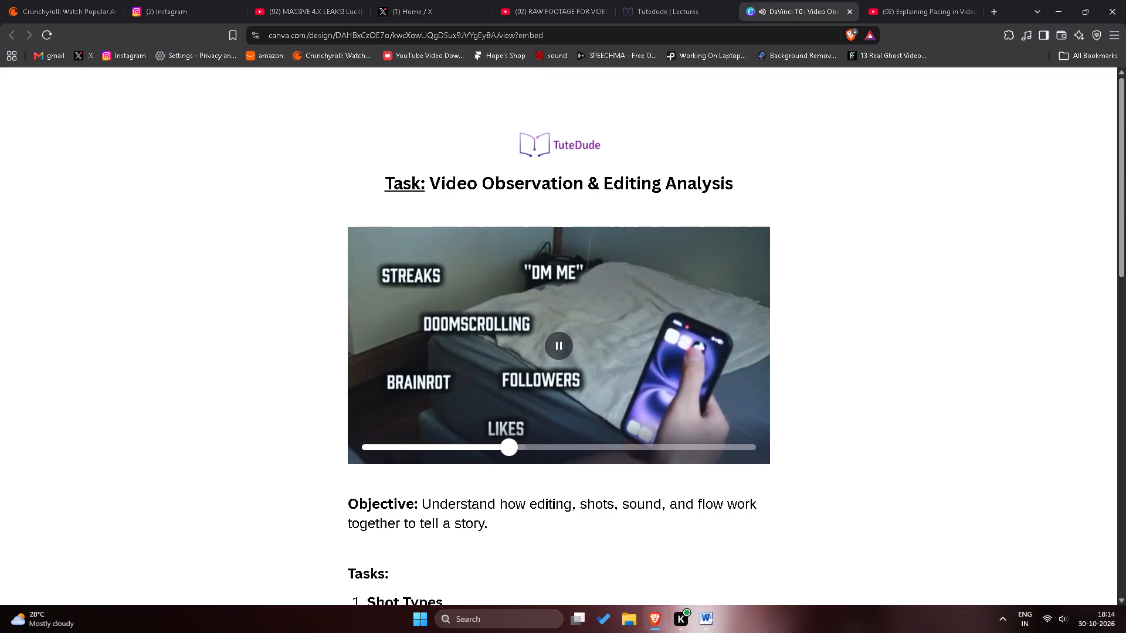
left_click(520, 441)
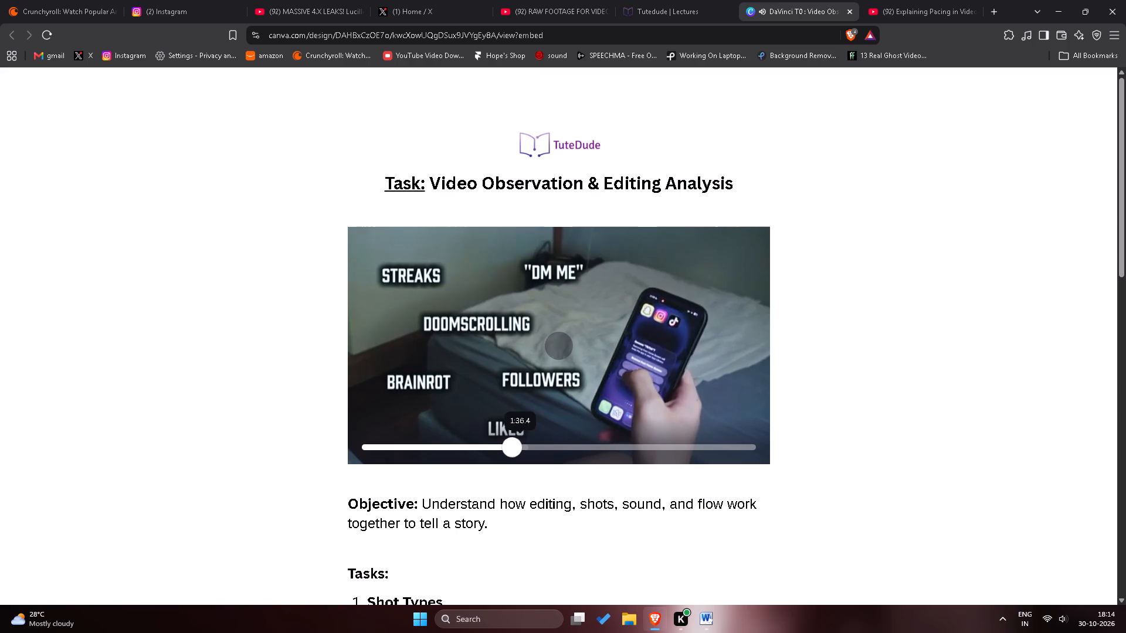
left_click(523, 442)
left_click(534, 446)
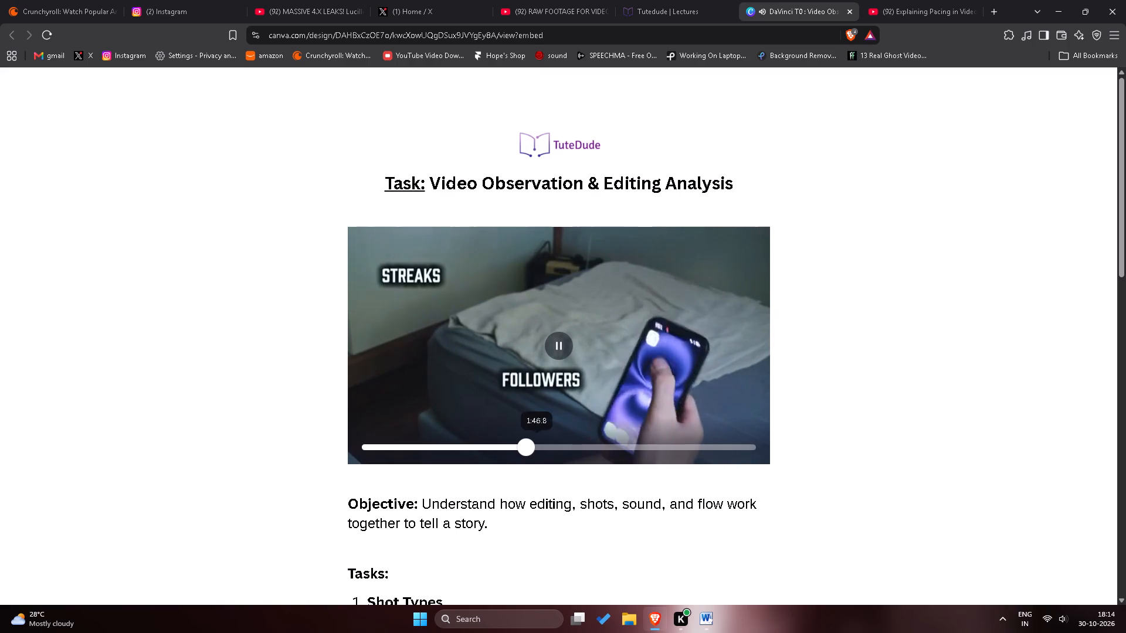
left_click(537, 447)
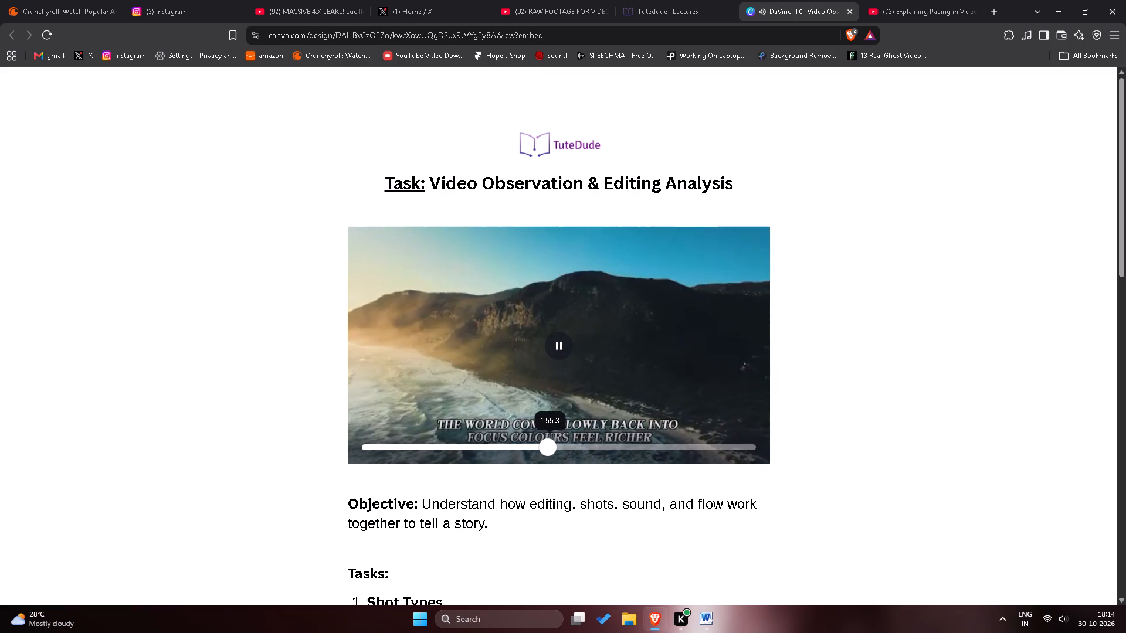
left_click_drag(550, 448, 537, 447)
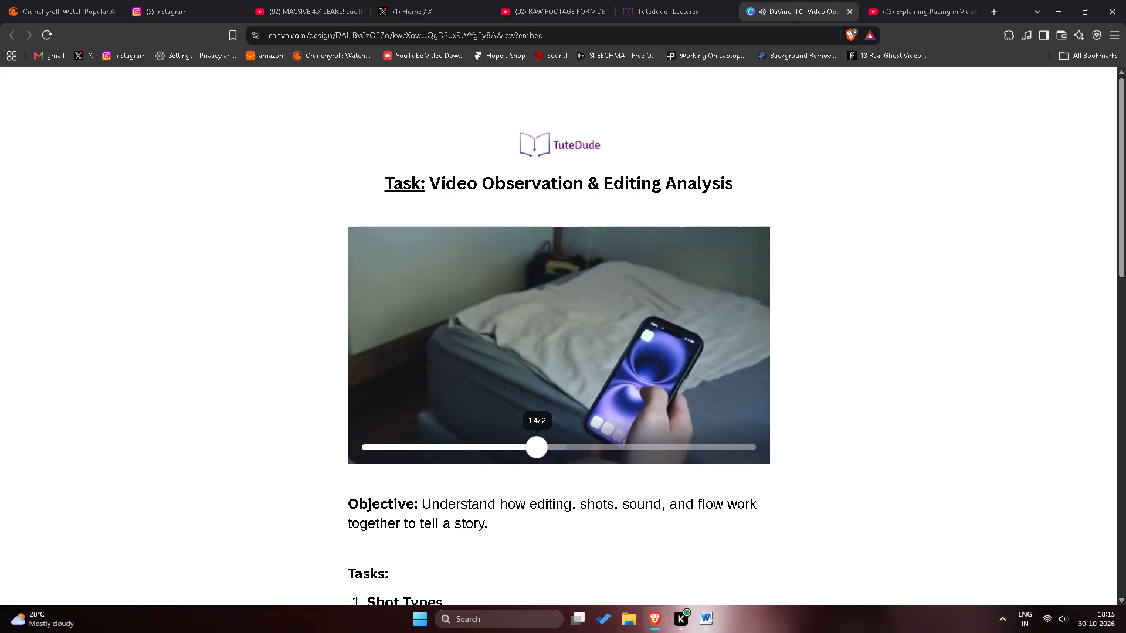
left_click_drag(537, 447, 538, 447)
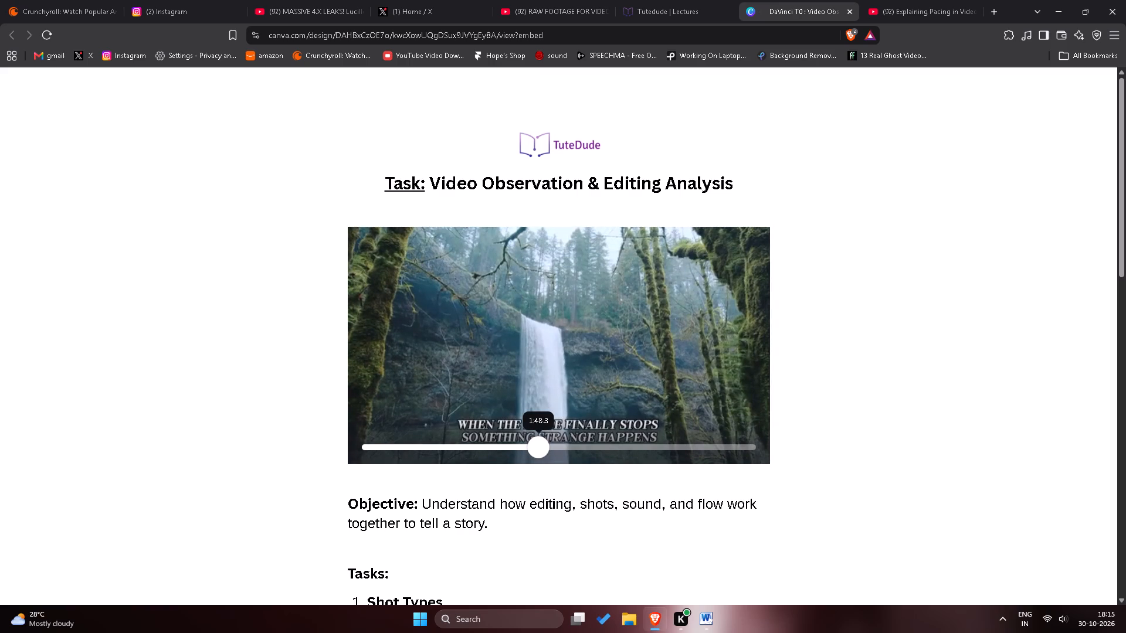
left_click_drag(538, 447, 537, 447)
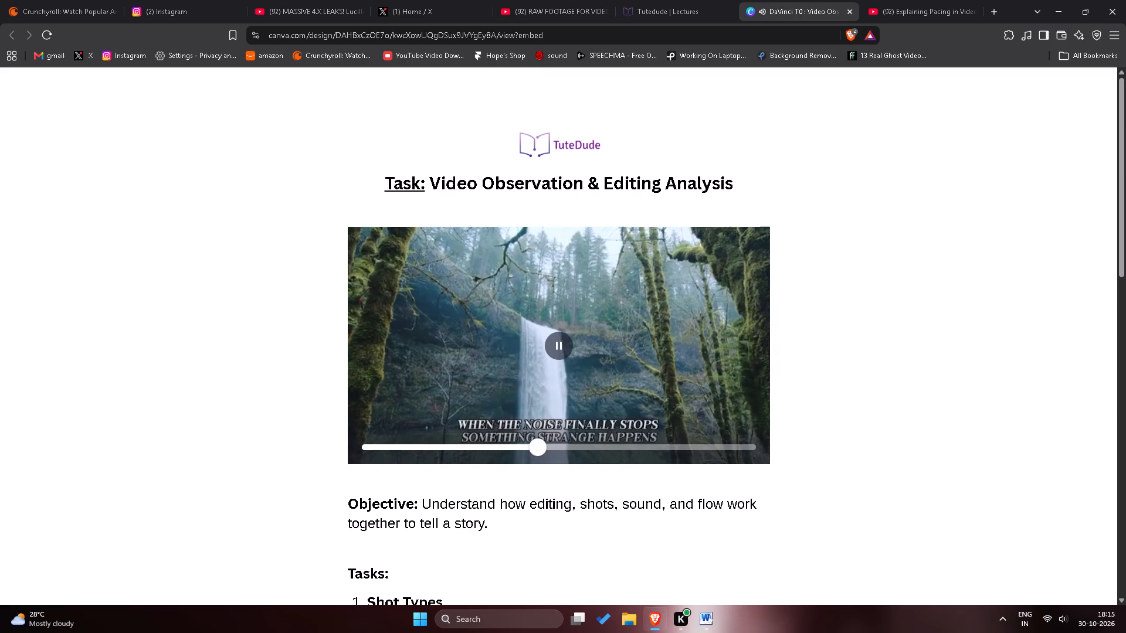
left_click(548, 347)
In Word, enter the timestamp 1:48 after the "audio shifts:" label.
key("alt+Tab")
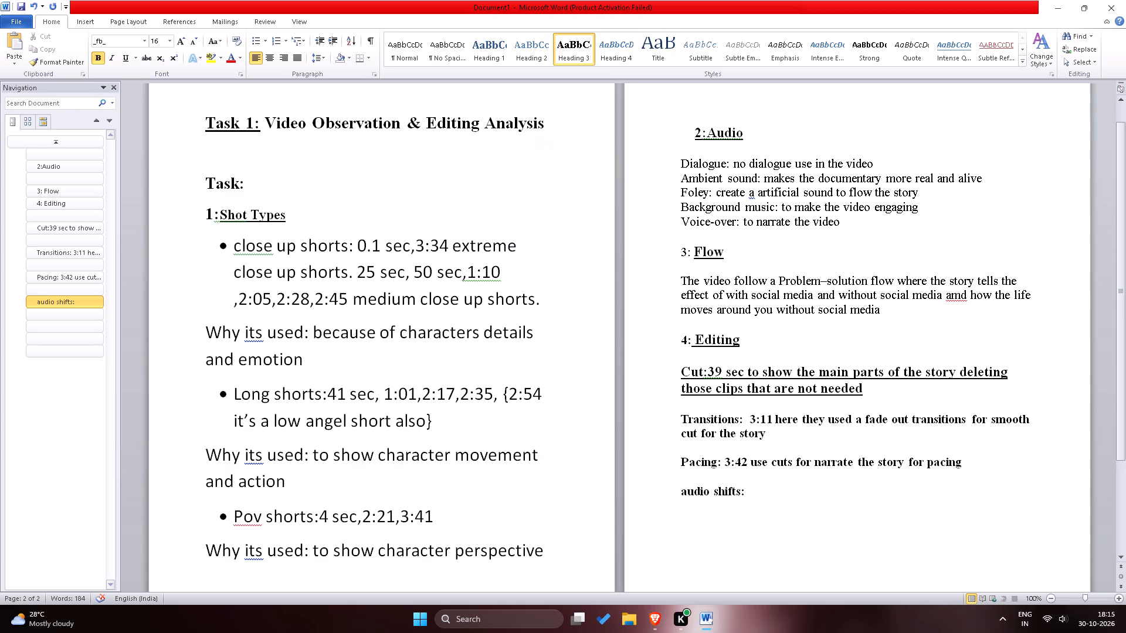
key("1")
key("shift+quotedbl")
key("BackSpace")
key("BackSpace")
key("space")
key("1")
key("shift+l")
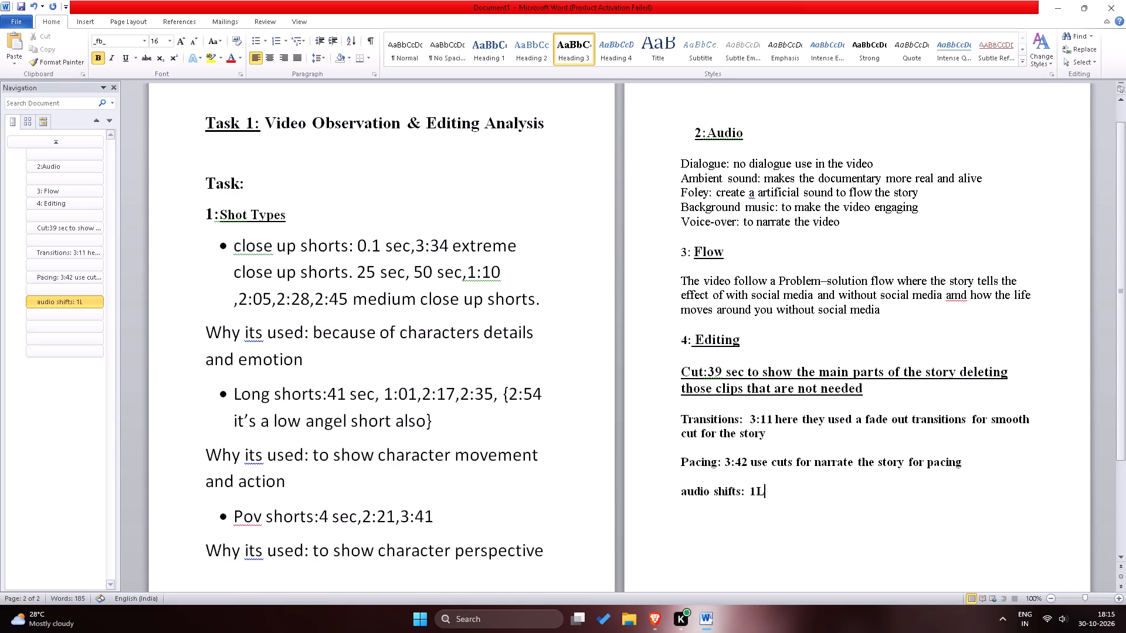
key("BackSpace")
key("shift+colon")
type("48")
key("space")
Continue the audio shifts line with the words "used a low tone".
key("w")
key("BackSpace")
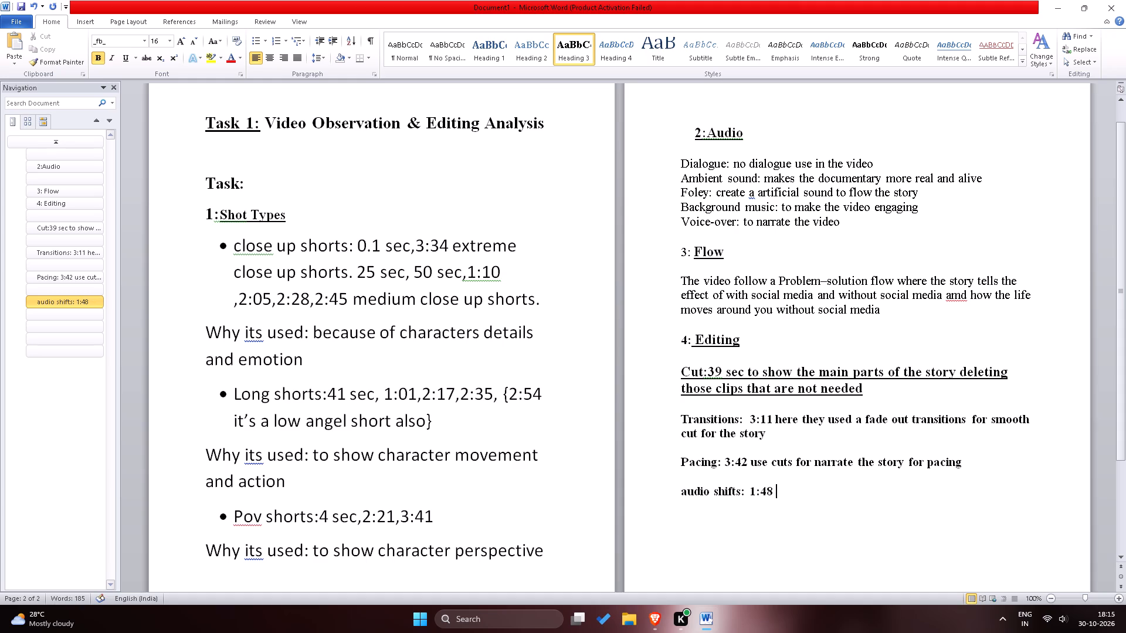
type("ud")
key("equal")
key("BackSpace")
key("s")
key("BackSpace")
key("BackSpace")
type("sed a")
key("space")
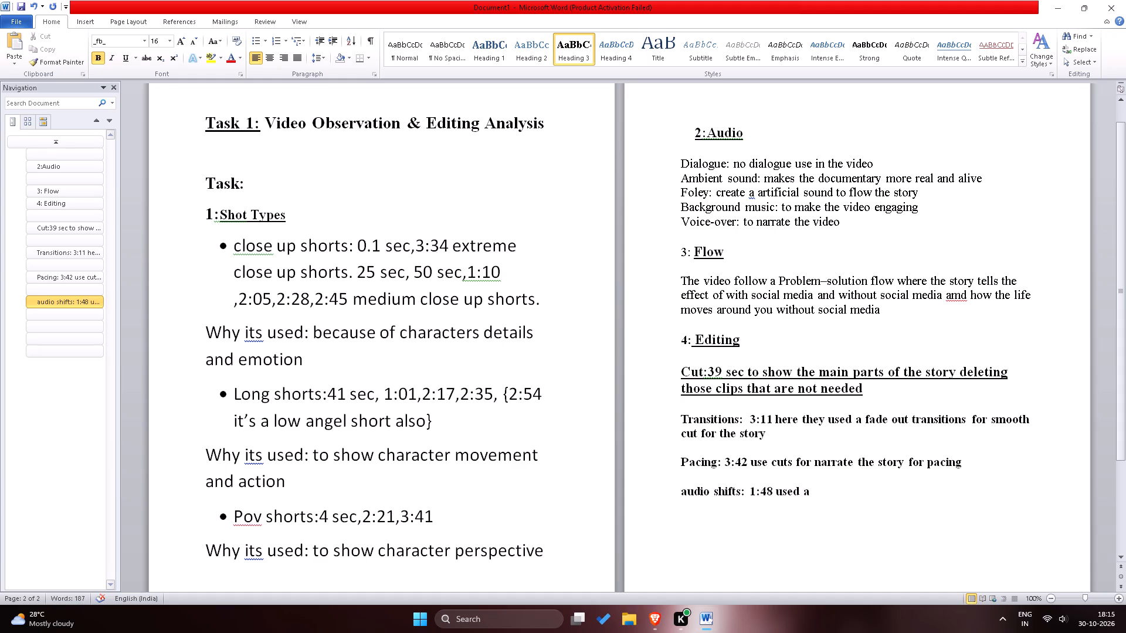
type("so")
key("BackSpace")
key("BackSpace")
type("low tone")
Replay the video's audio leading into the waterfall shot and reword the audio shifts description in Word as "used a low and calm tone".
key("alt+Tab")
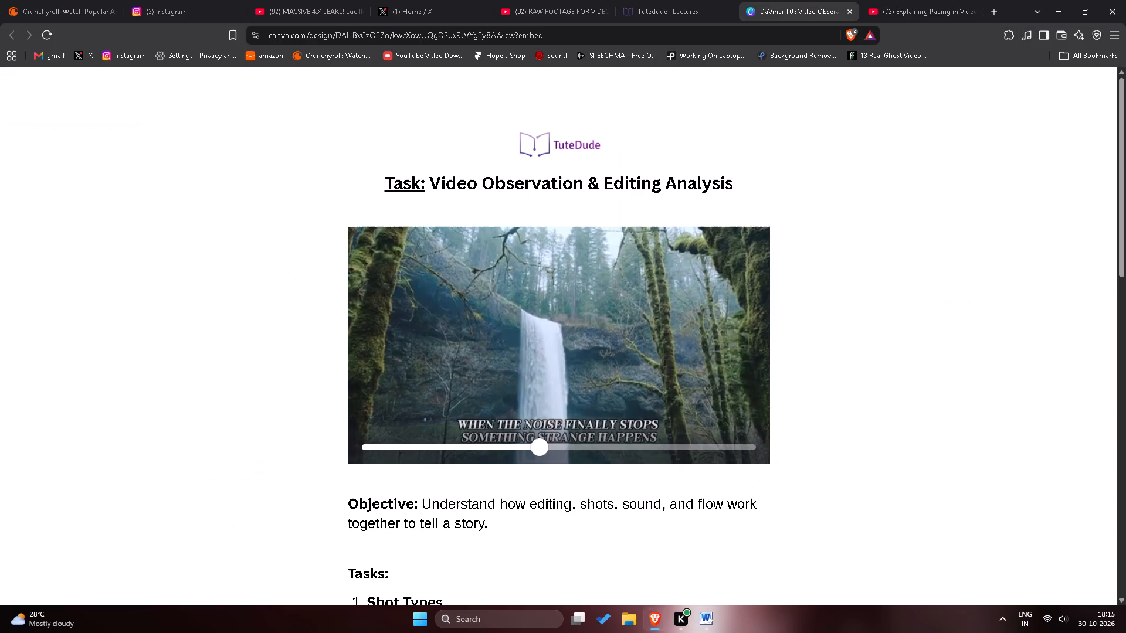
left_click(555, 349)
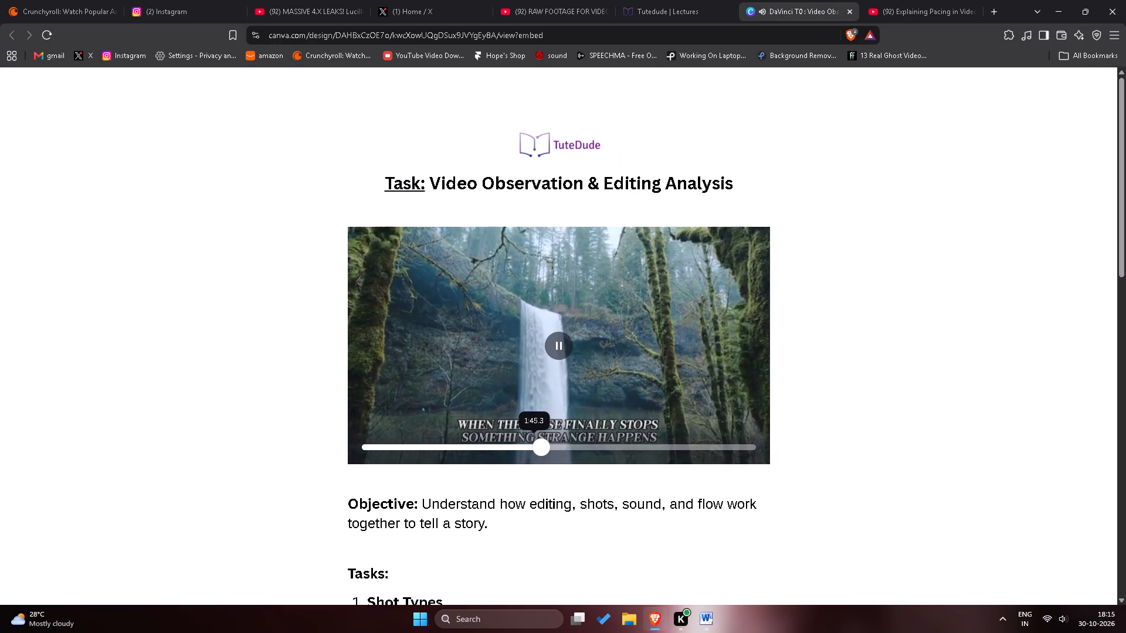
left_click_drag(534, 443, 513, 439)
left_click_drag(501, 455, 486, 451)
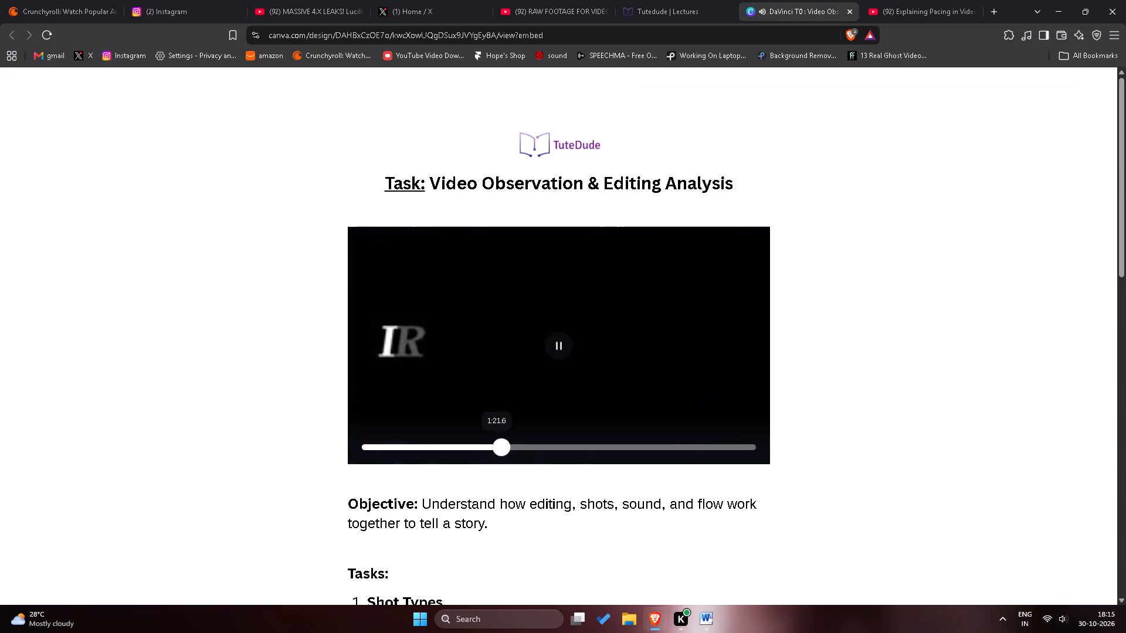
left_click(541, 440)
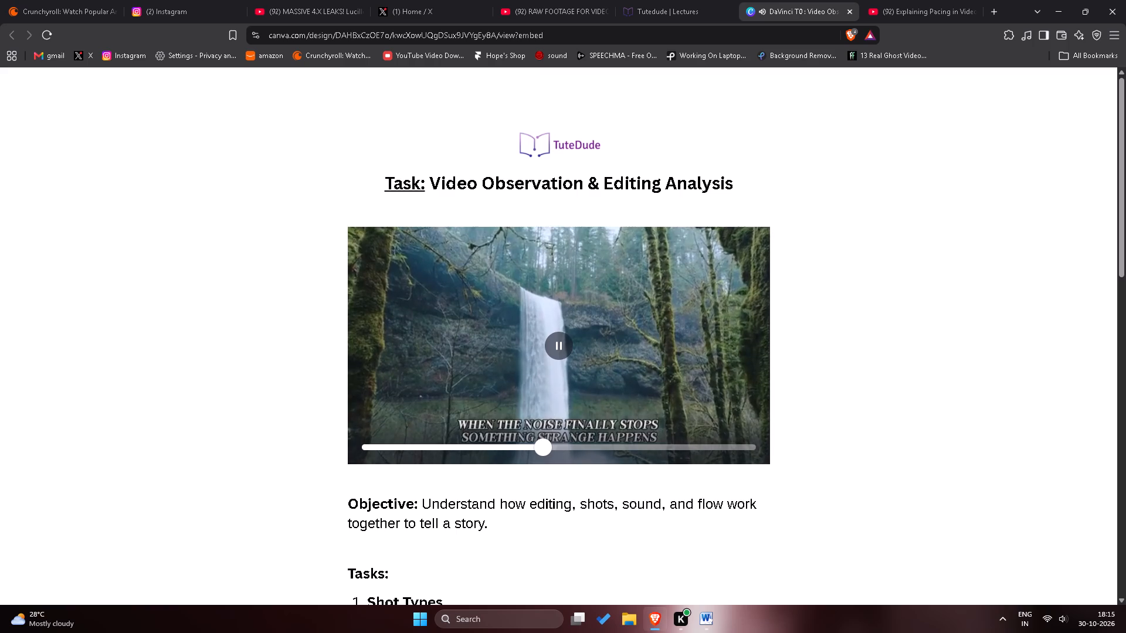
left_click(557, 348)
key("alt+Tab")
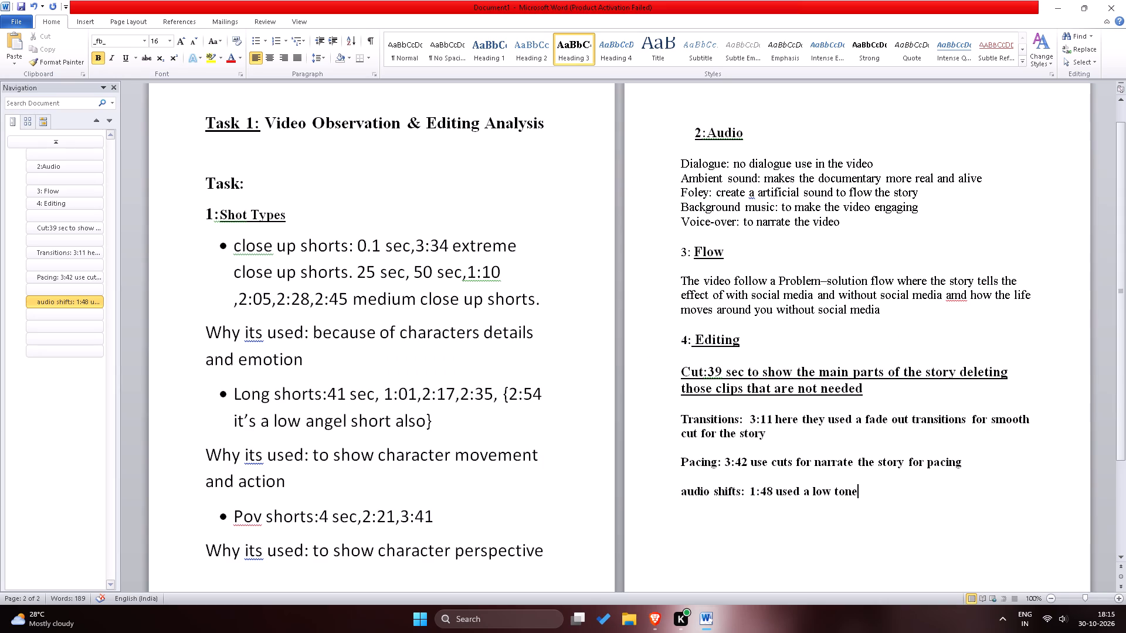
left_click(872, 498)
key("BackSpace")
key("BackSpace")
key("BackSpace")
key("BackSpace")
type("and calm")
key("space")
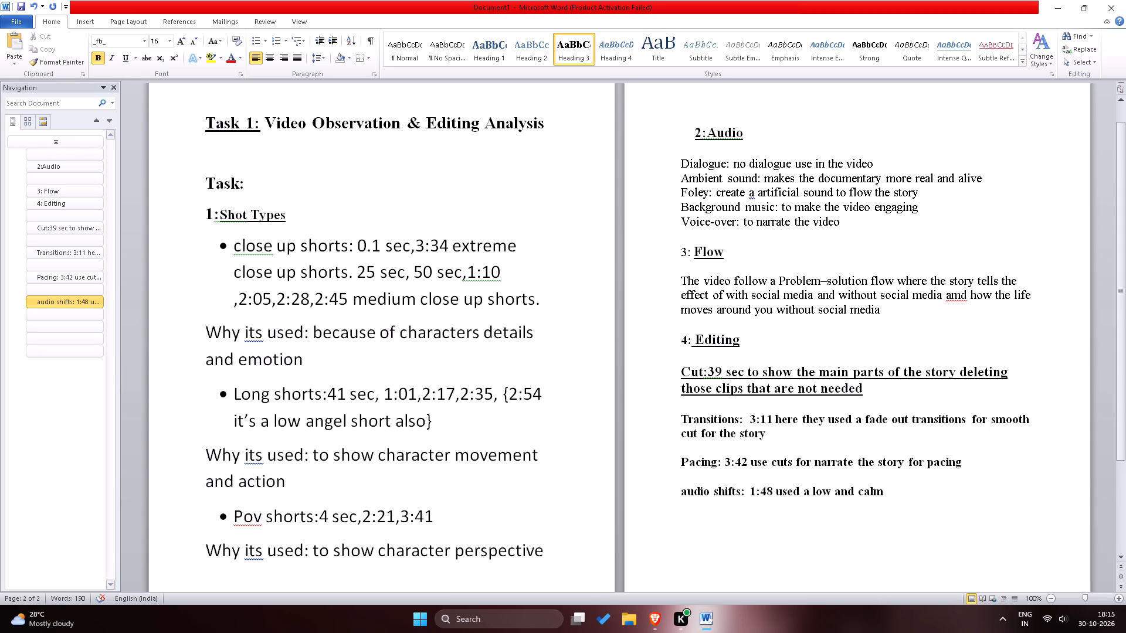
type("tone")
key("space")
Extend the audio shifts line with the words "to the voice".
key("t")
type("o")
key("space")
type("the voice")
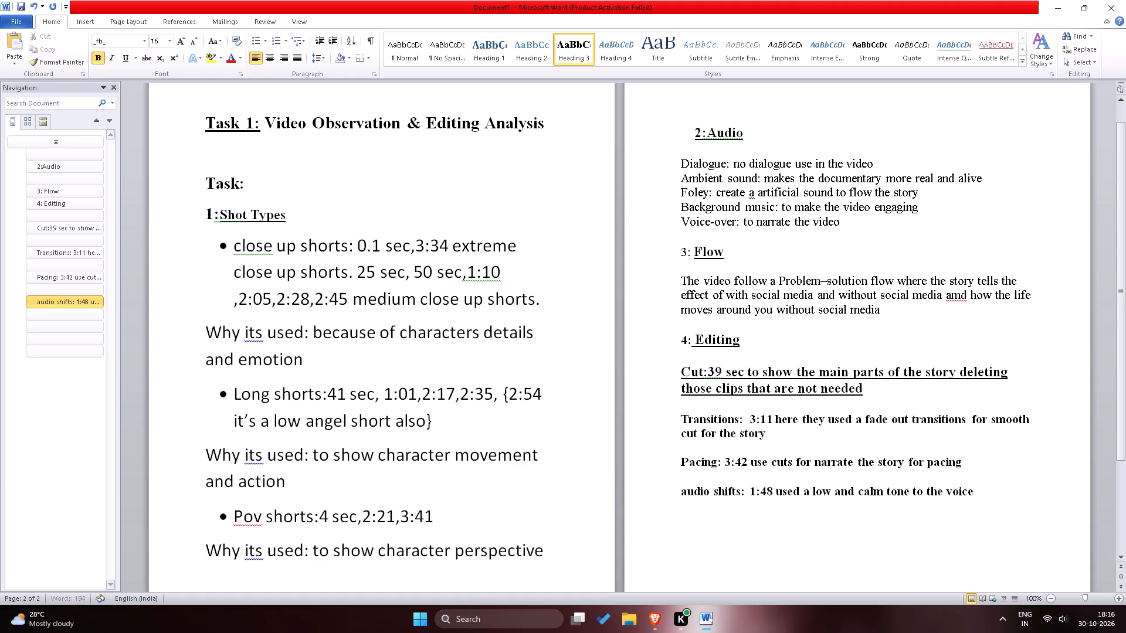
Copy "shot changes" from the brief's Editing section into a new line below audio shifts in Word, adding a colon.
key("Return")
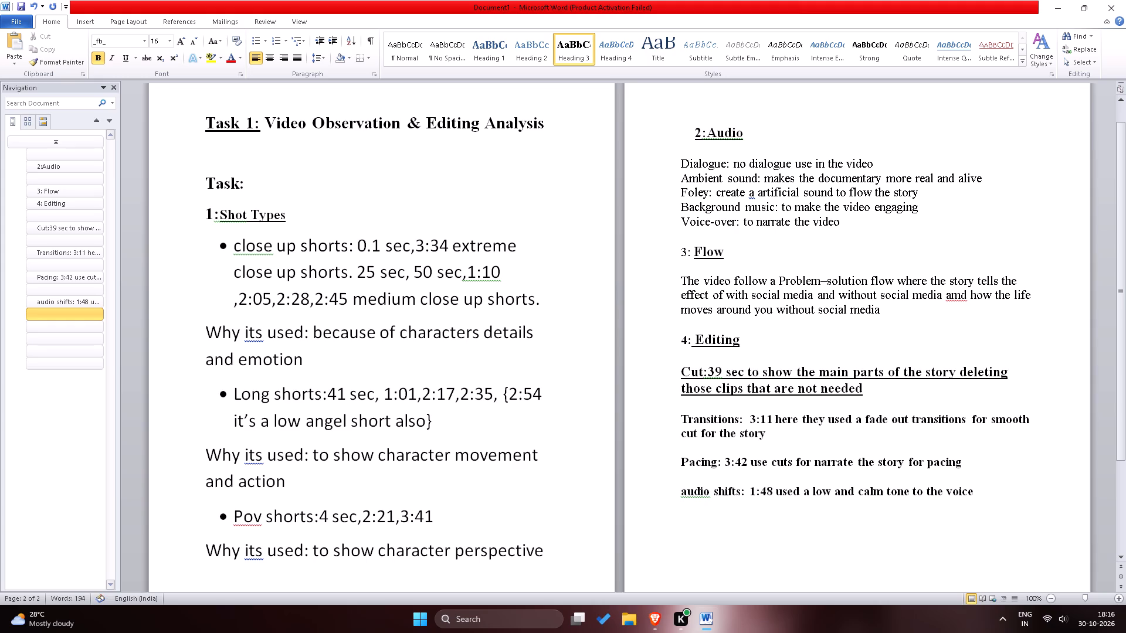
key("Return")
scroll(846, 451, "down", 3)
key("alt+Tab")
scroll(531, 465, "down", 5)
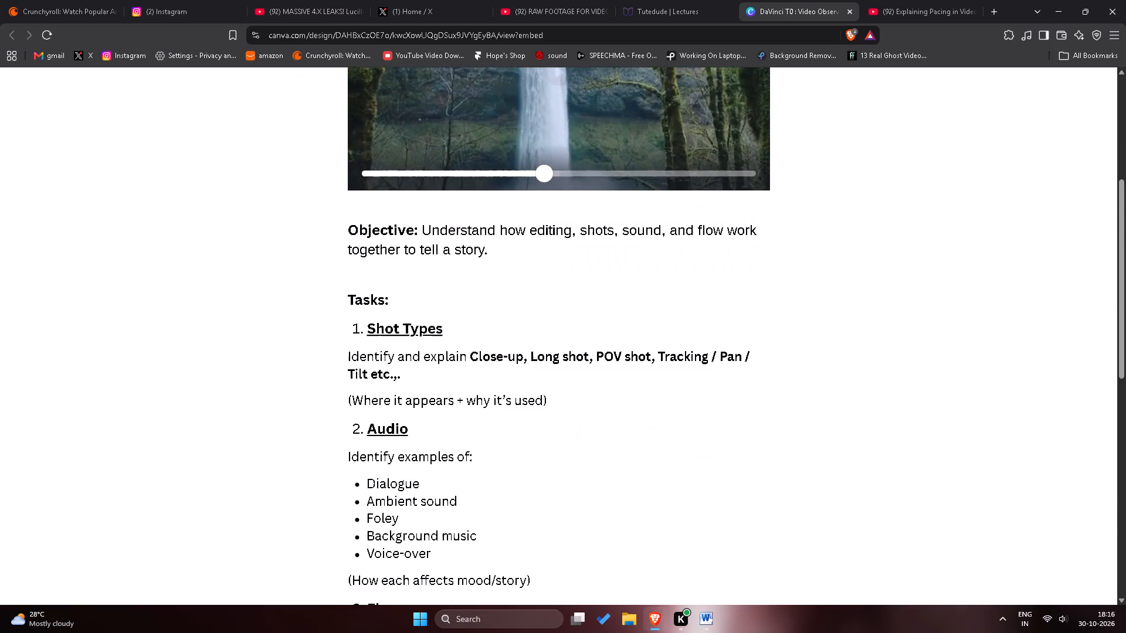
scroll(531, 462, "down", 17)
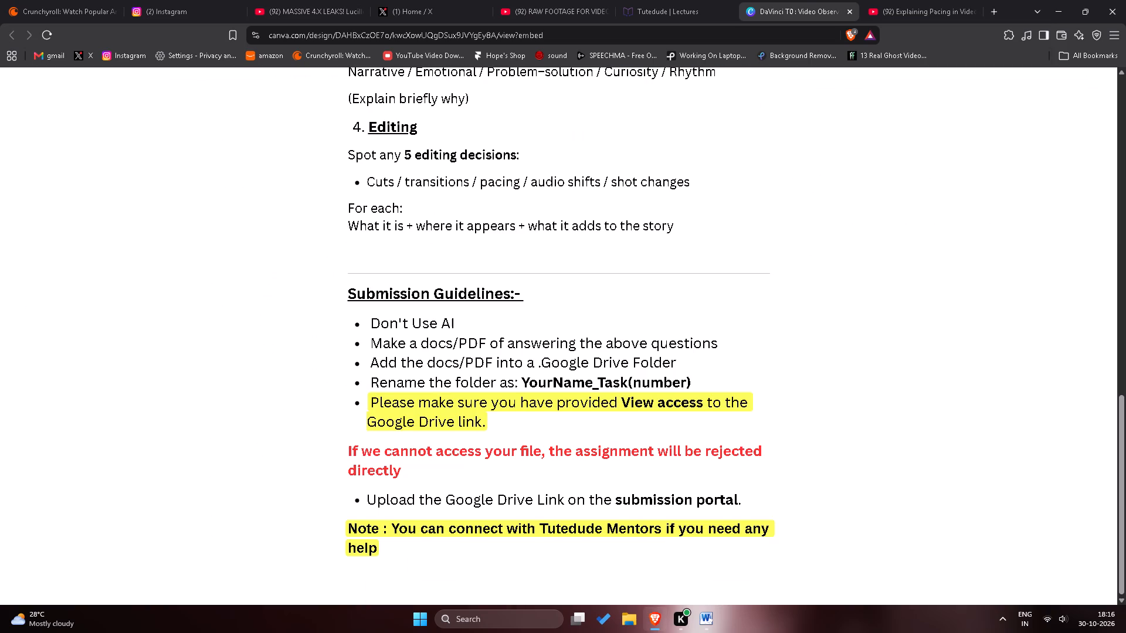
scroll(598, 240, "up", 3)
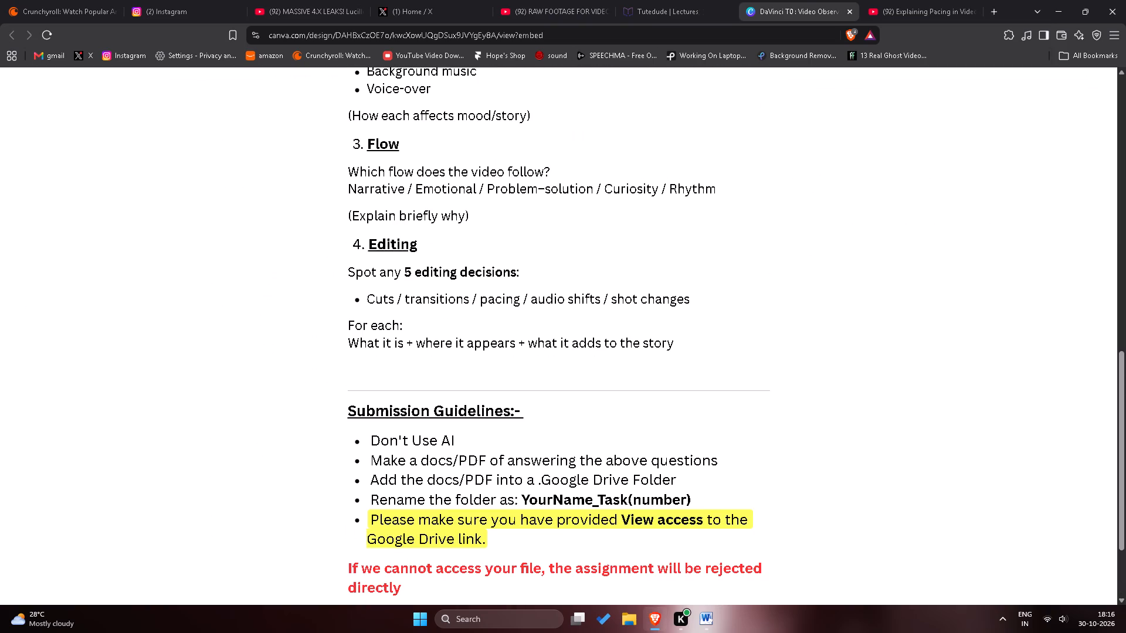
left_click_drag(613, 301, 689, 298)
key("ctrl+c")
key("alt+Tab")
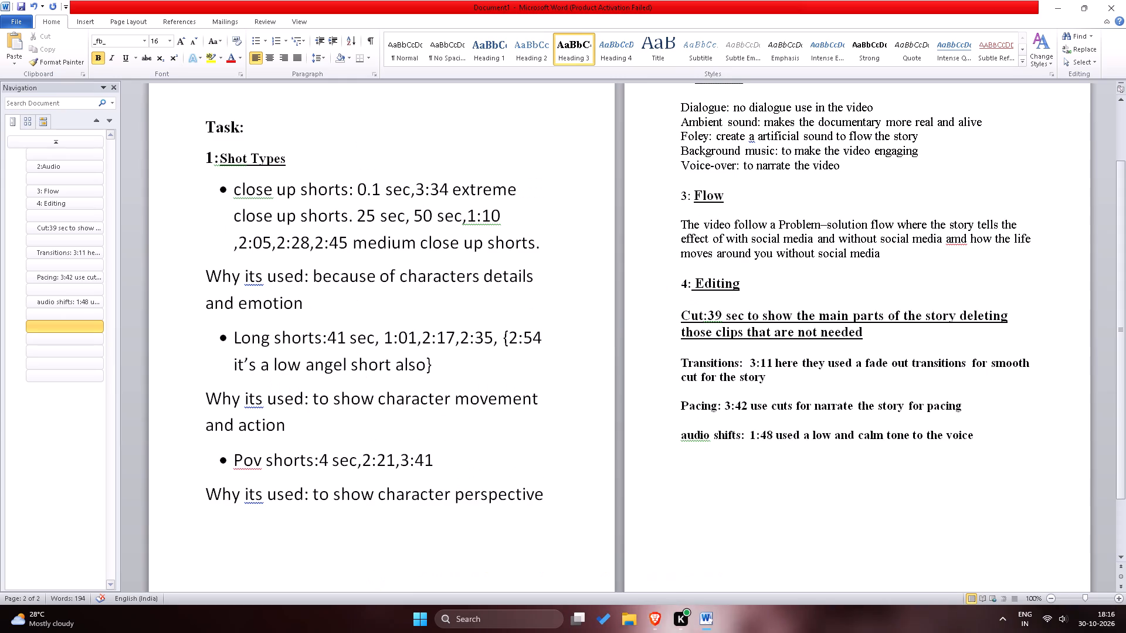
key("ctrl+v")
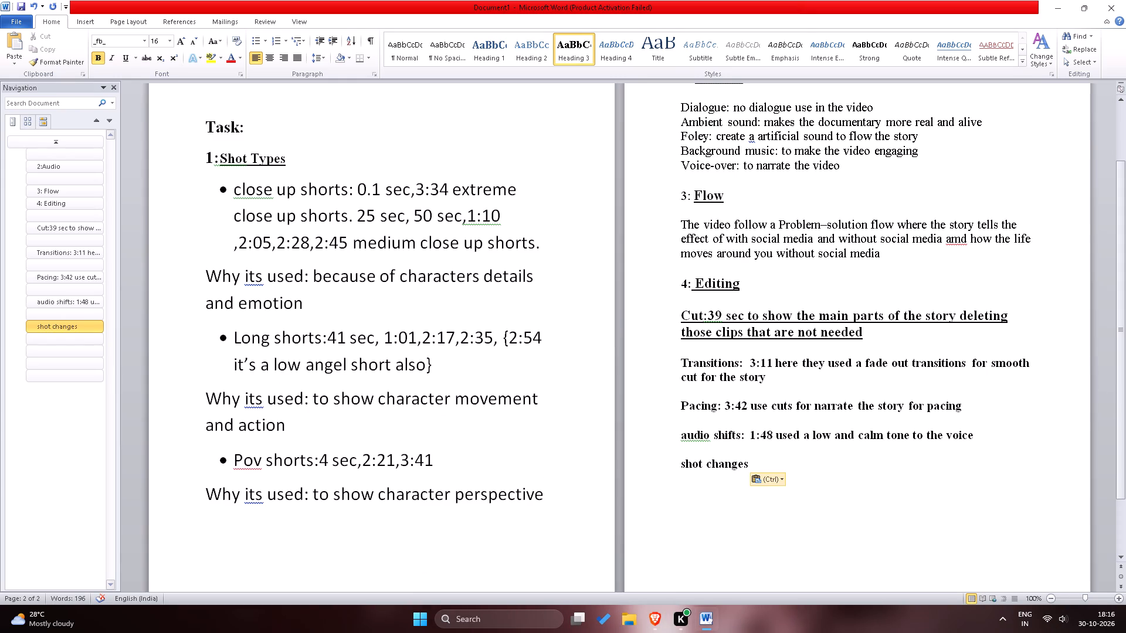
key("shift+colon")
Scrub through the assignment video around the two-minute mark to locate the shot change between the coastal mountain and rocky shore.
key("alt+Tab")
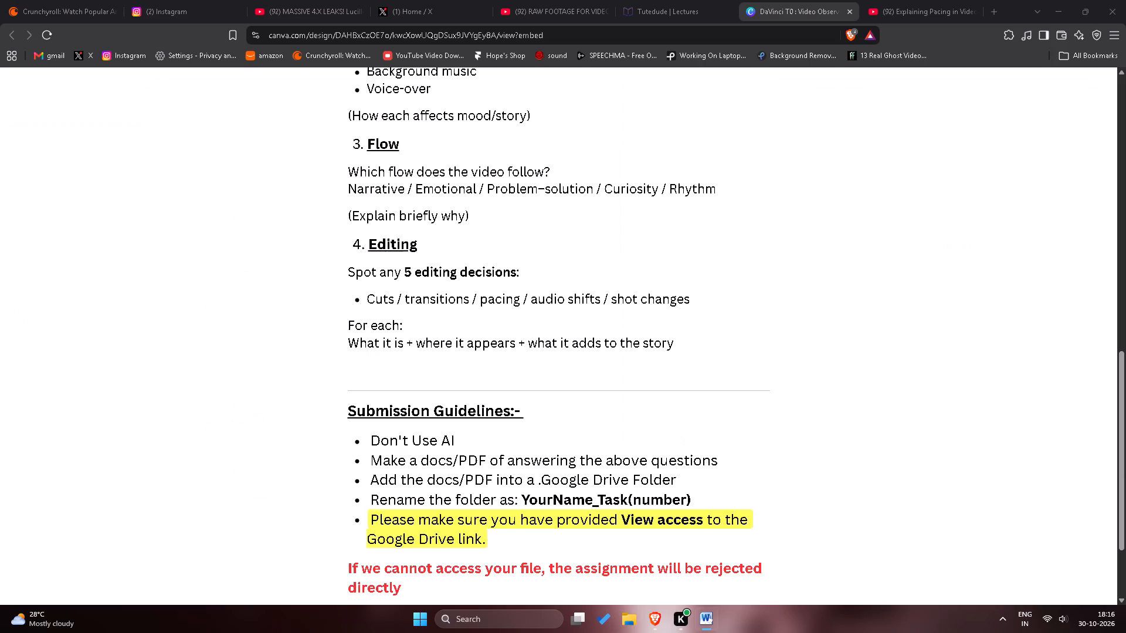
scroll(620, 255, "up", 6)
scroll(642, 85, "up", 13)
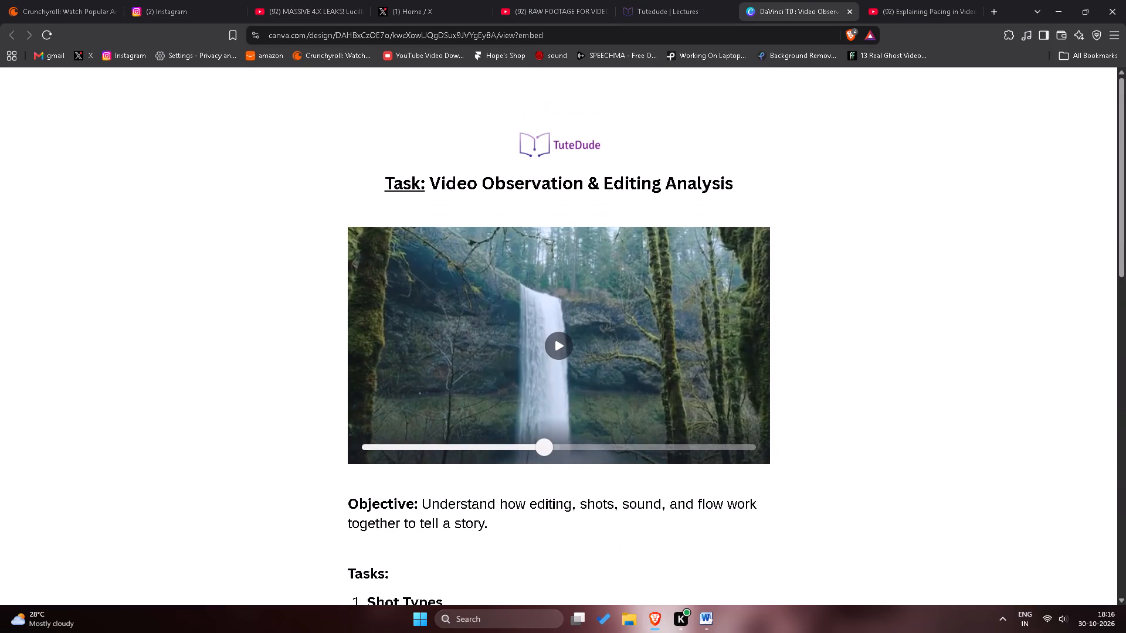
left_click(557, 341)
left_click_drag(545, 433, 599, 437)
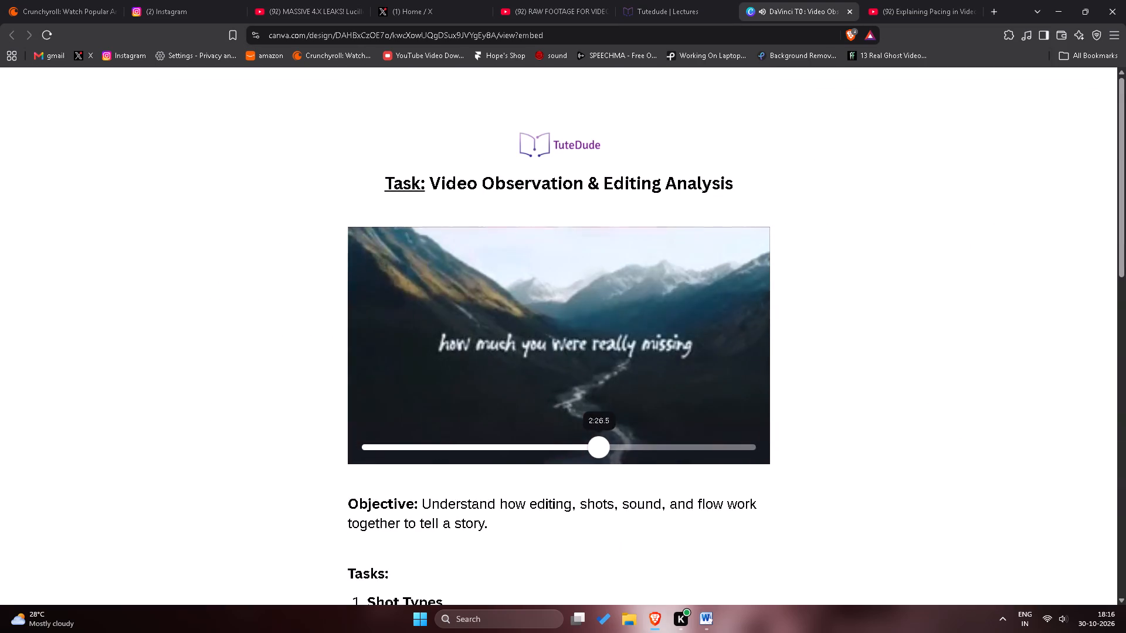
left_click_drag(599, 437, 627, 444)
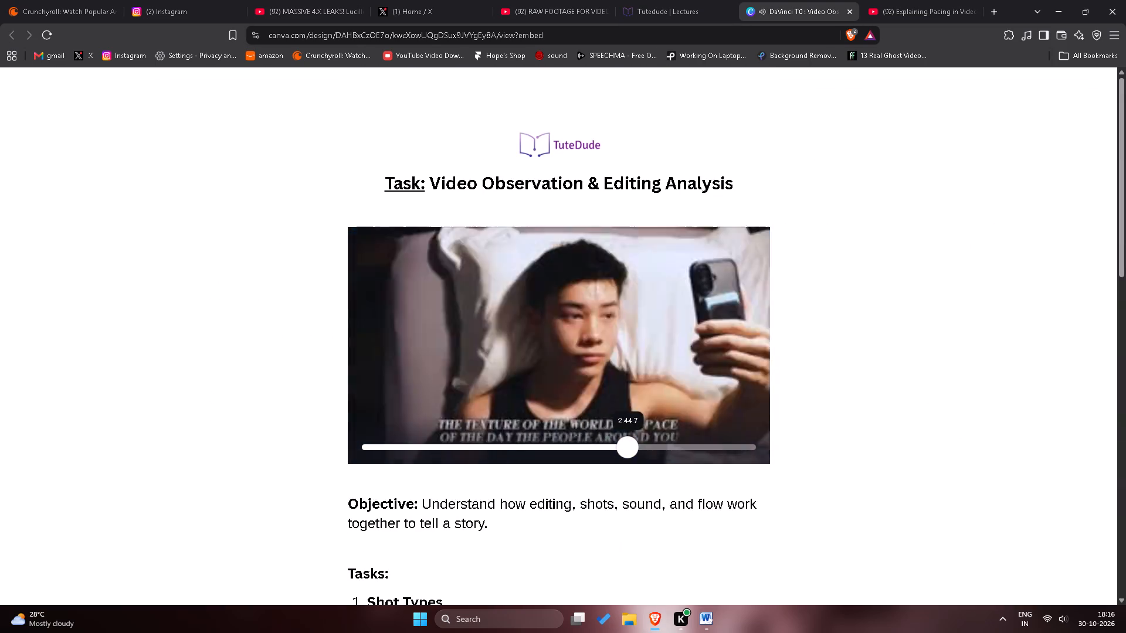
left_click_drag(627, 444, 606, 443)
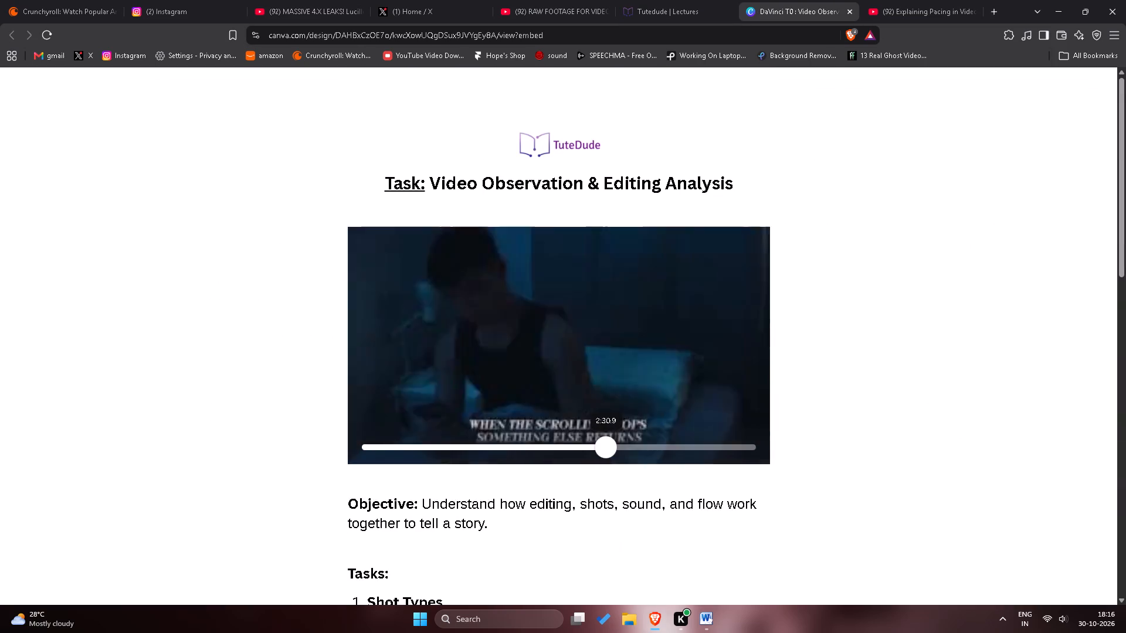
left_click_drag(606, 443, 562, 444)
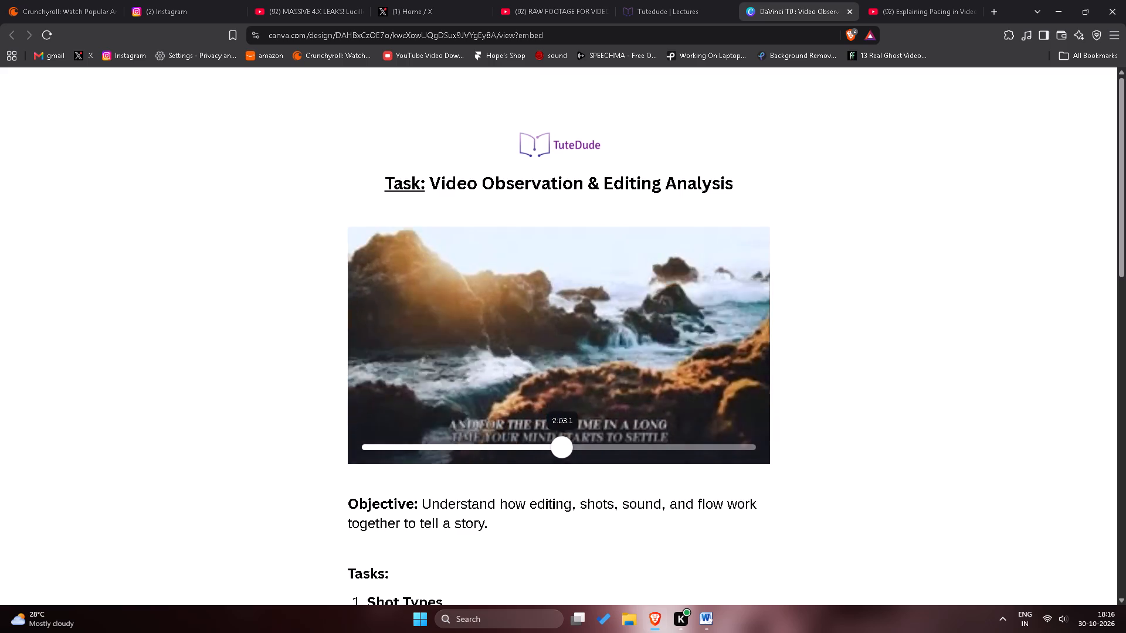
left_click_drag(562, 444, 551, 447)
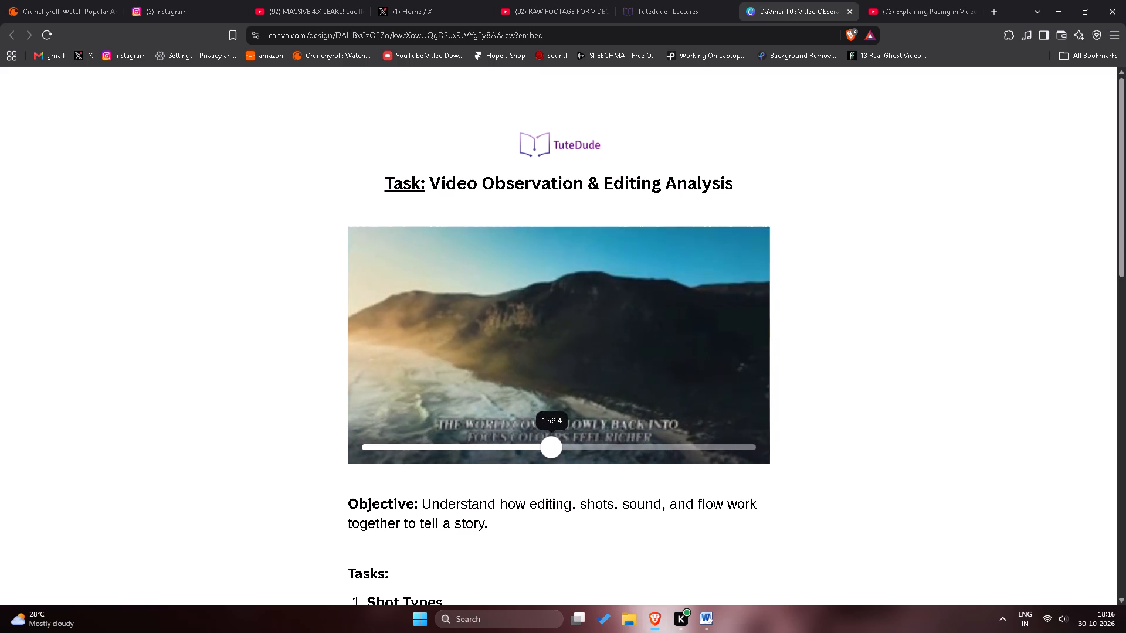
left_click_drag(551, 447, 555, 448)
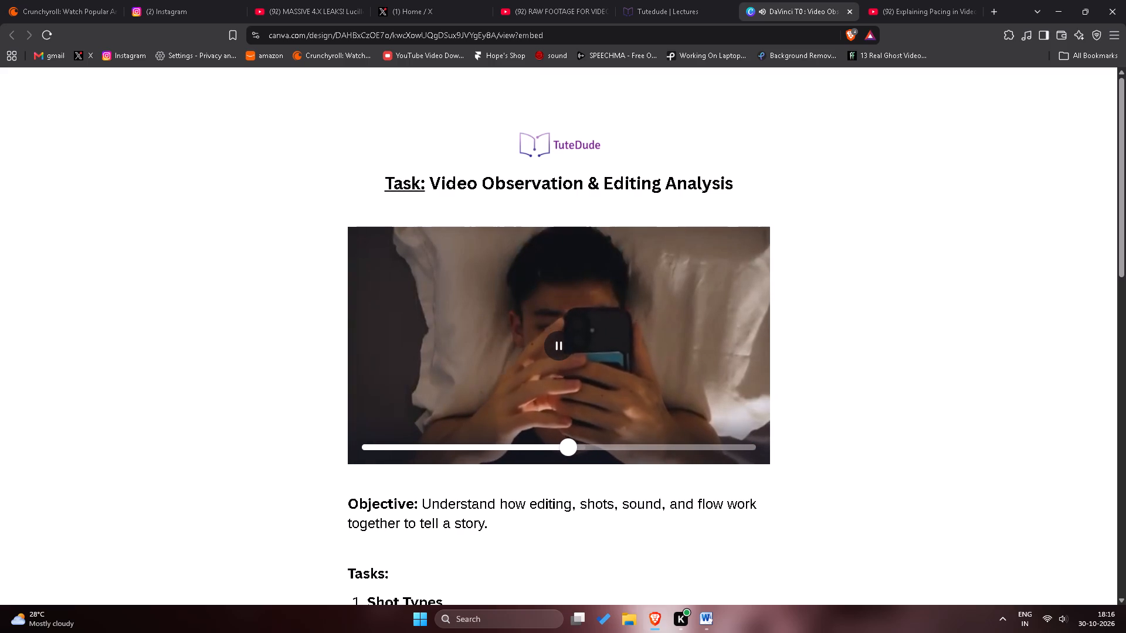
left_click(560, 346)
left_click_drag(574, 443, 567, 443)
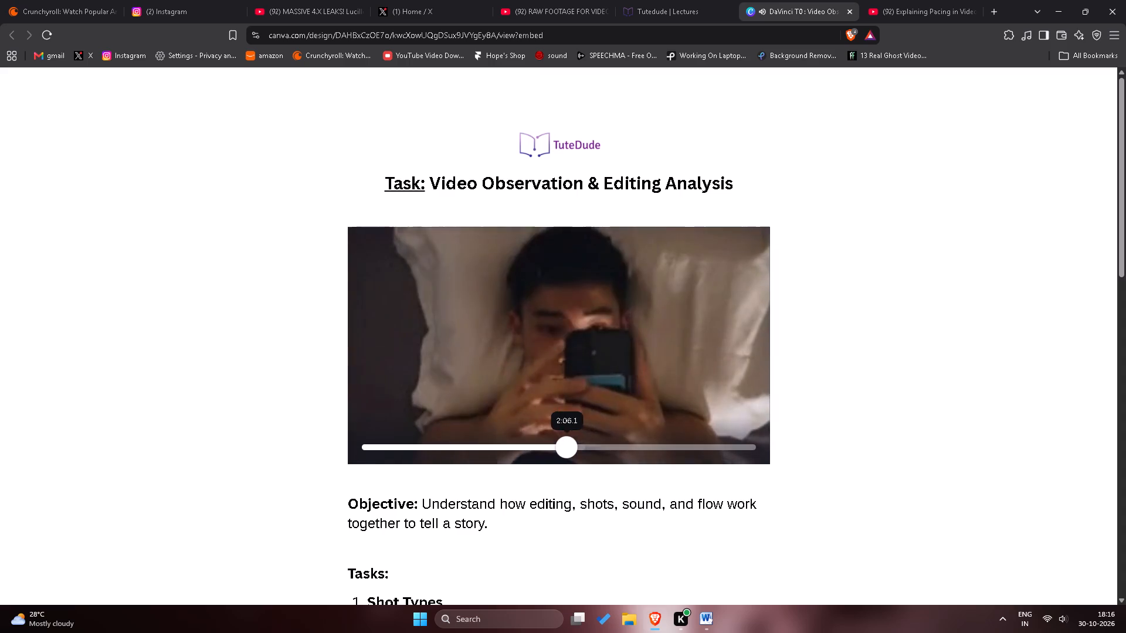
left_click_drag(567, 443, 561, 441)
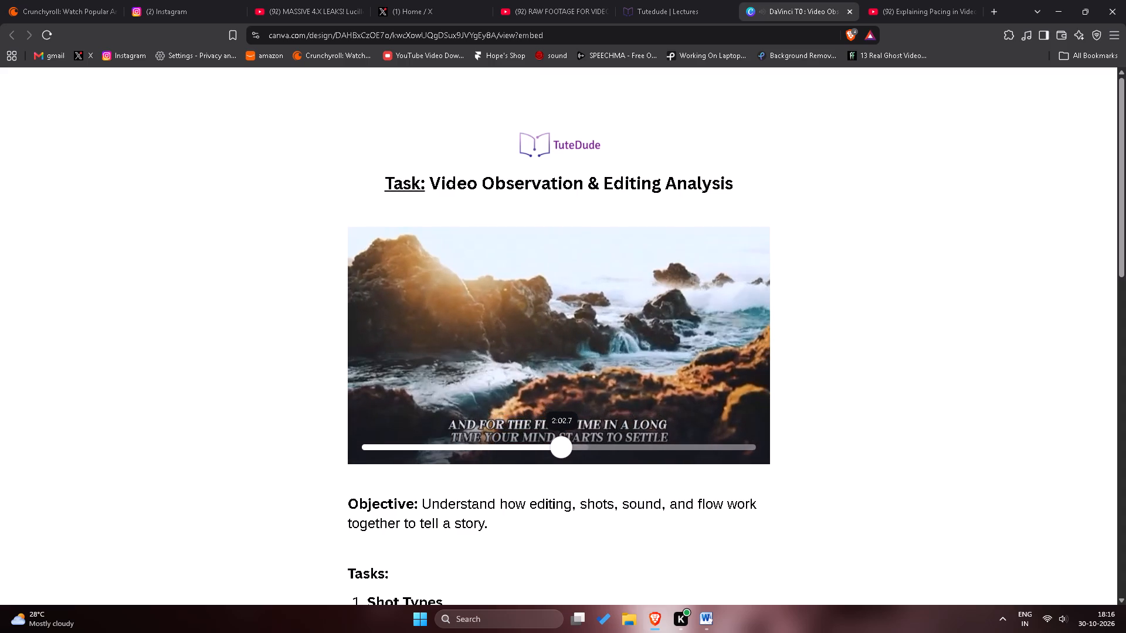
left_click_drag(561, 441, 556, 440)
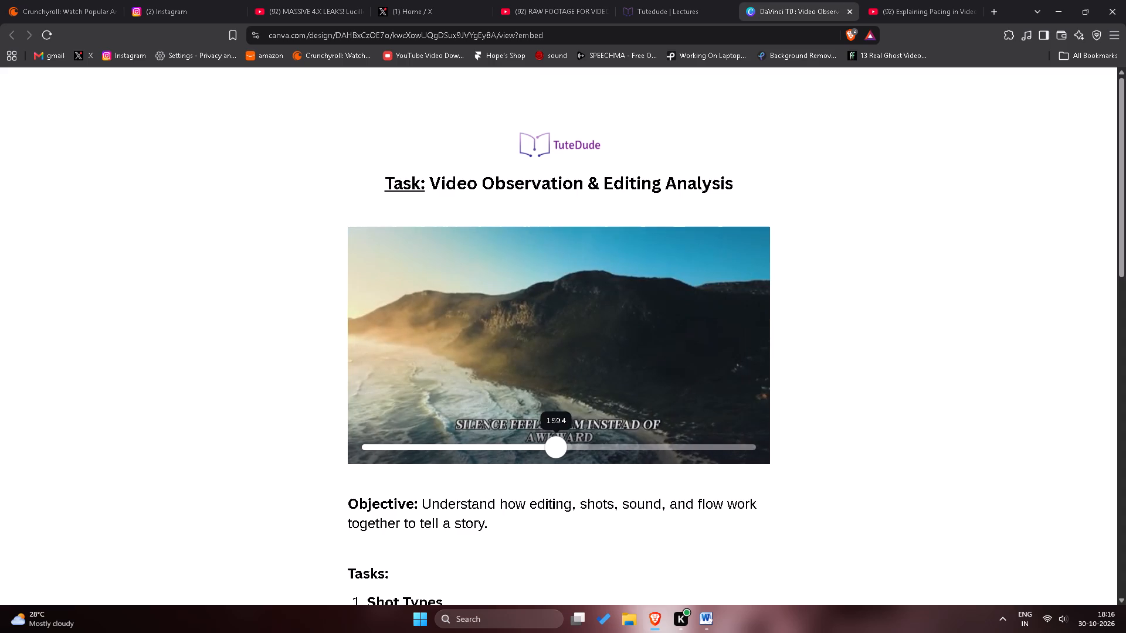
left_click_drag(556, 440, 557, 440)
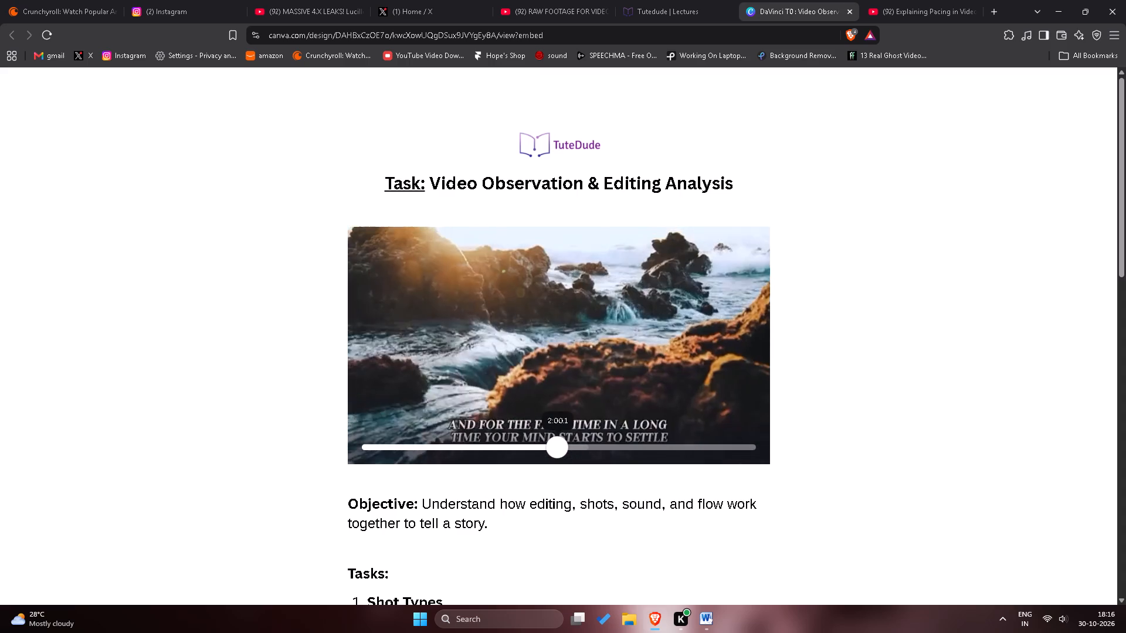
left_click_drag(557, 440, 555, 440)
In Word, enter the timestamp 1:59 after the "shot changes:" label.
key("alt+Tab")
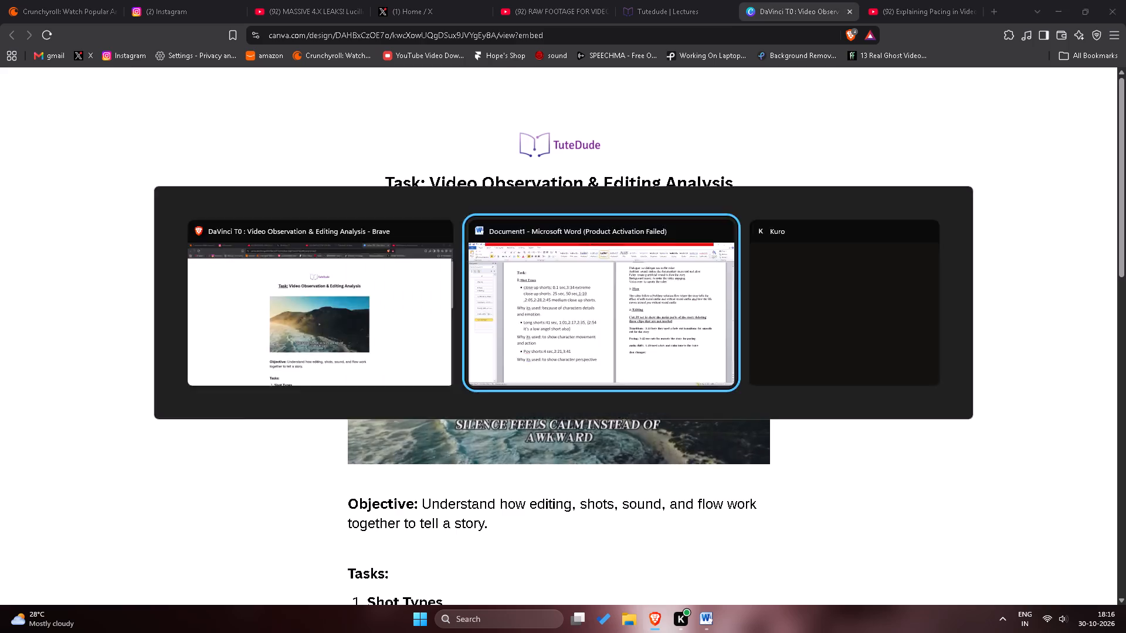
key("space")
key("1")
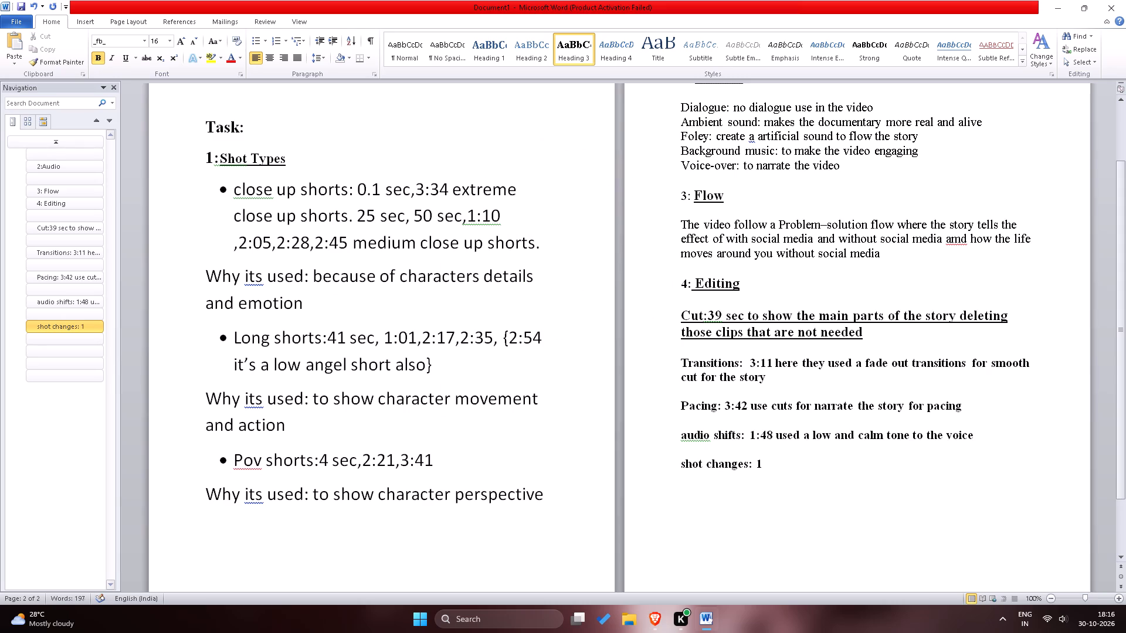
type(":")
key("space")
key("BackSpace")
type("59")
key("space")
key("s")
key("BackSpace")
Search YouTube in the browser for "shots changes" and watch the shorts on over-the-shoulder and high angle shots.
key("alt+Tab")
left_click(550, 0)
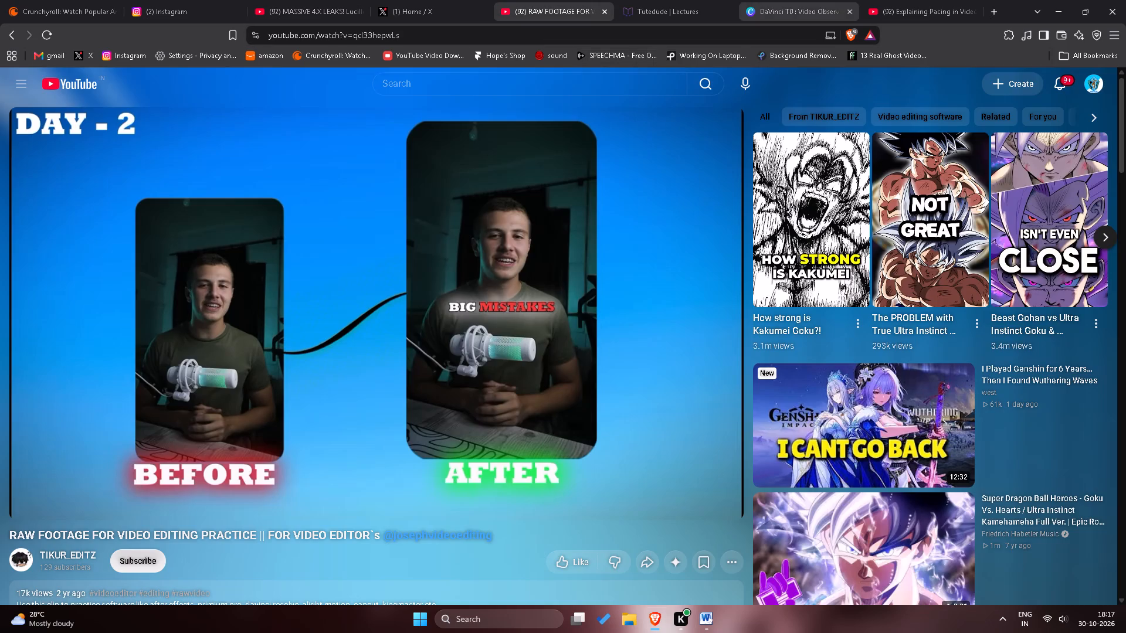
left_click(900, 0)
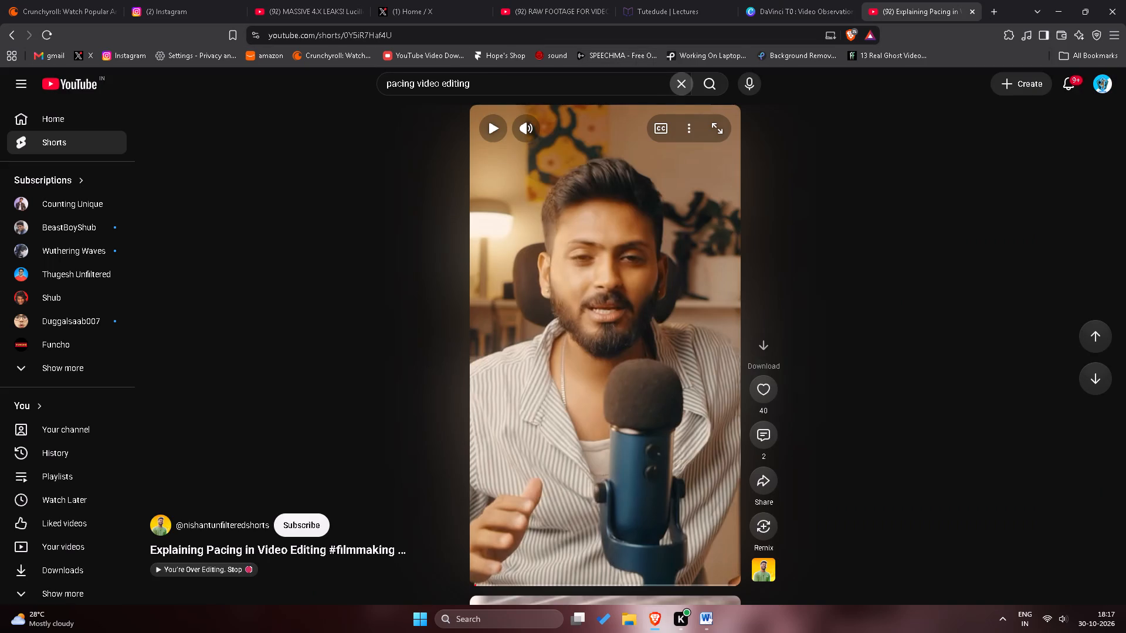
left_click(691, 86)
key("ctrl+v")
key("Return")
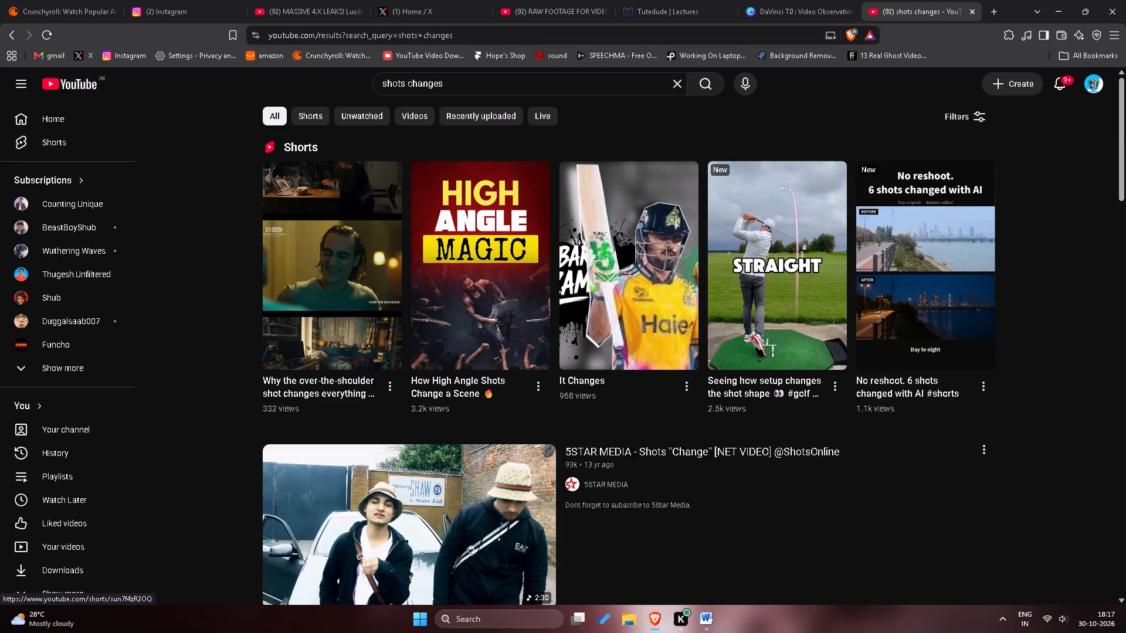
left_click(350, 206)
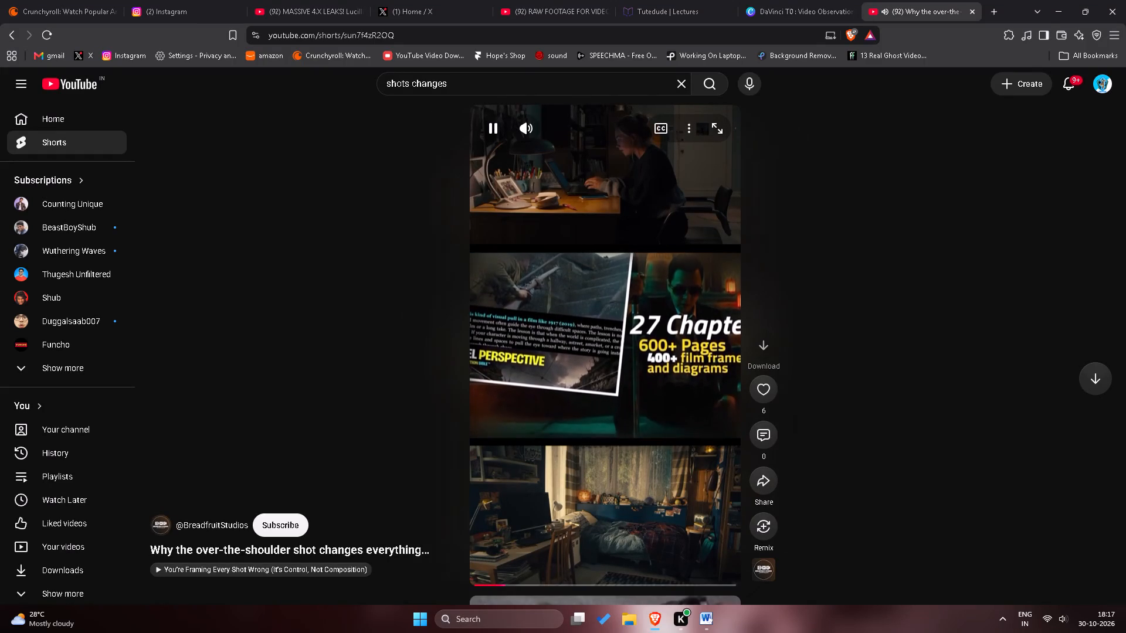
scroll(589, 327, "down", 1)
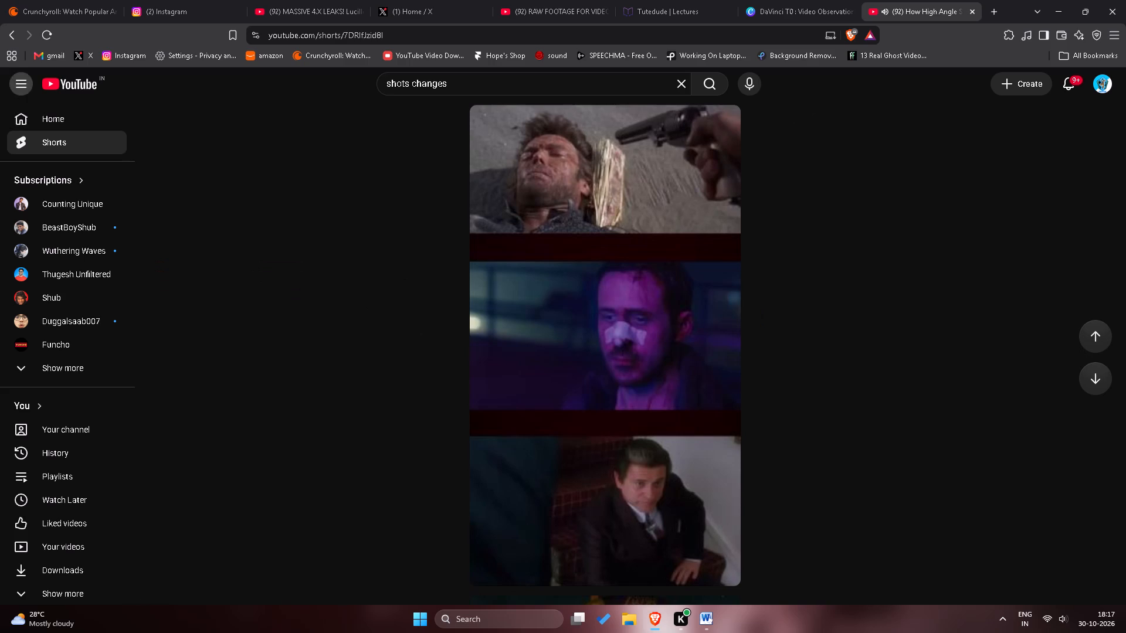
left_click(632, 309)
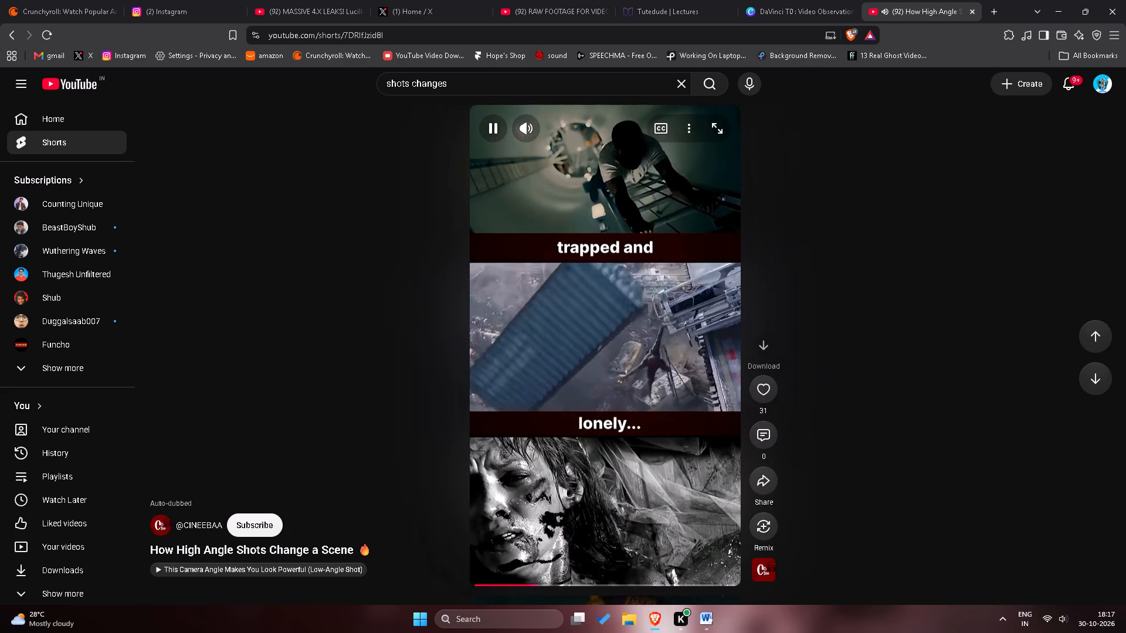
left_click(623, 285)
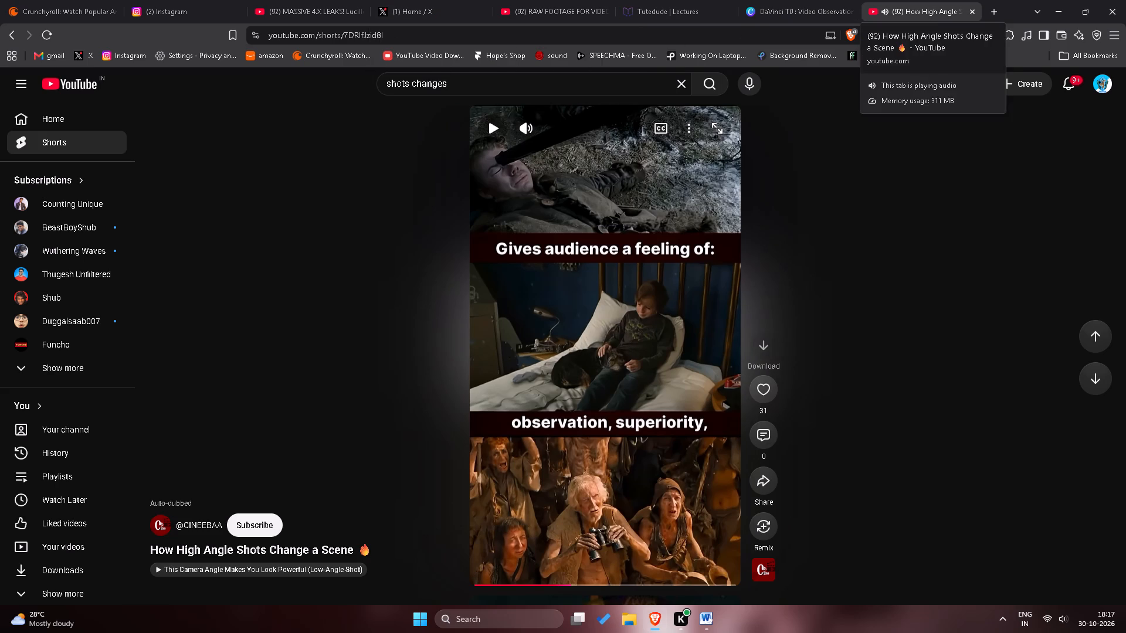
Replay the assignment video from the coastal shot, skip ahead to the hot-air balloon shot at about 3:21, and return to Word.
left_click(821, 0)
left_click(561, 346)
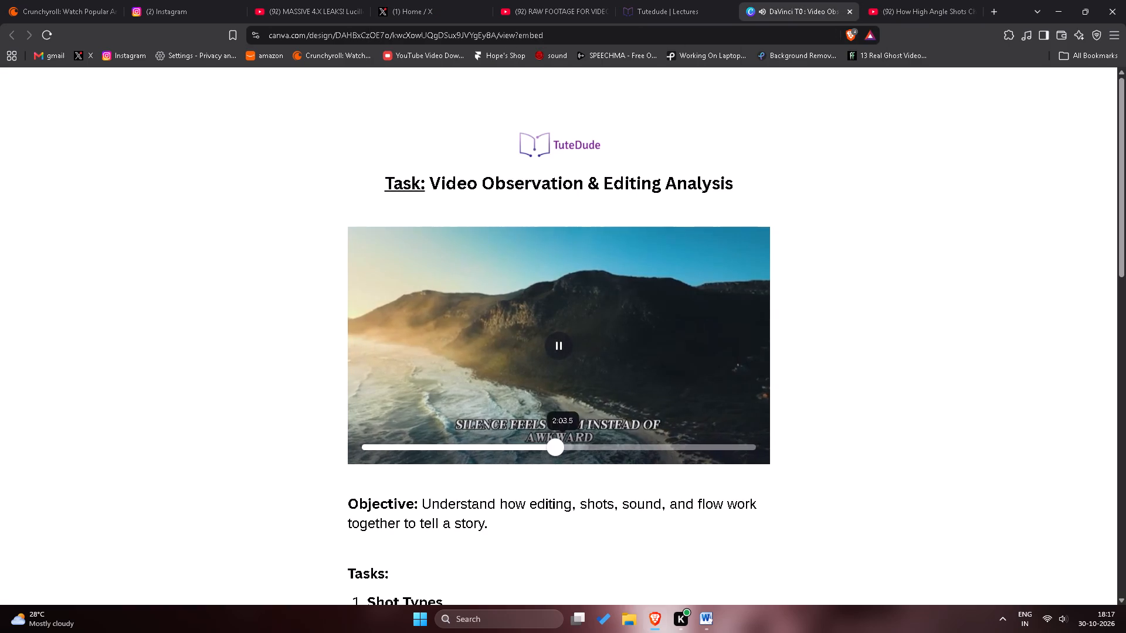
left_click_drag(561, 451, 660, 448)
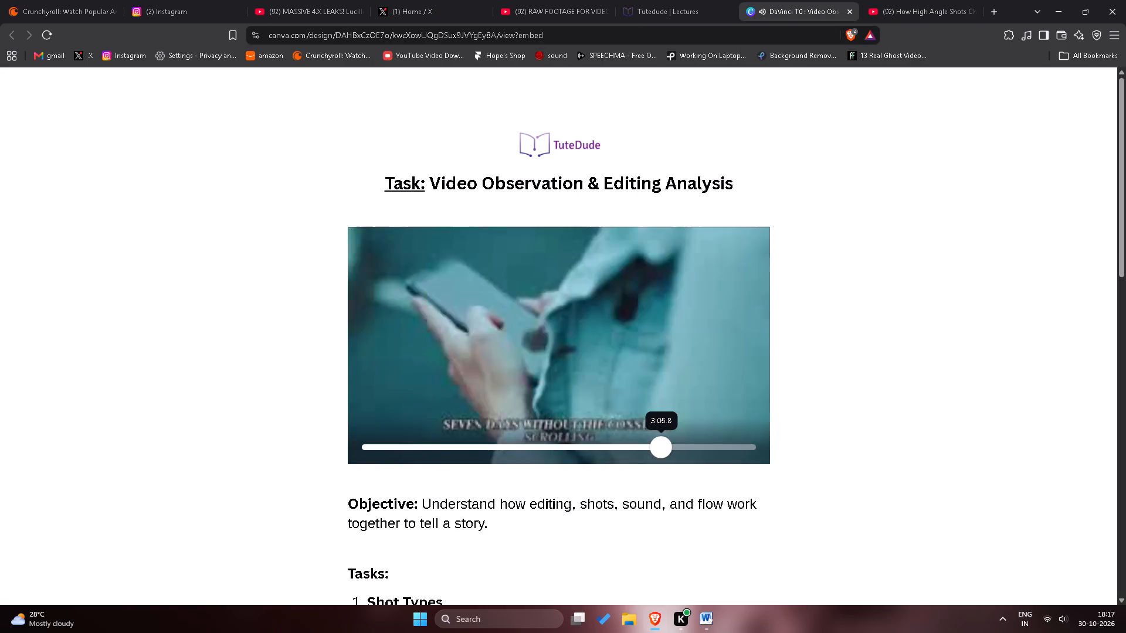
left_click_drag(660, 448, 686, 452)
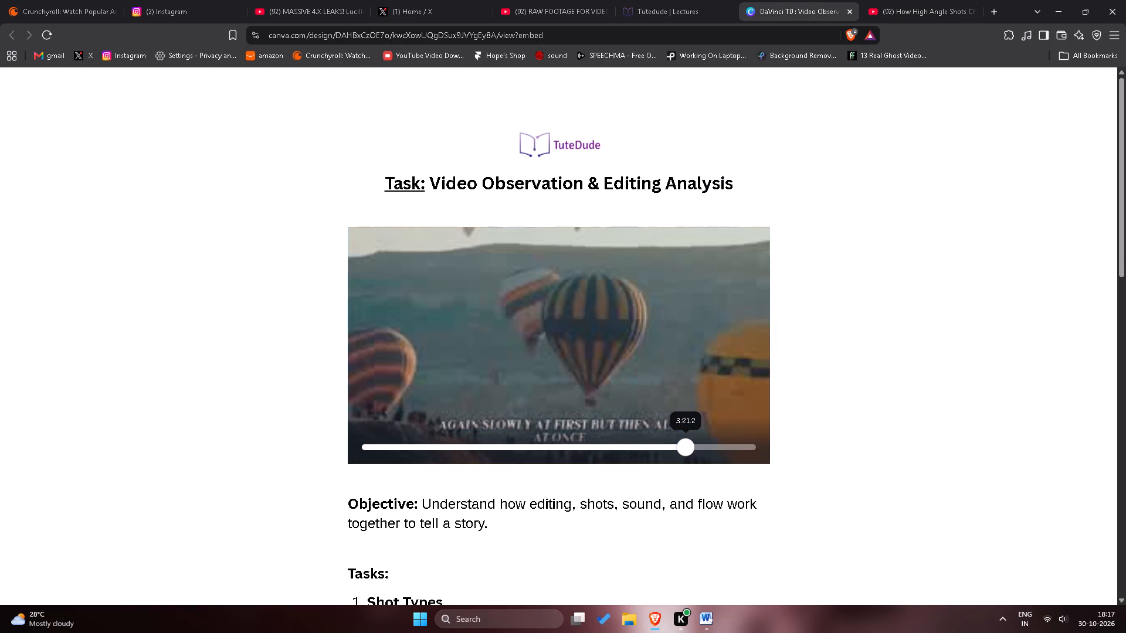
left_click(583, 342)
left_click(652, 290)
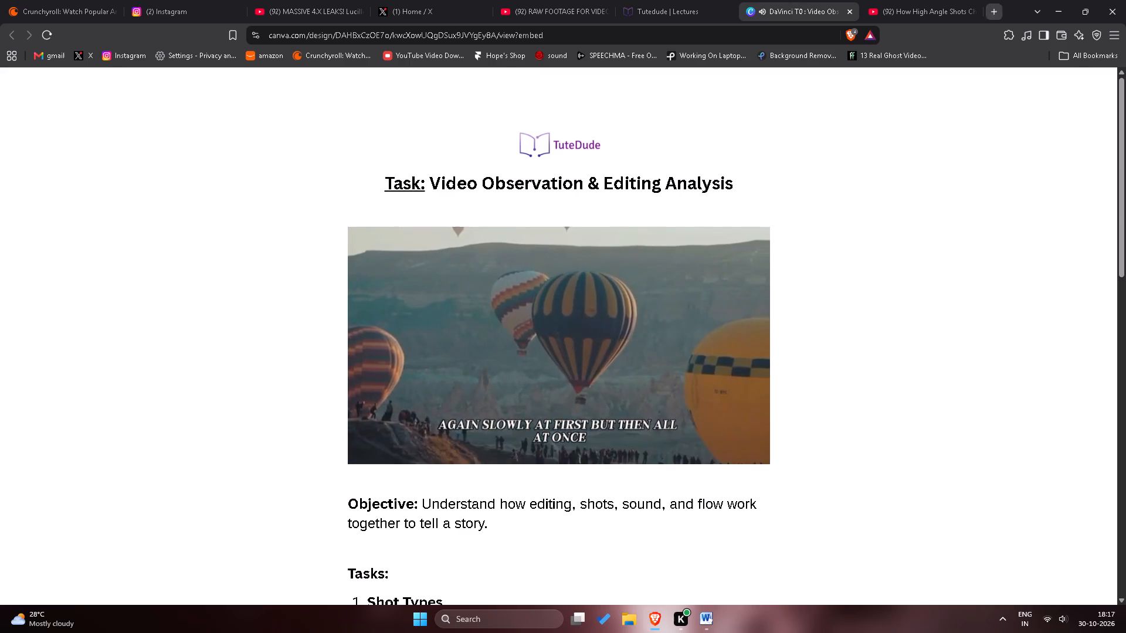
key("alt+Tab")
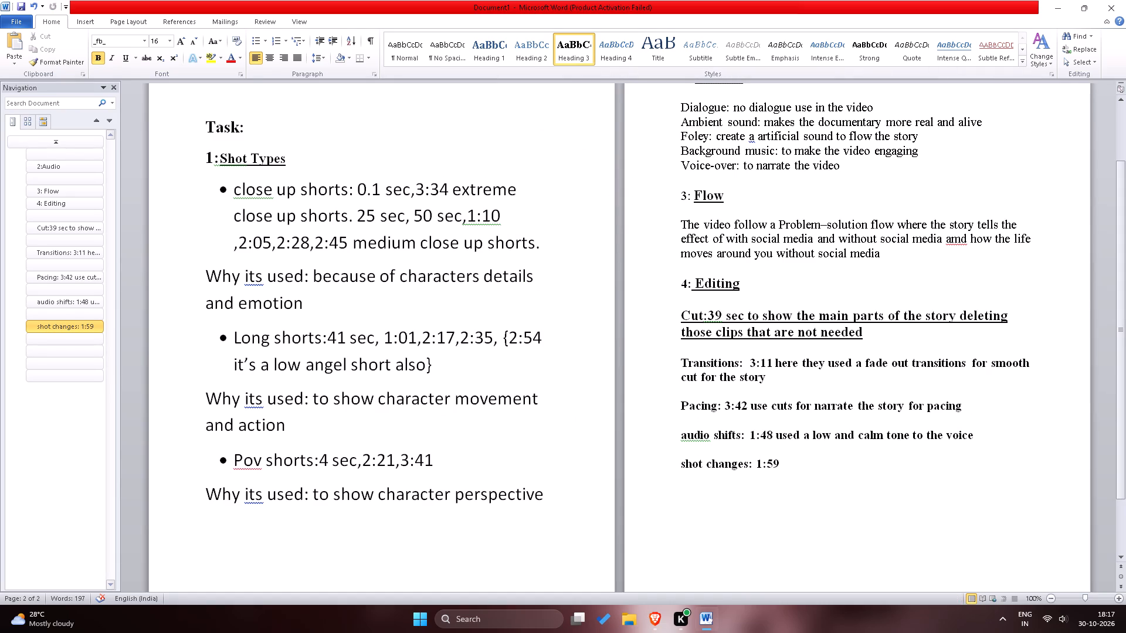
Replace the timestamp after the "shot changes:" label with 2:54.
key("BackSpace")
key("BackSpace")
key("BackSpace")
key("BackSpace")
key("BackSpace")
key("2")
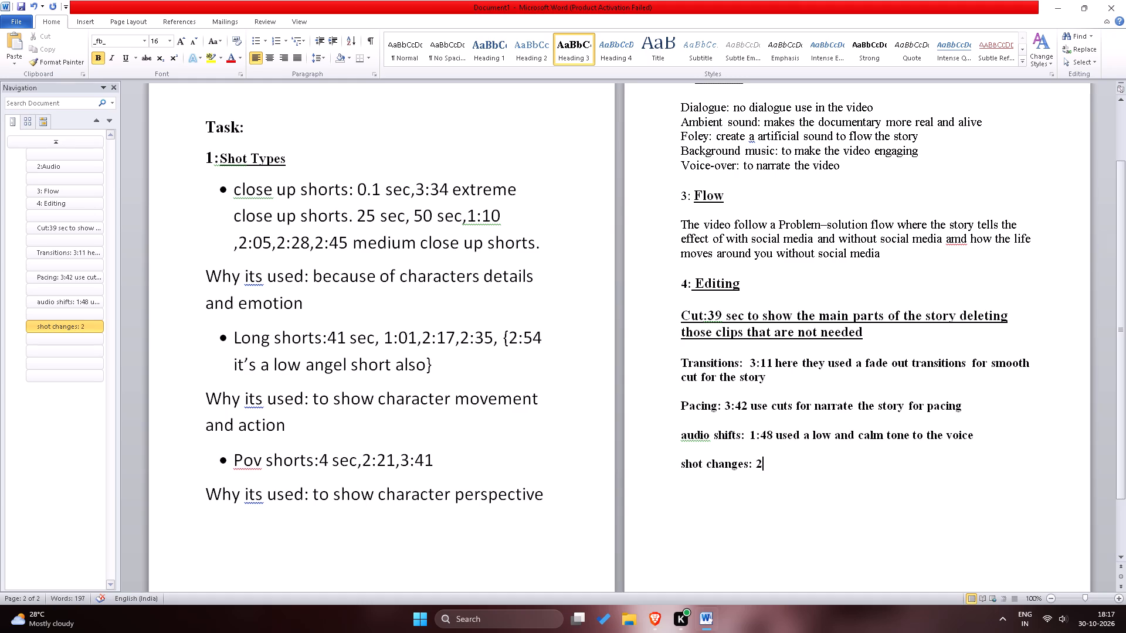
key("shift+colon")
key("6")
key("BackSpace")
type("54")
key("space")
Complete the shot changes line after the timestamp with the description "a low angel short for the story".
type("a")
key("space")
type("low anf")
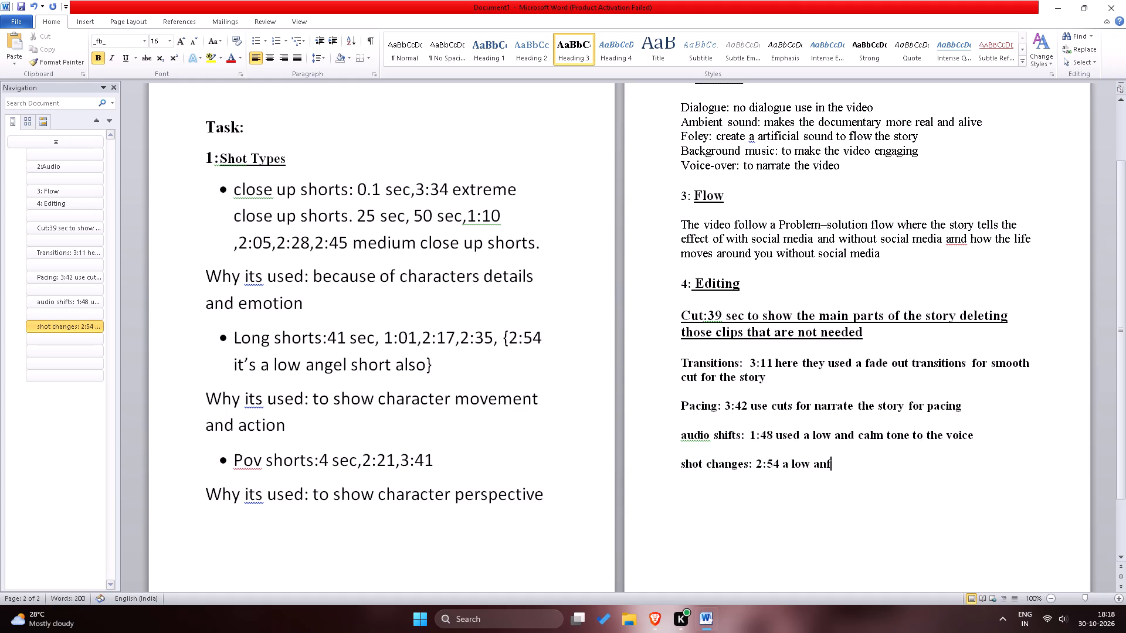
key("BackSpace")
type("gwl")
key("BackSpace")
key("BackSpace")
type("ek")
key("BackSpace")
type(";l")
key("BackSpace")
key("BackSpace")
type("l sh")
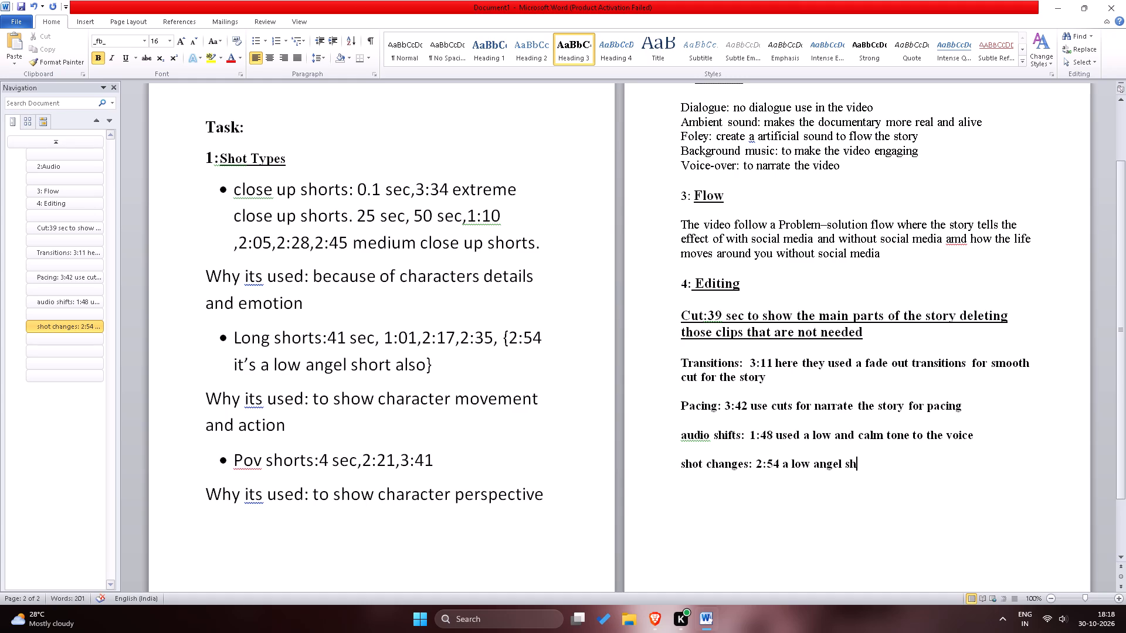
type("ort fi")
key("BackSpace")
type("or the")
key("space")
key("s")
type("tory")
key("space")
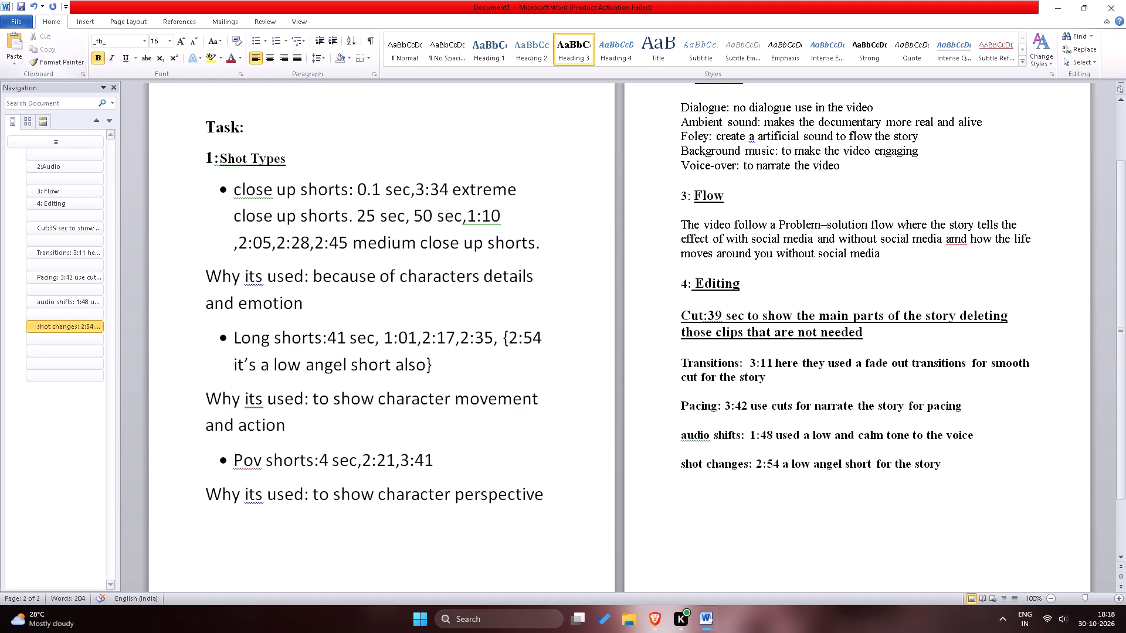
Look over the written answers, and read the editing task and submission guidelines in the assignment brief in the browser.
scroll(289, 178, "up", 5)
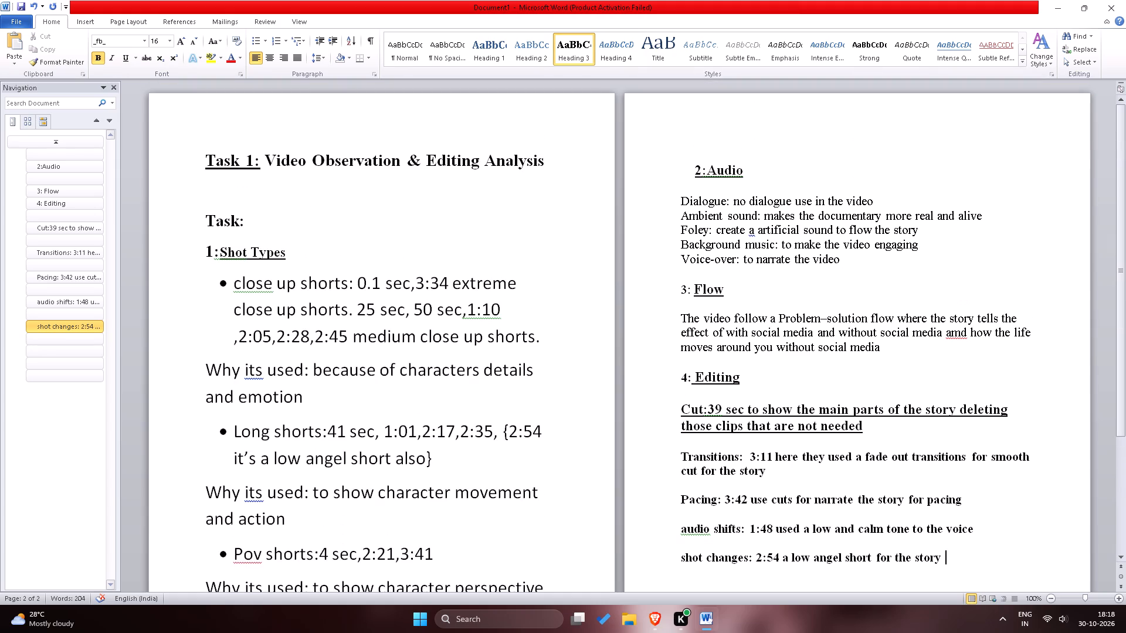
scroll(715, 256, "down", 4)
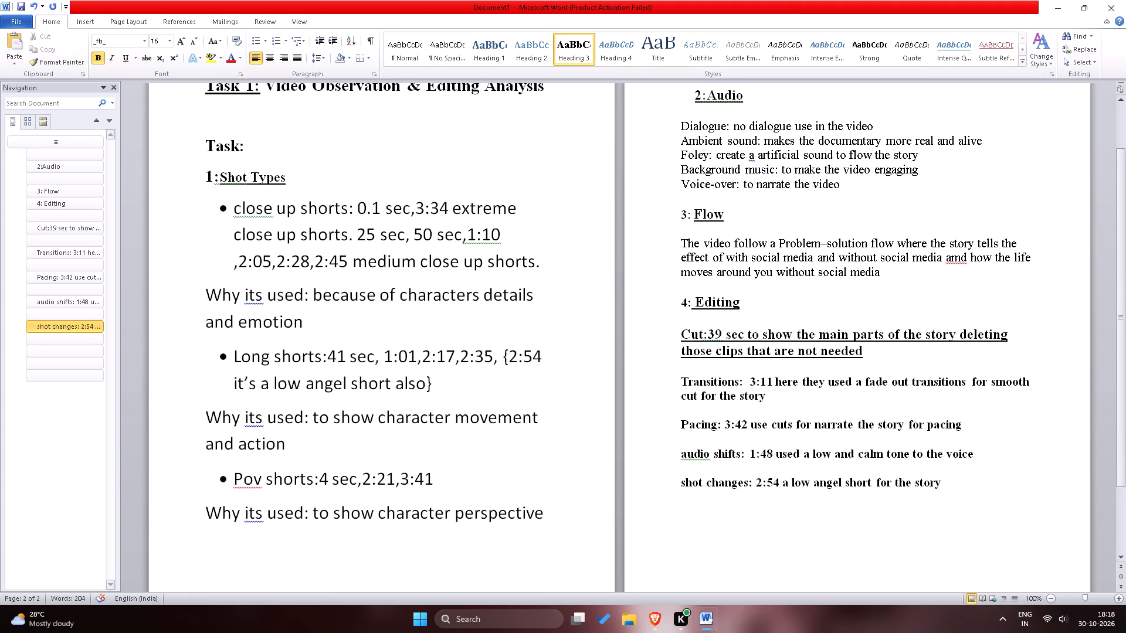
key("alt+Tab")
scroll(515, 317, "down", 13)
scroll(404, 196, "up", 2)
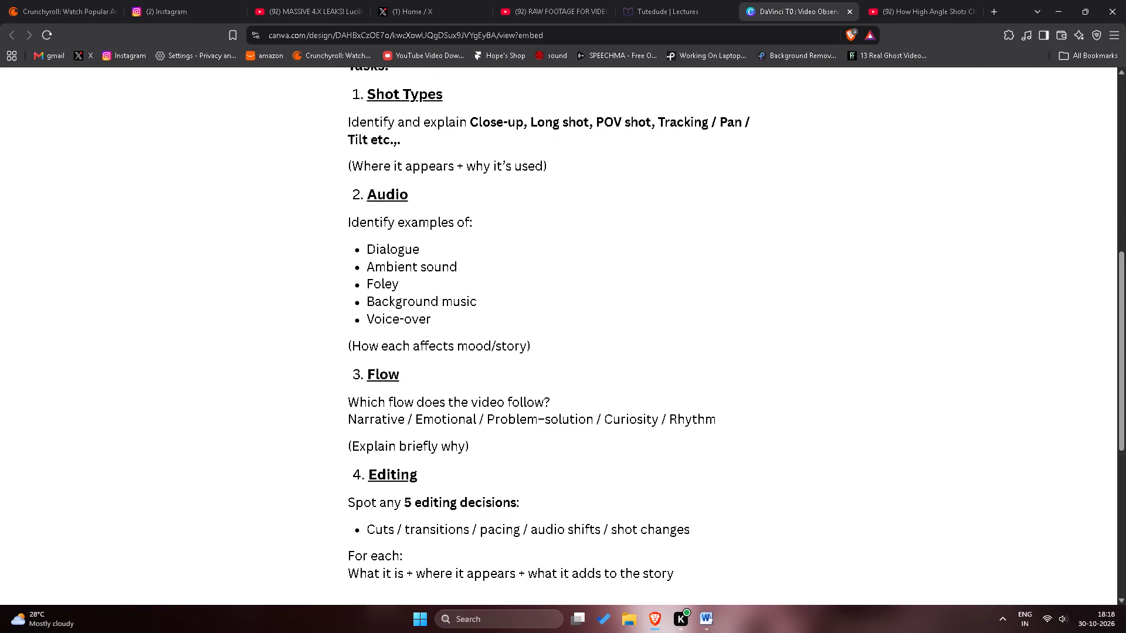
scroll(428, 234, "down", 5)
scroll(407, 305, "down", 2)
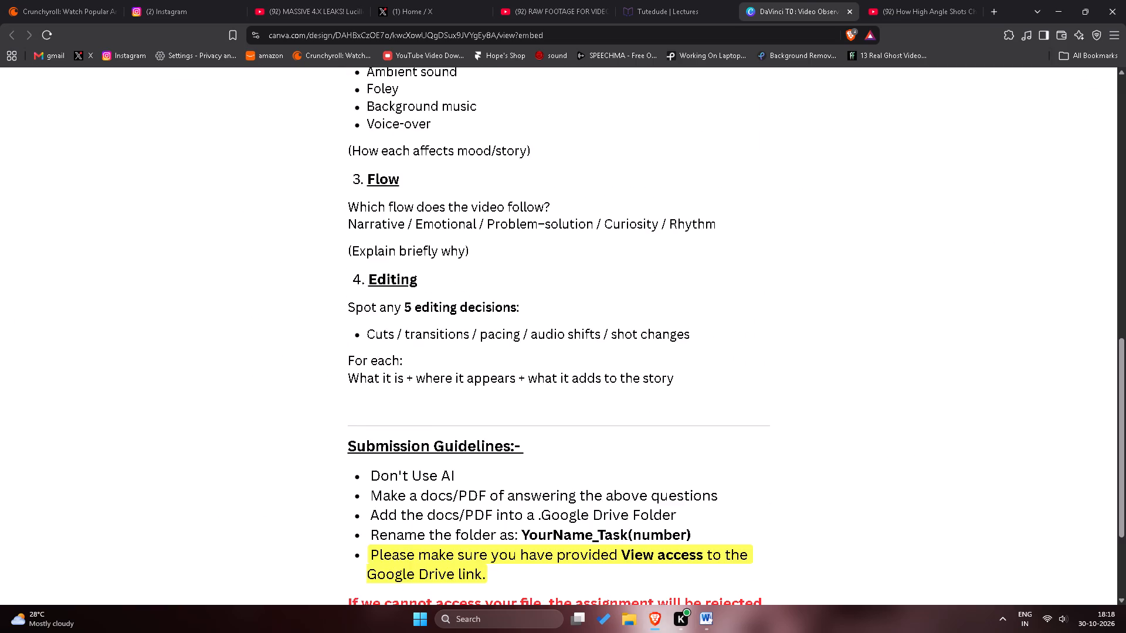
scroll(455, 382, "down", 4)
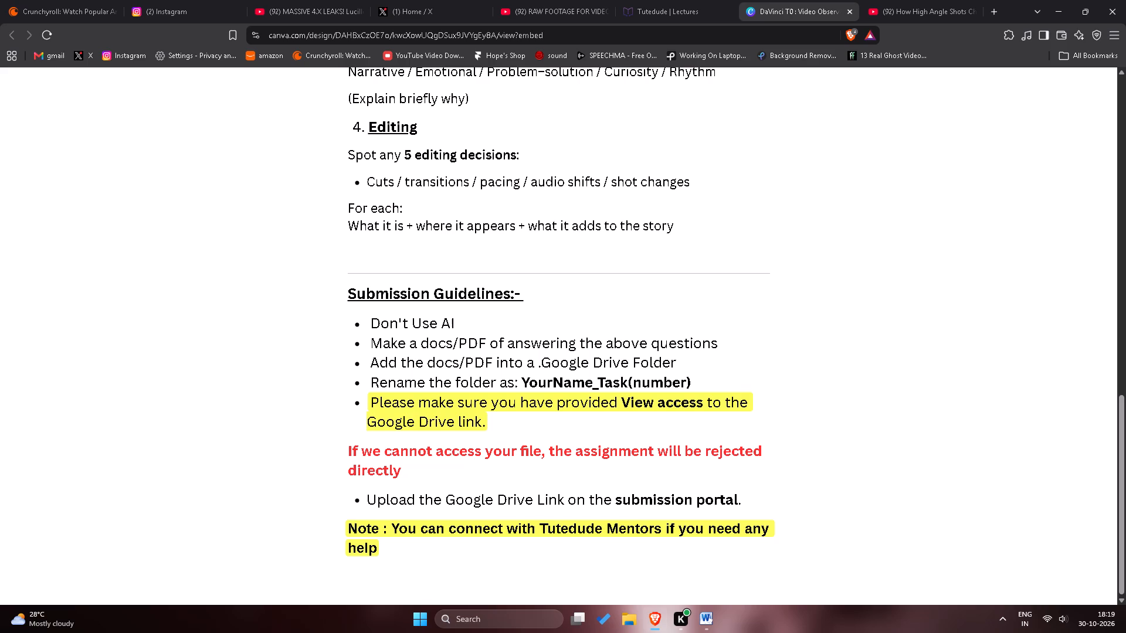
Return to Word and start saving the document, choosing the Downloads folder as its location.
key("alt+Tab")
scroll(701, 338, "up", 7)
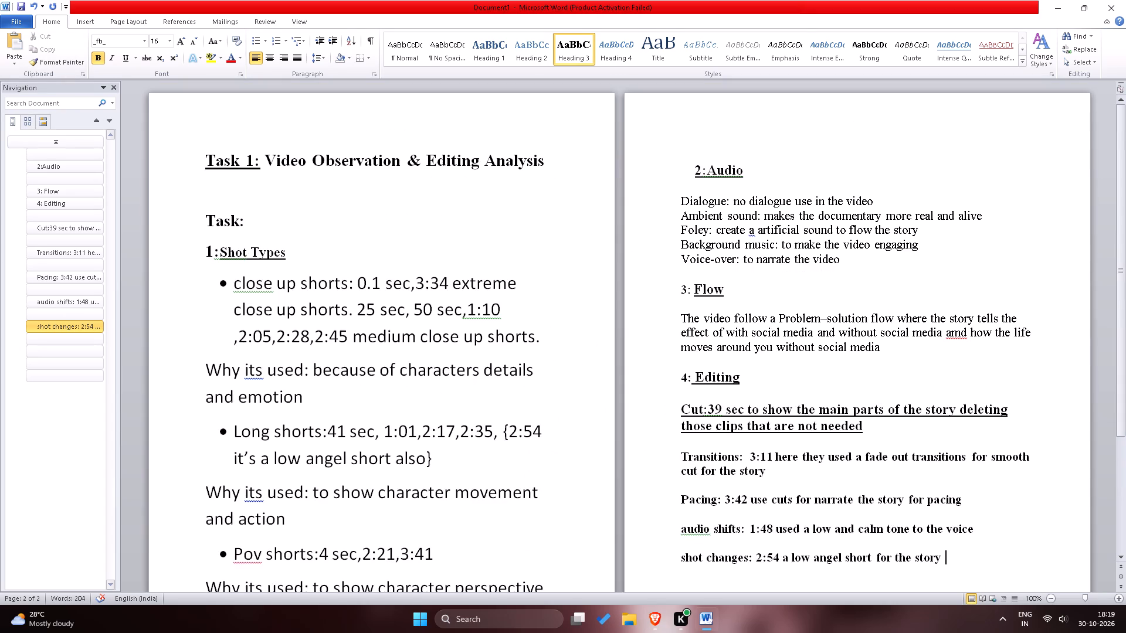
left_click(19, 19)
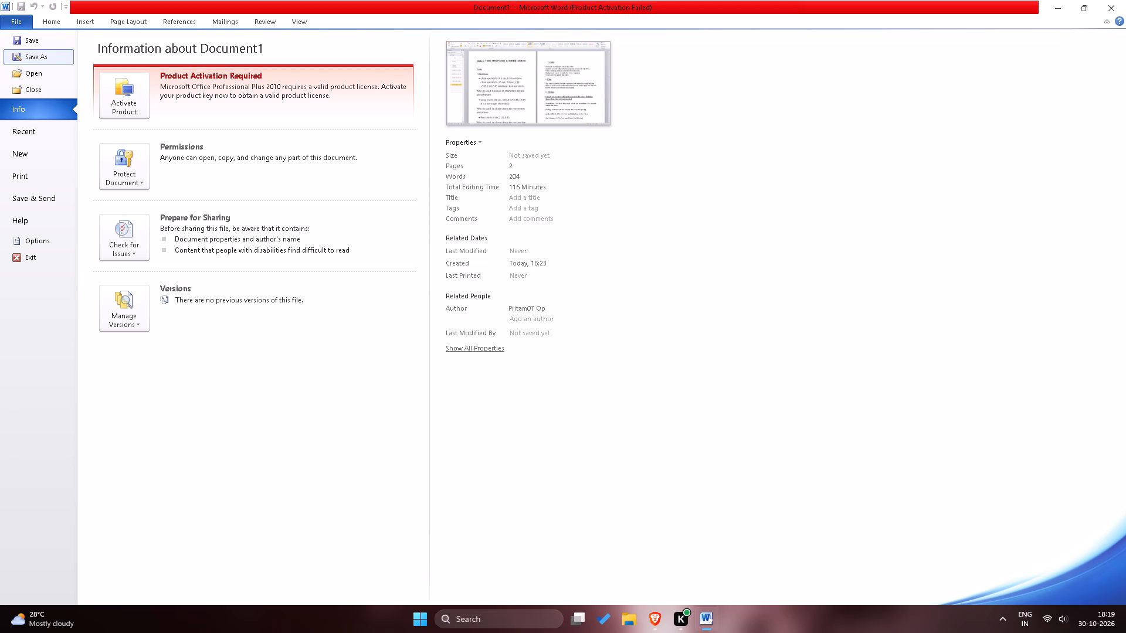
left_click(31, 39)
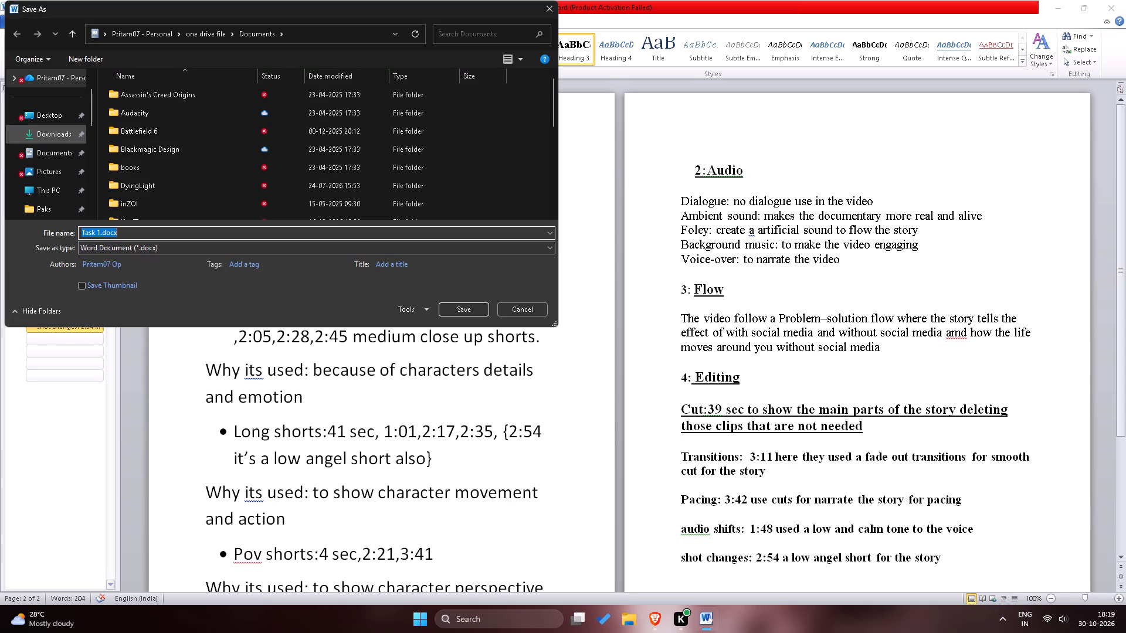
left_click(50, 127)
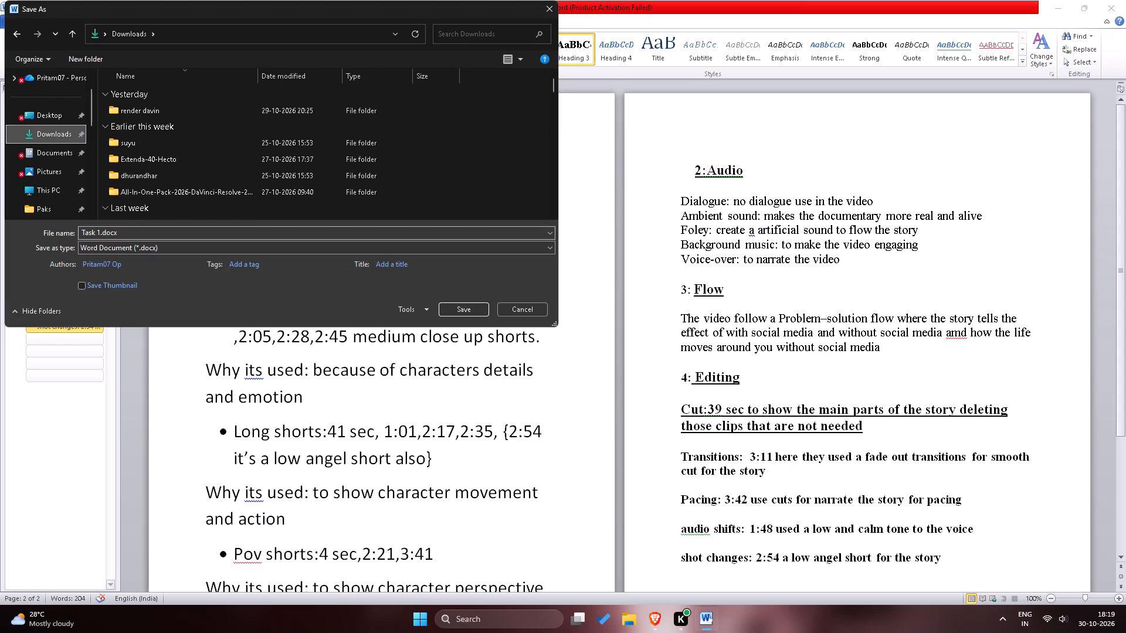
Put the student's first name in front of the file name Task 1.docx, consulting the naming guideline in the browser.
left_click(81, 231)
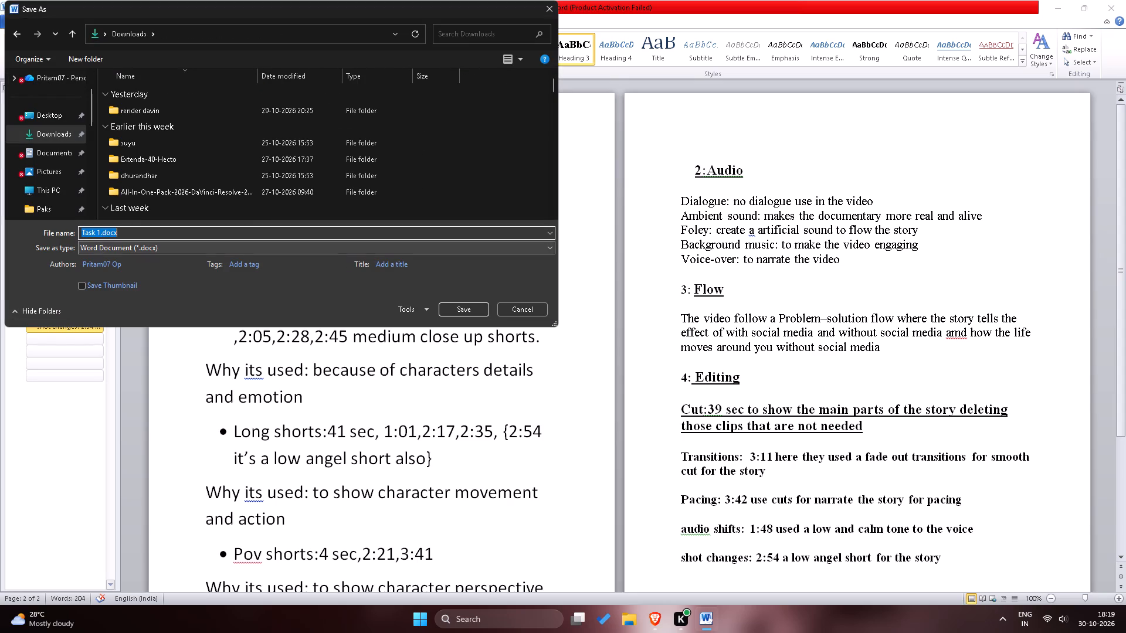
left_click_drag(122, 232, 83, 234)
left_click(138, 236)
key("Left")
key("Left")
key("Left")
key("Left")
key("Left")
key("Left")
key("Left")
key("Left")
key("Left")
key("Left")
key("Left")
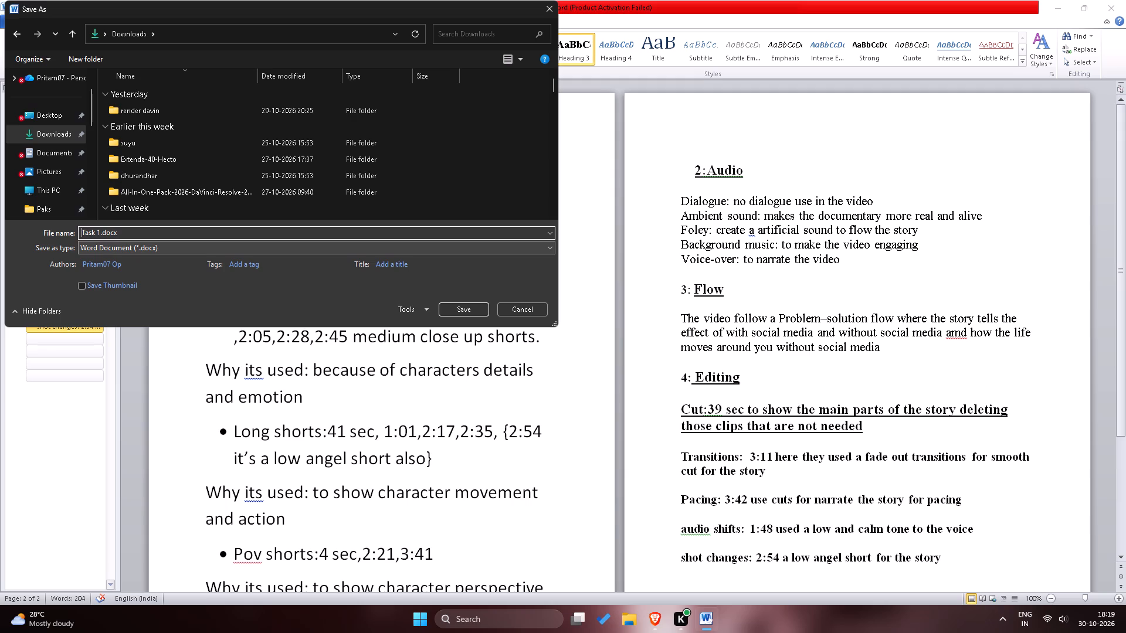
left_click(660, 620)
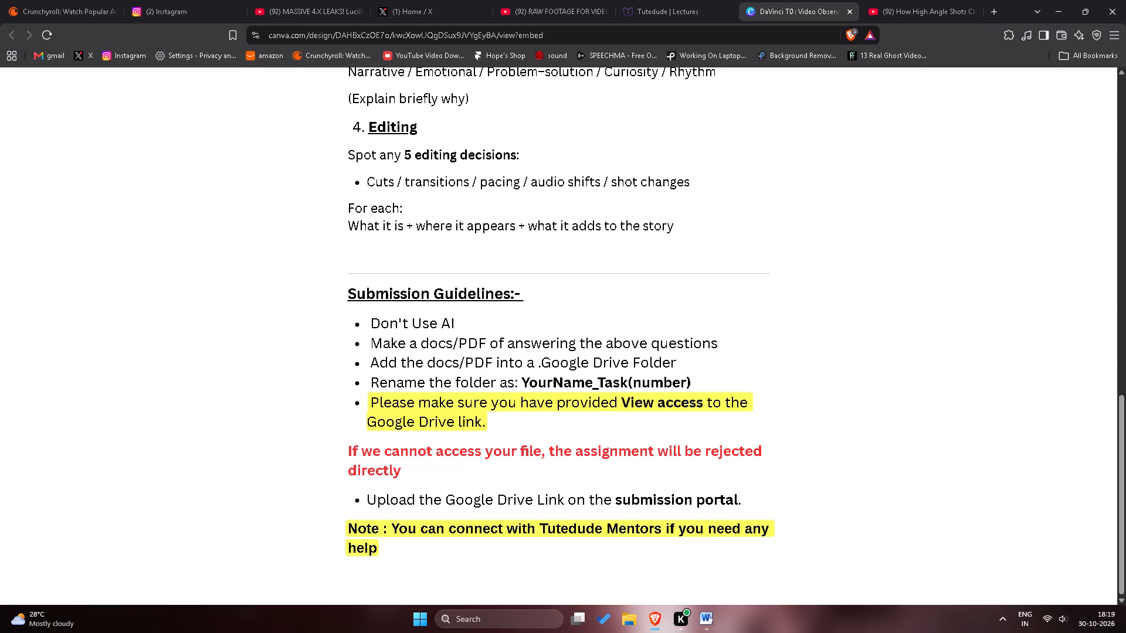
left_click(701, 620)
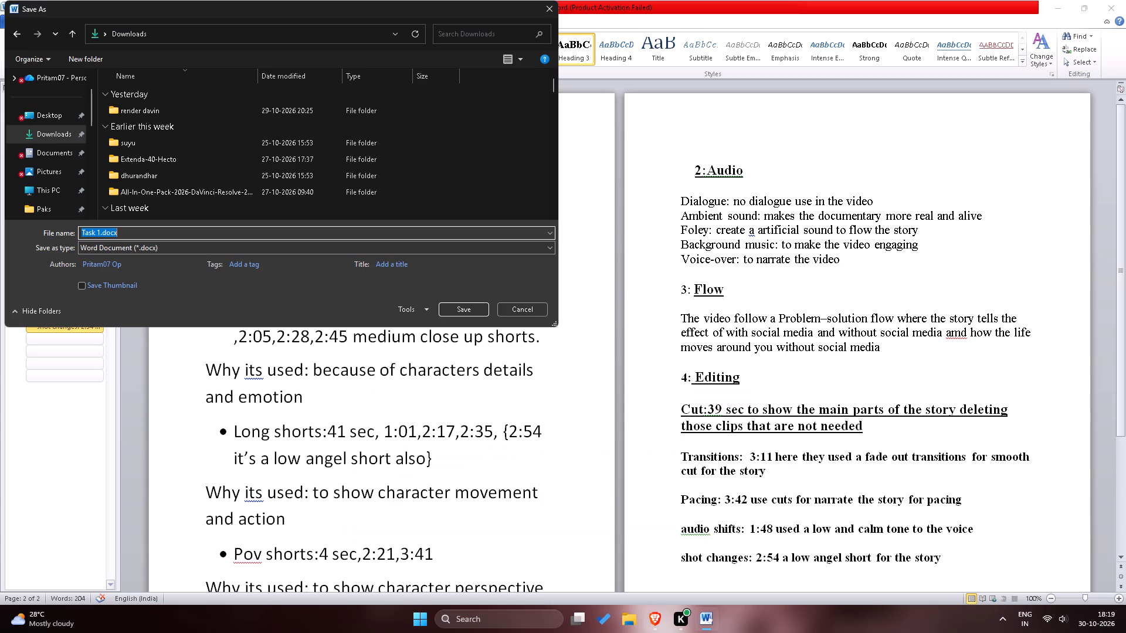
left_click(81, 230)
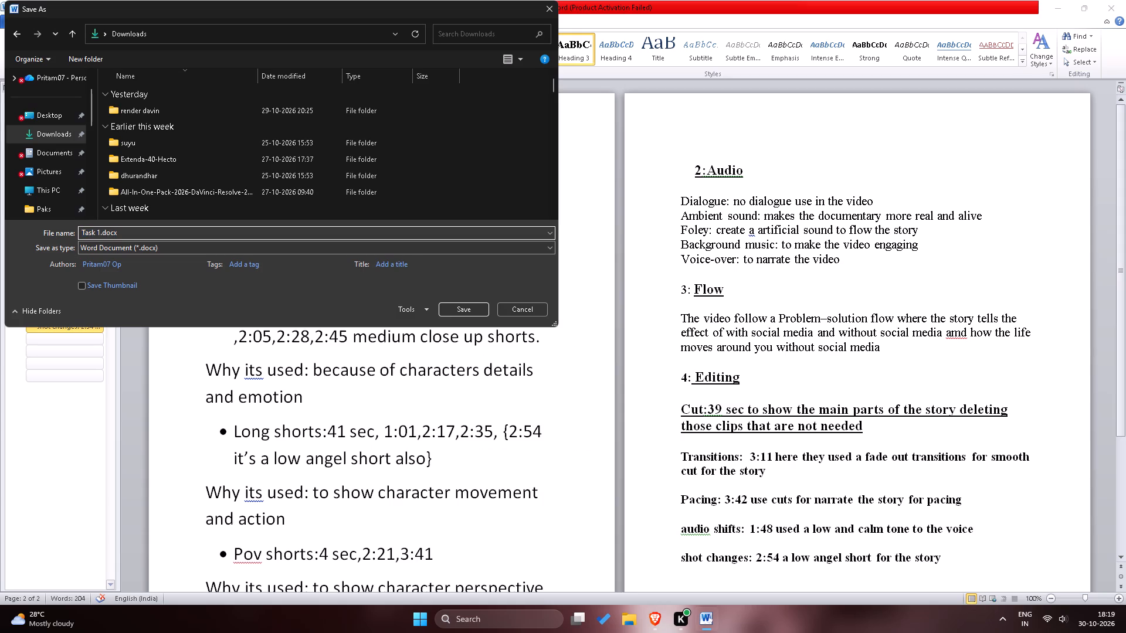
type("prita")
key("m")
Recheck the naming guideline in the browser, insert the surname before "Task 1" in the file name, and save the Word document.
left_click(657, 624)
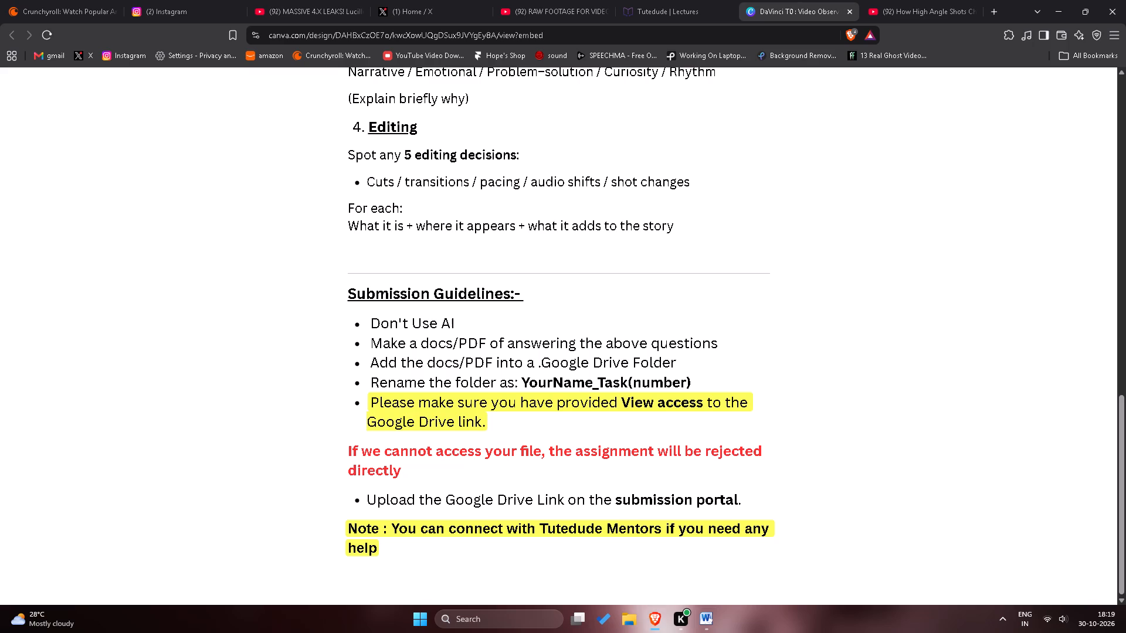
left_click(710, 622)
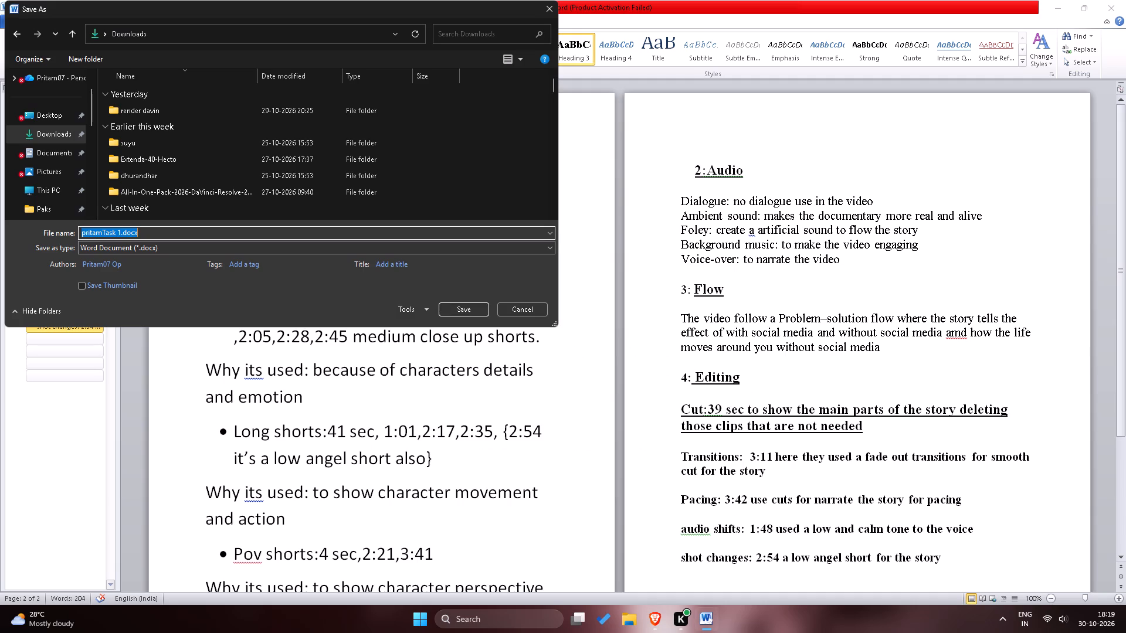
left_click(100, 234)
key("space")
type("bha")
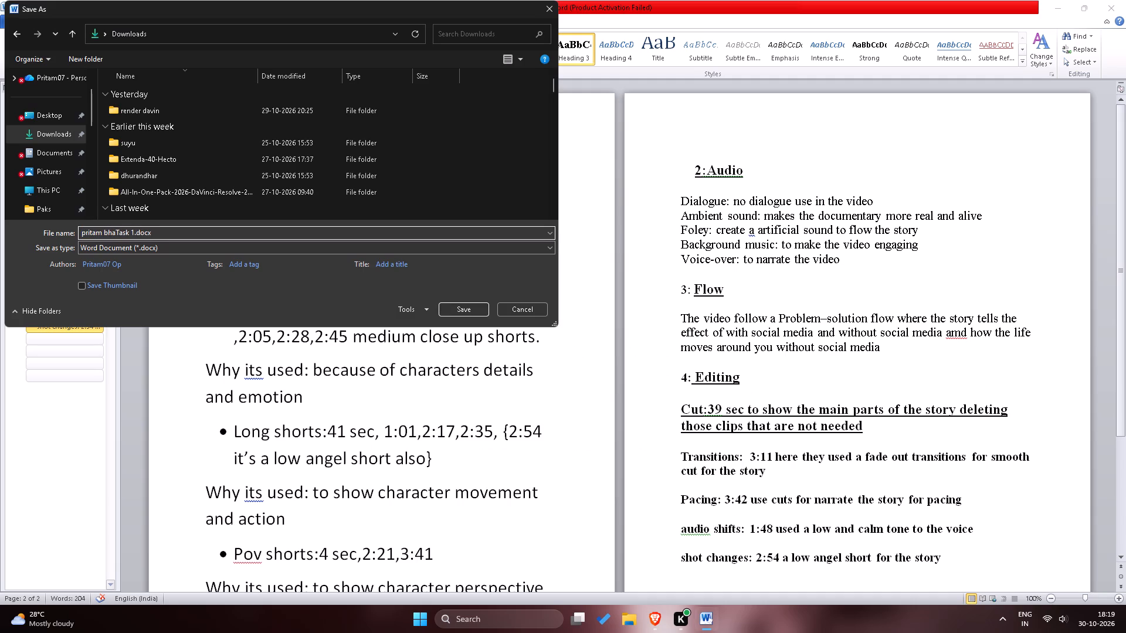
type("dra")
left_click(448, 314)
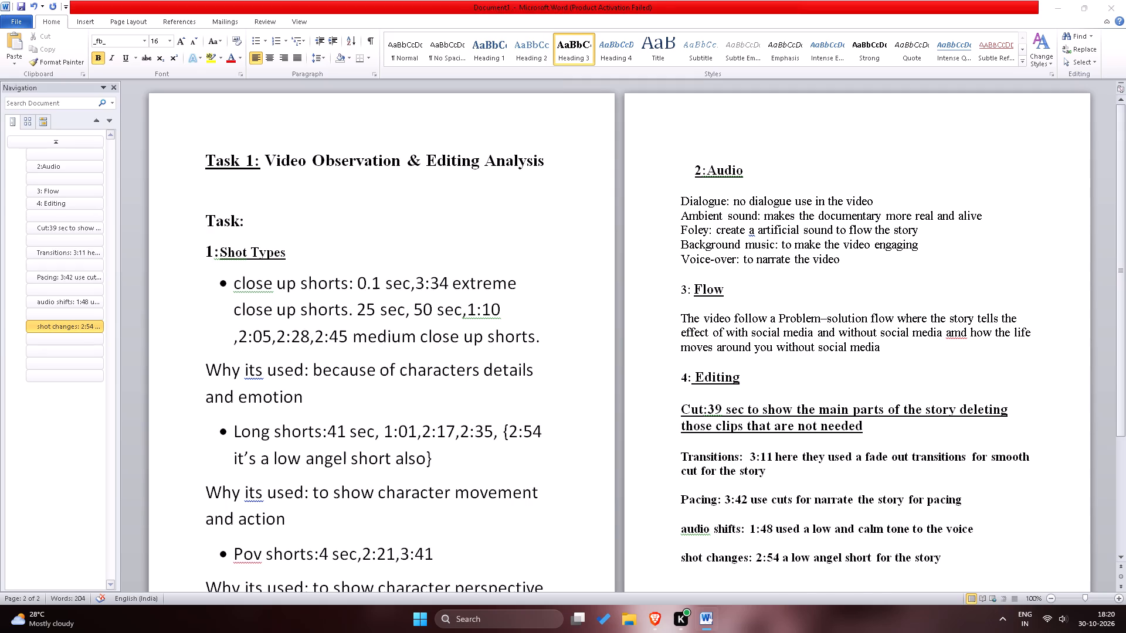
Open the Downloads folder in File Explorer to locate the saved assignment document.
left_click(628, 620)
left_click(657, 287)
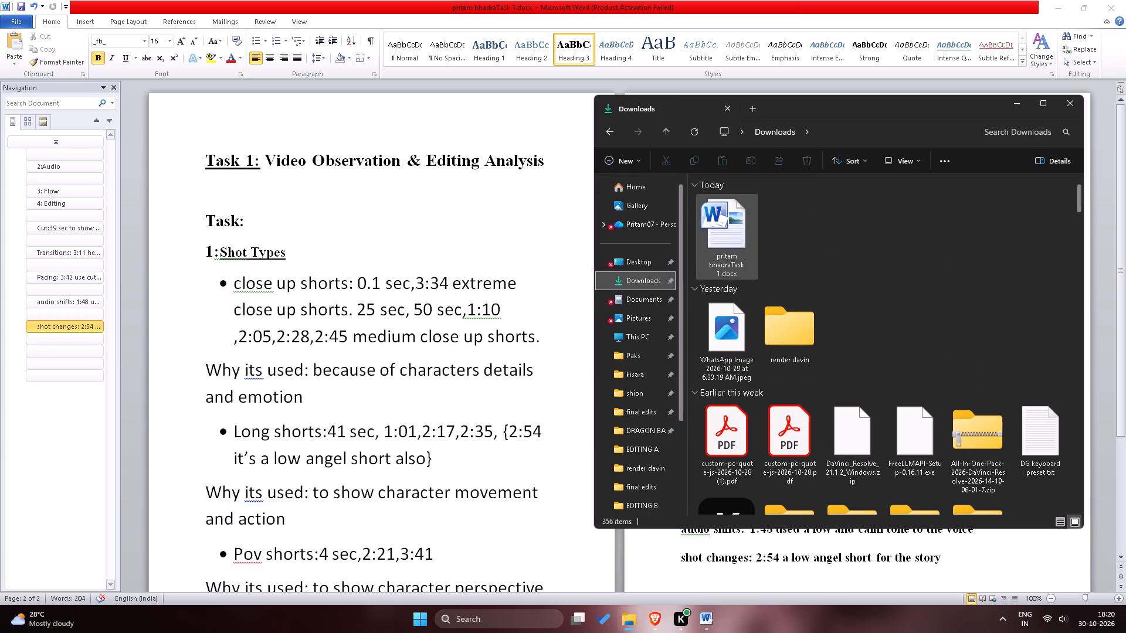
Close the open Word document and reopen the saved assignment file from the Downloads folder, dismissing the activation wizard.
left_click(720, 234)
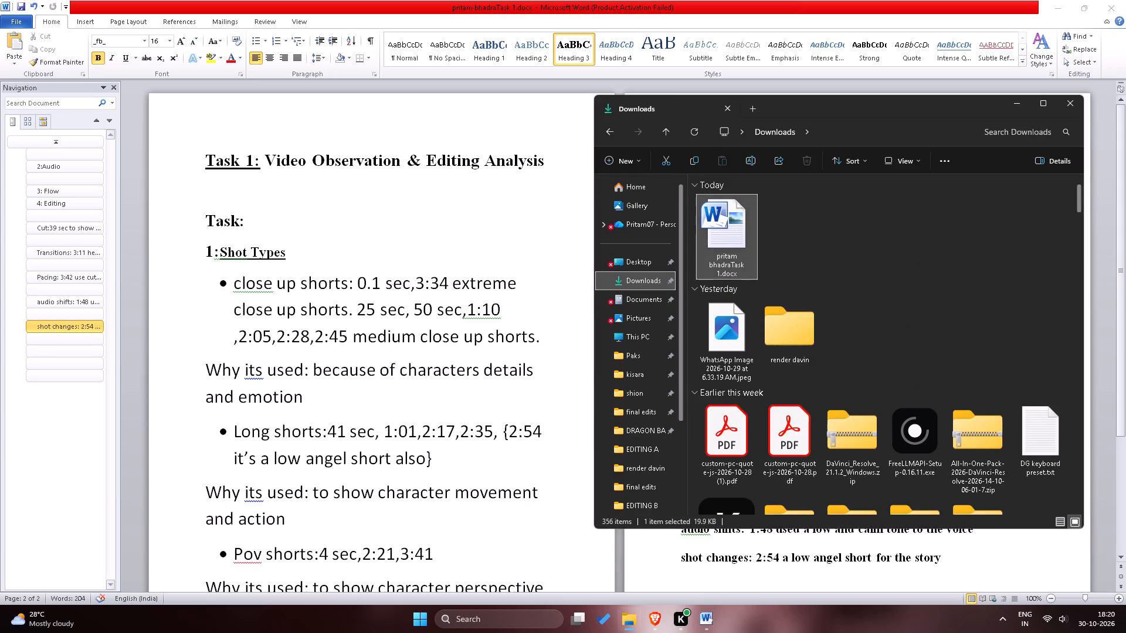
key("space")
key("space")
left_click(1125, 0)
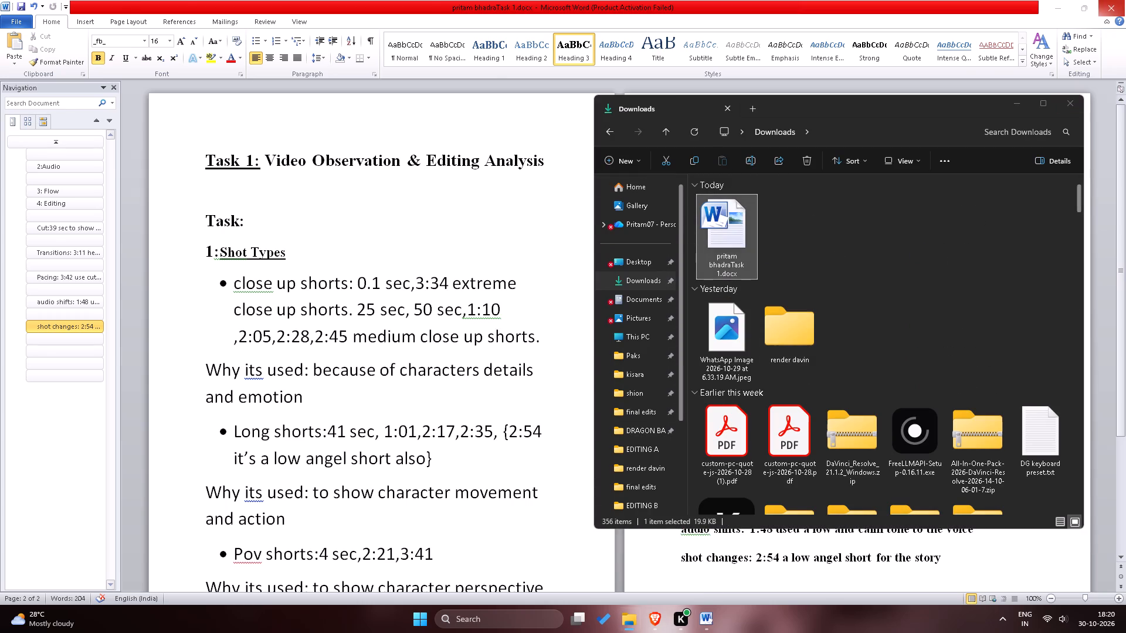
double_click(745, 237)
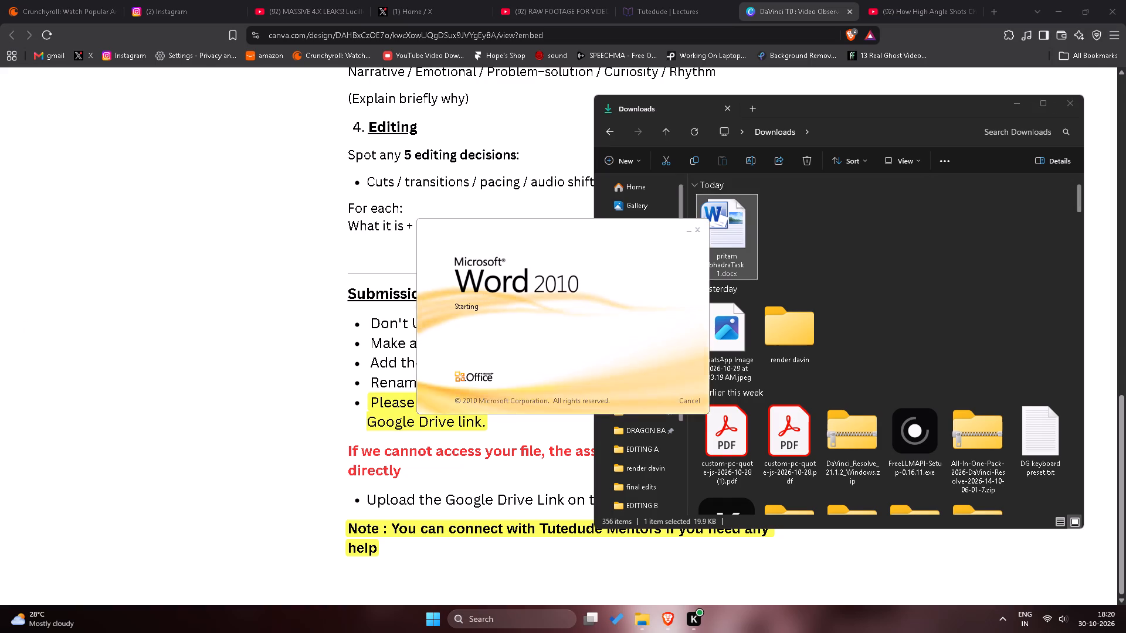
scroll(215, 241, "down", 5)
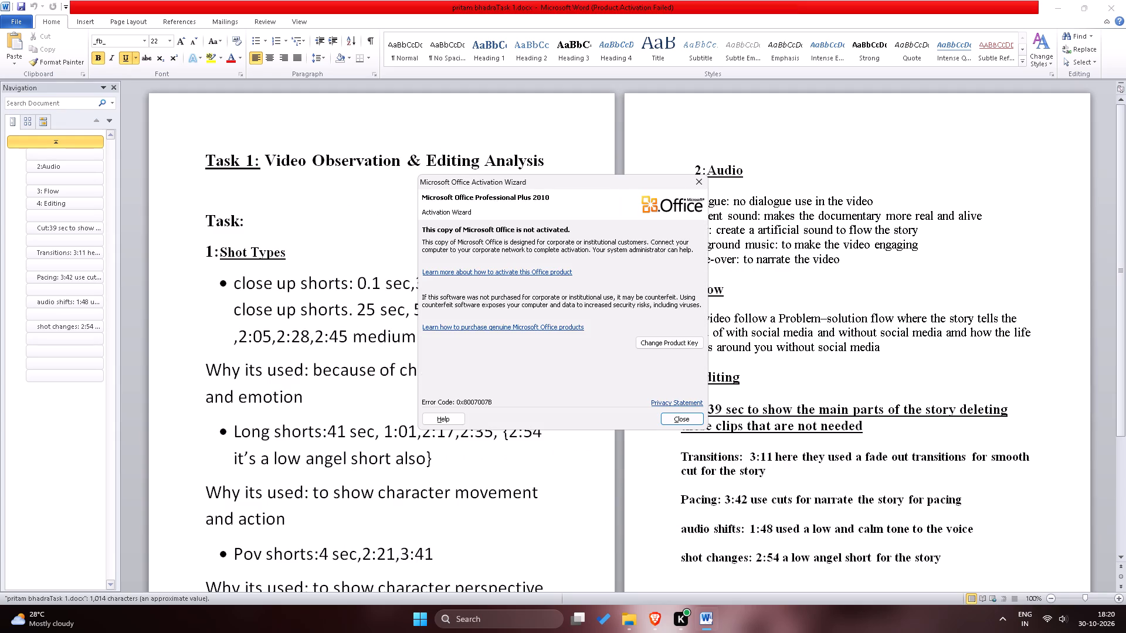
left_click(672, 420)
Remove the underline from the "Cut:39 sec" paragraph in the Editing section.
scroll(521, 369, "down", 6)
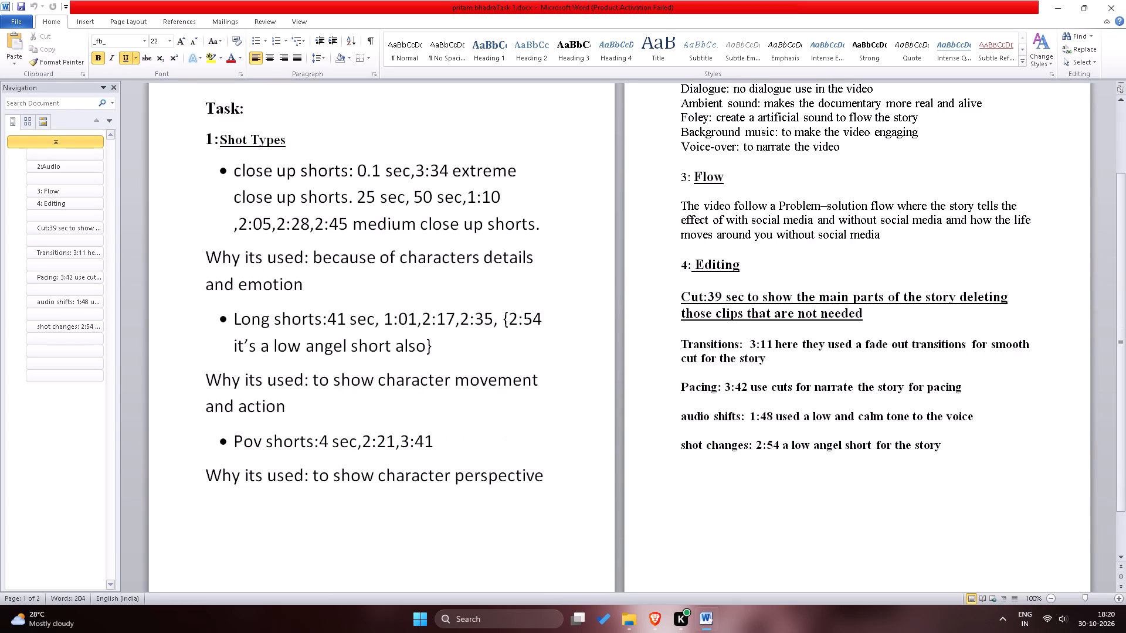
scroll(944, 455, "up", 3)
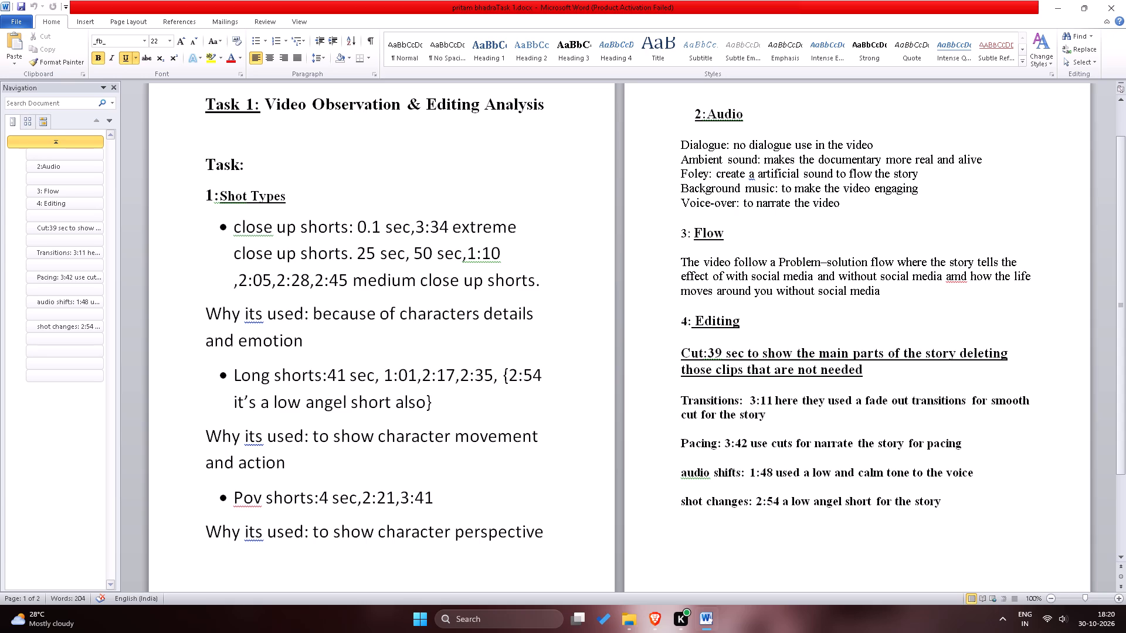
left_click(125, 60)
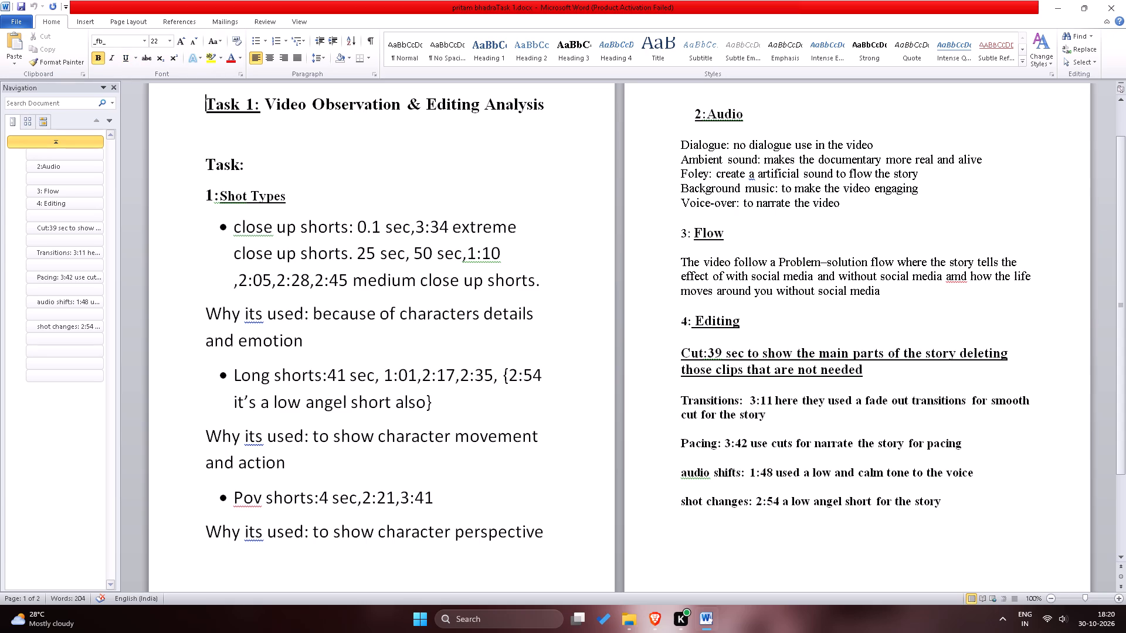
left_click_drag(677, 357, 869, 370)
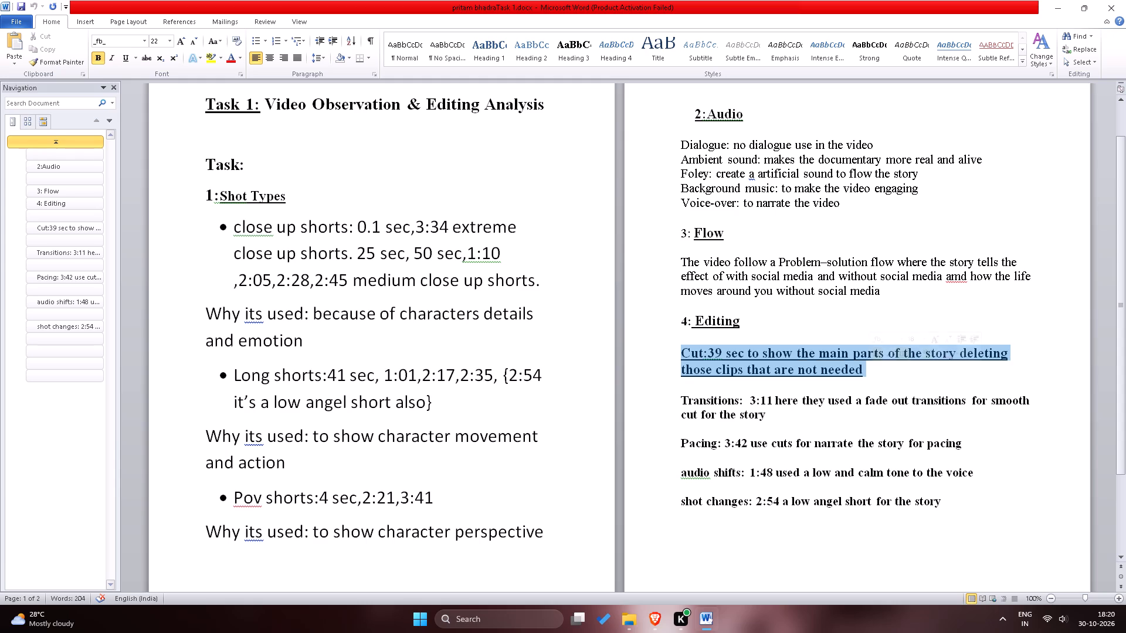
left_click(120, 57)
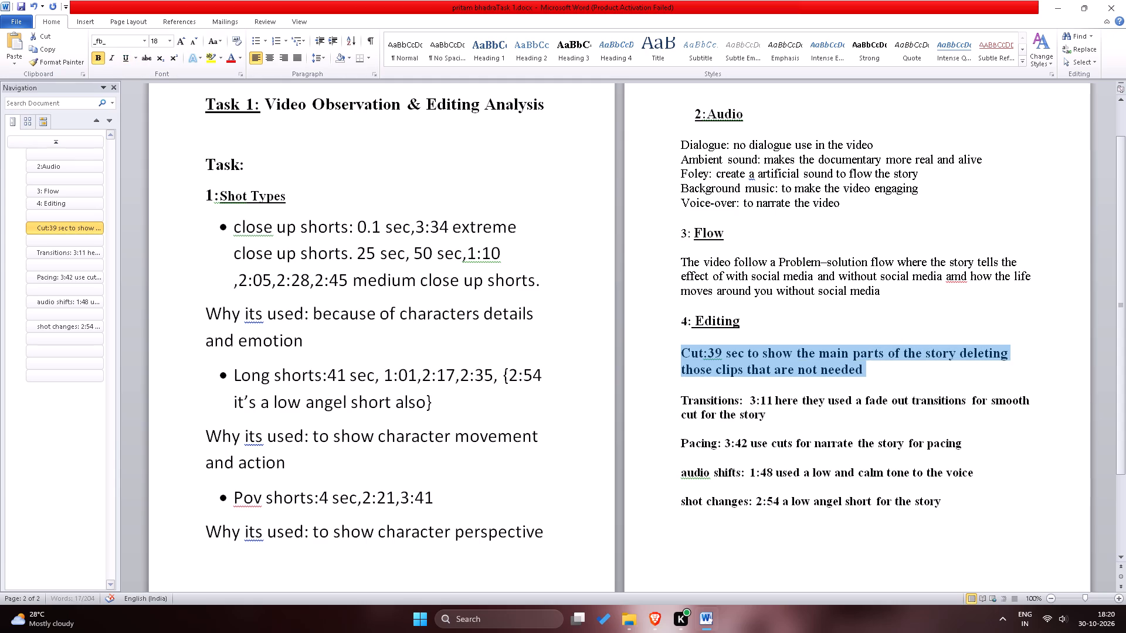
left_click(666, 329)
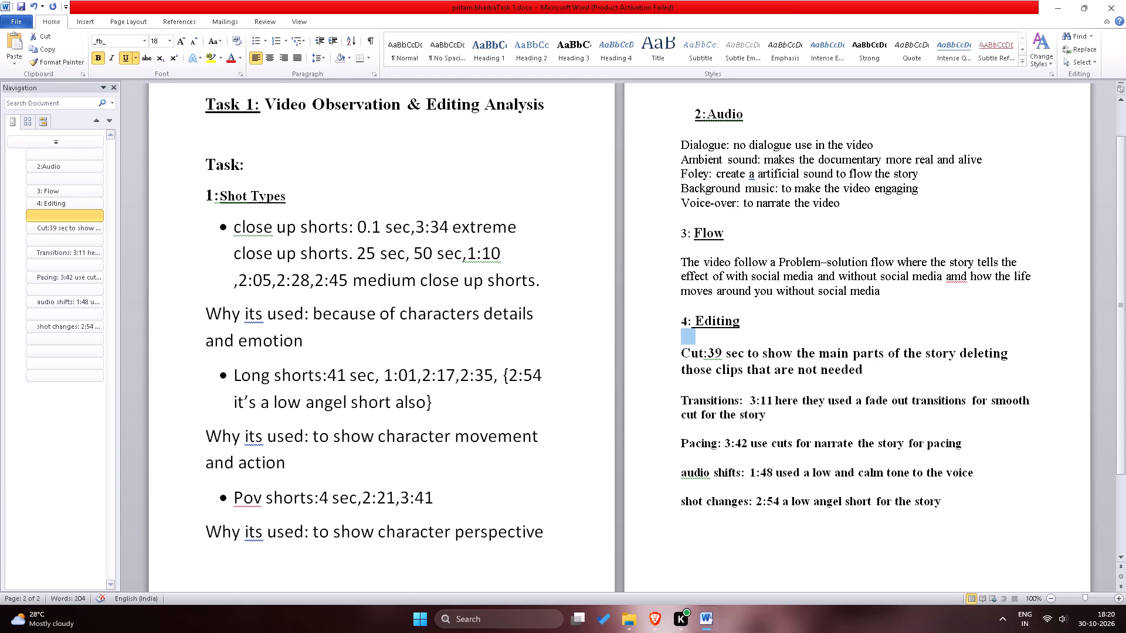
Look over the assignment document's Shot Types, Audio, Flow and Editing sections, and close it without saving the changes.
scroll(308, 452, "down", 3)
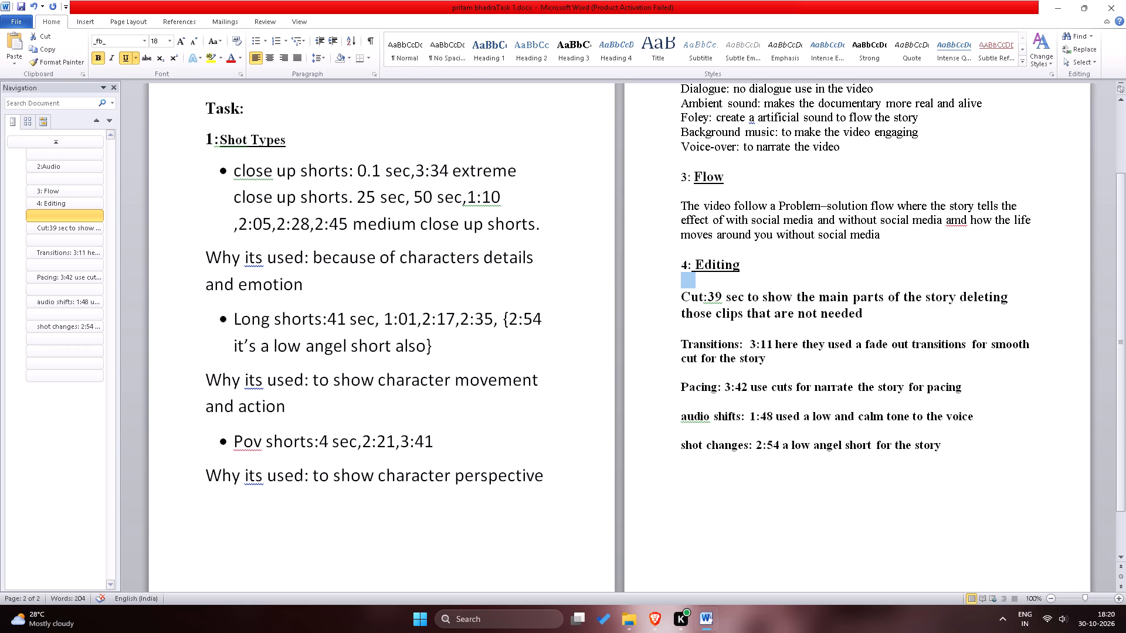
scroll(320, 463, "up", 2)
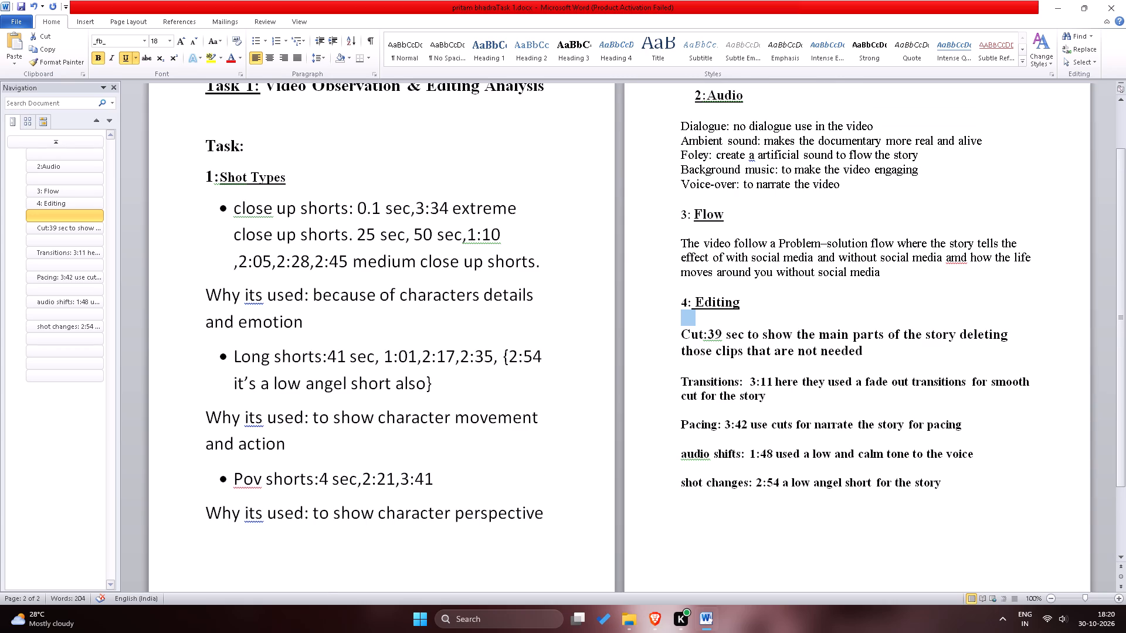
scroll(877, 284, "up", 5)
left_click(988, 162)
scroll(953, 244, "down", 6)
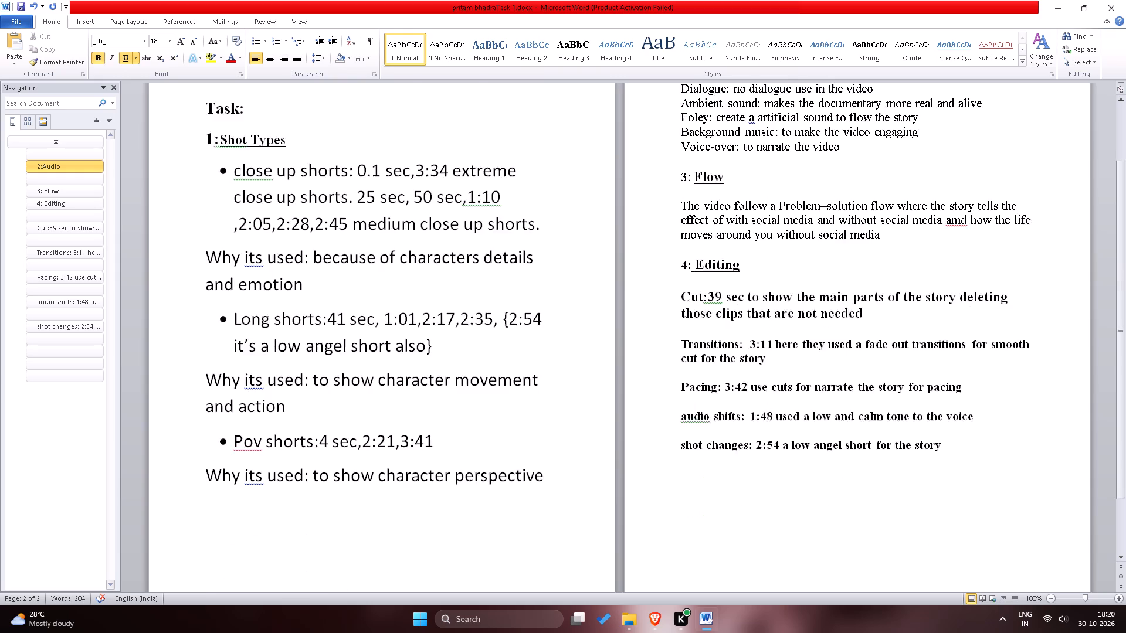
scroll(884, 271, "up", 6)
scroll(927, 213, "down", 7)
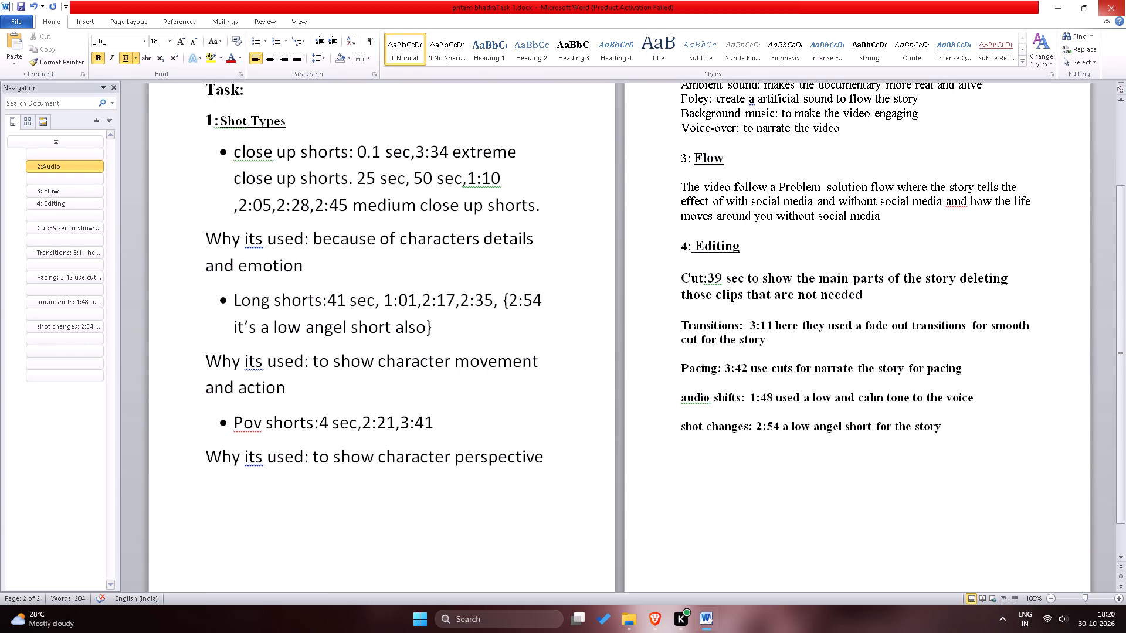
left_click(1125, 0)
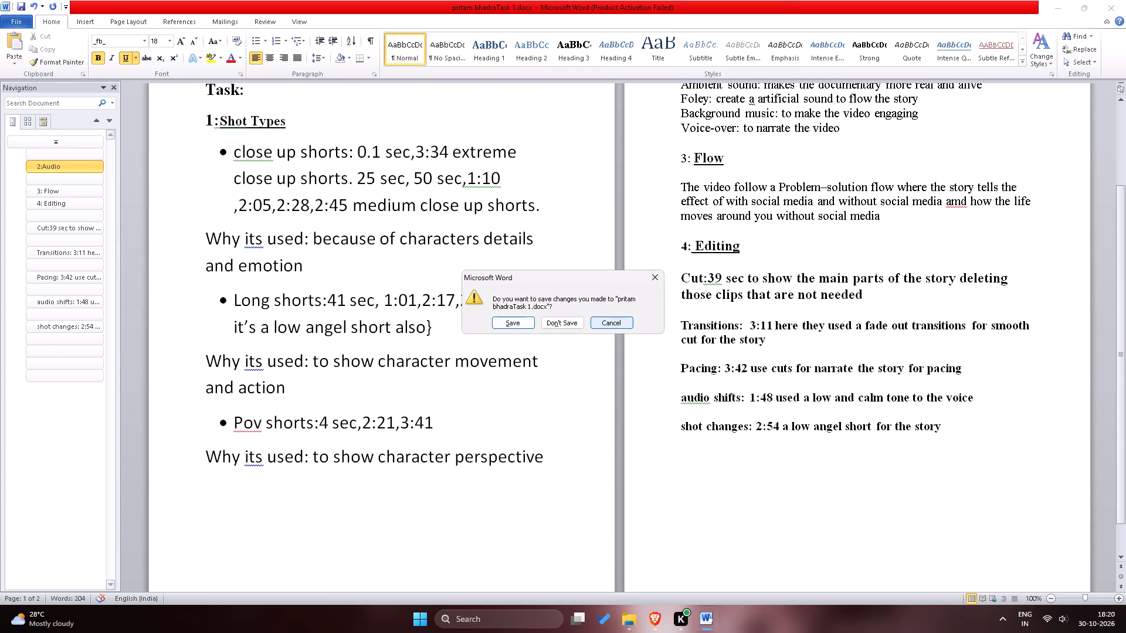
left_click(579, 325)
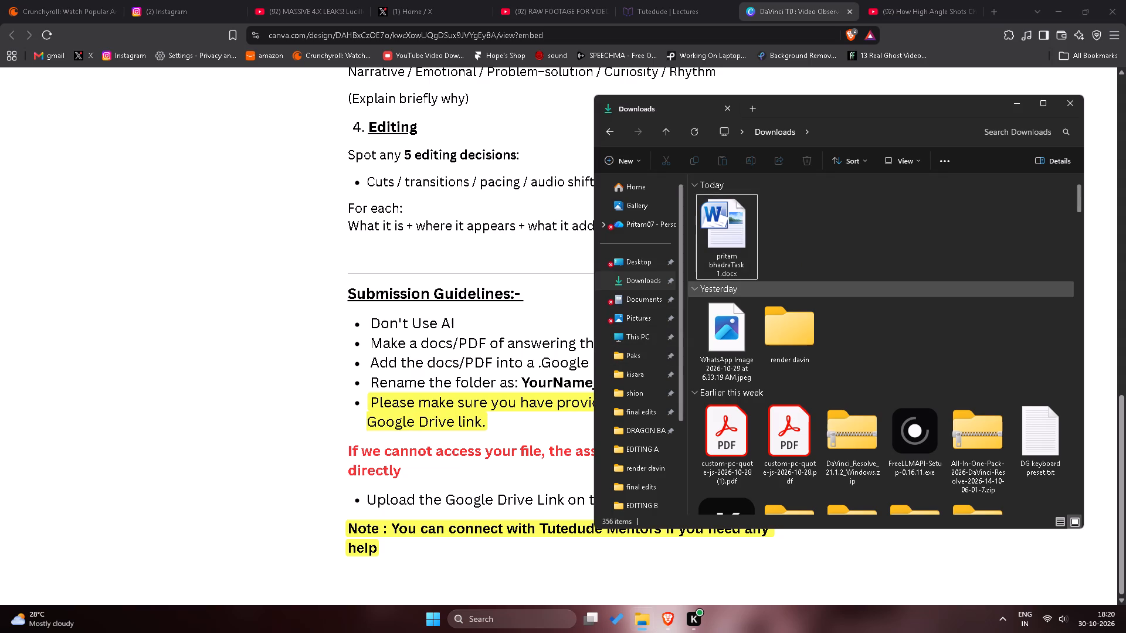
Minimize the Downloads window to return to the submission guidelines in the browser, and close the YouTube tab about high angle shots.
left_click(1020, 109)
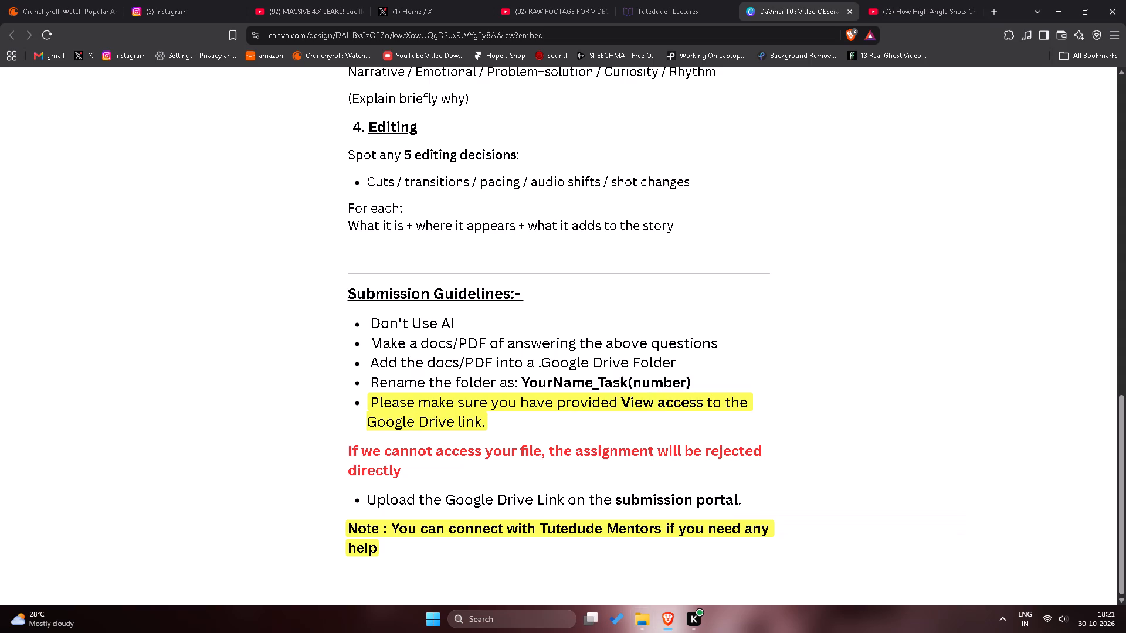
scroll(537, 373, "down", 2)
left_click(975, 9)
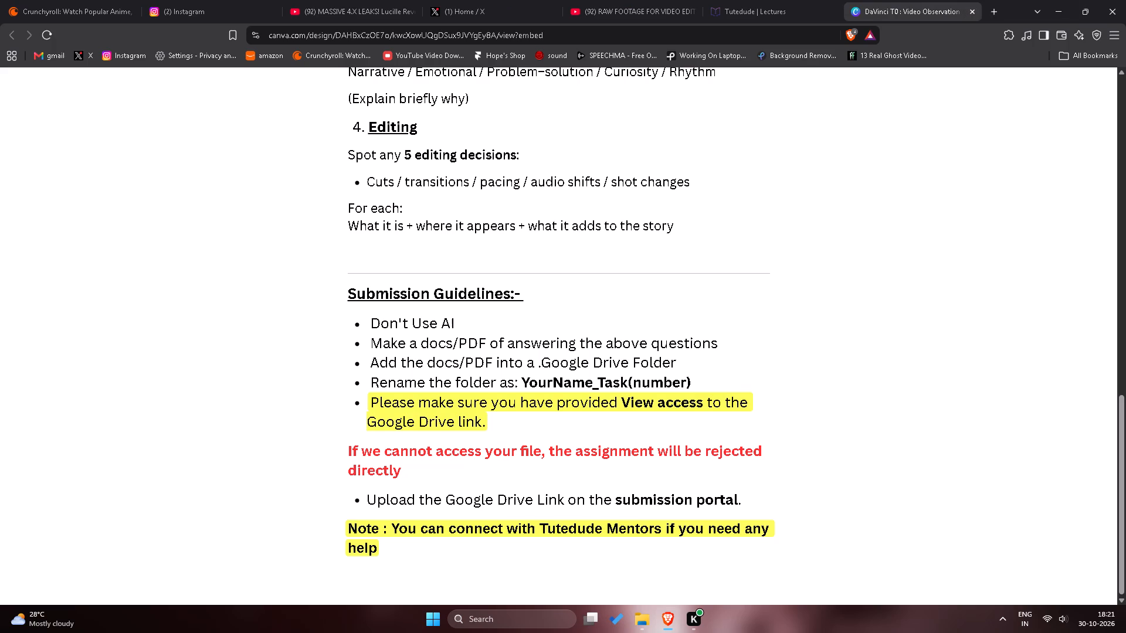
Search the web for Google Drive in a new browser tab.
left_click(996, 13)
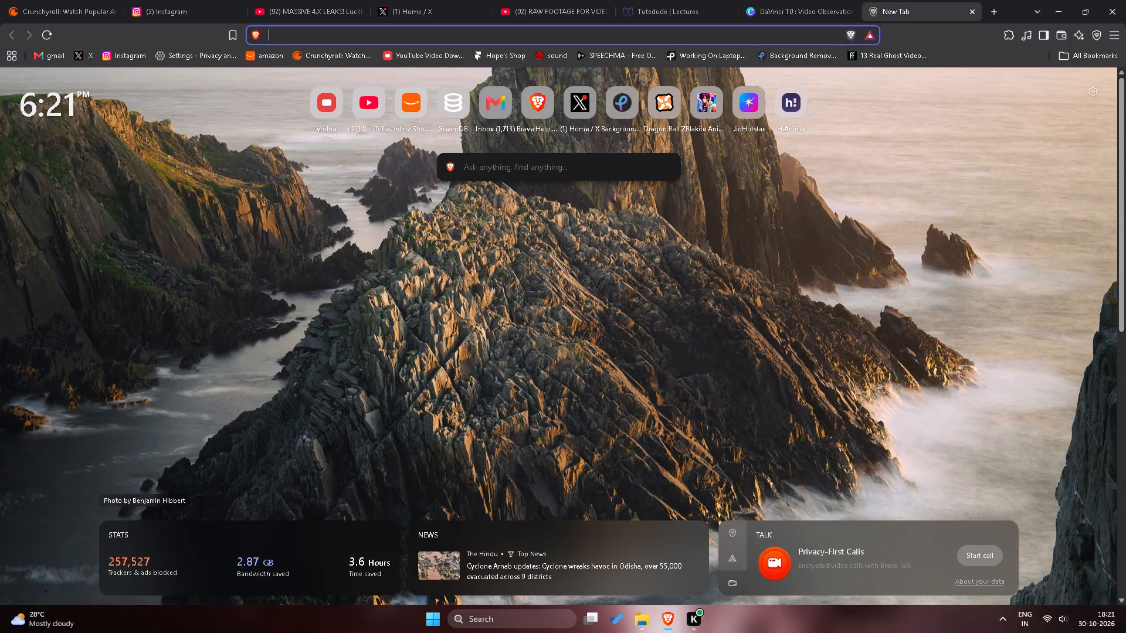
type("goog")
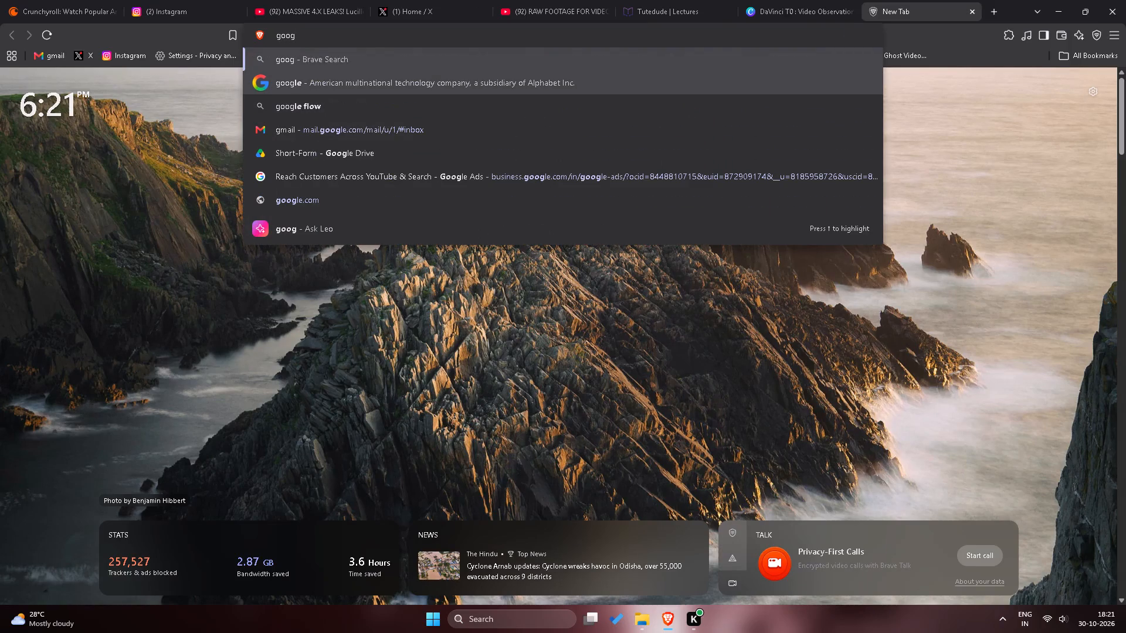
left_click(335, 33)
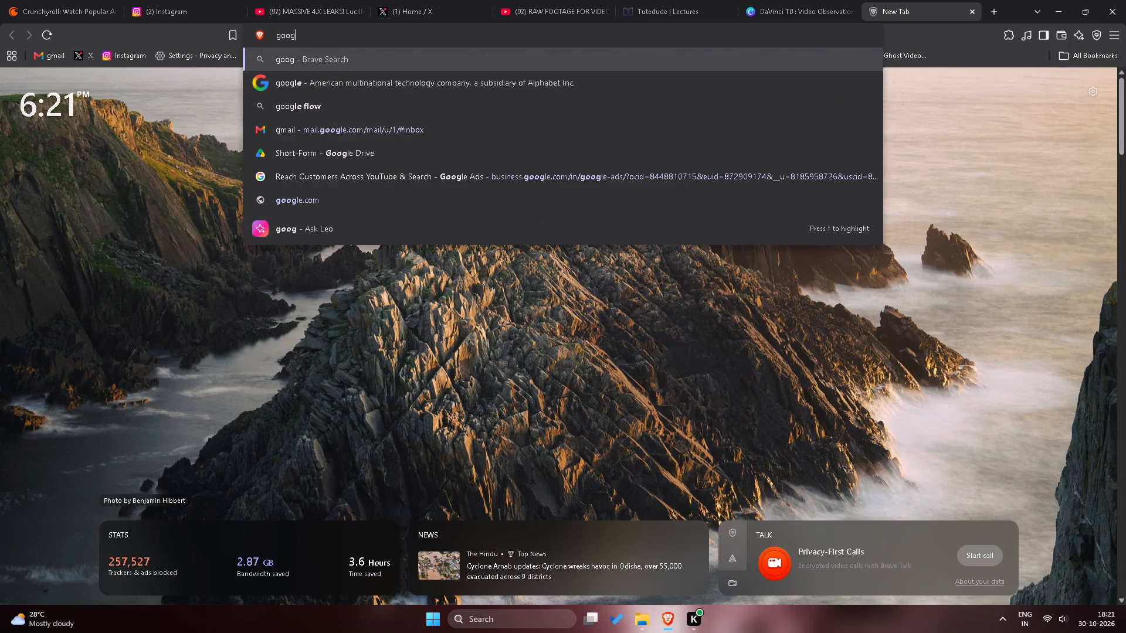
type("le dr")
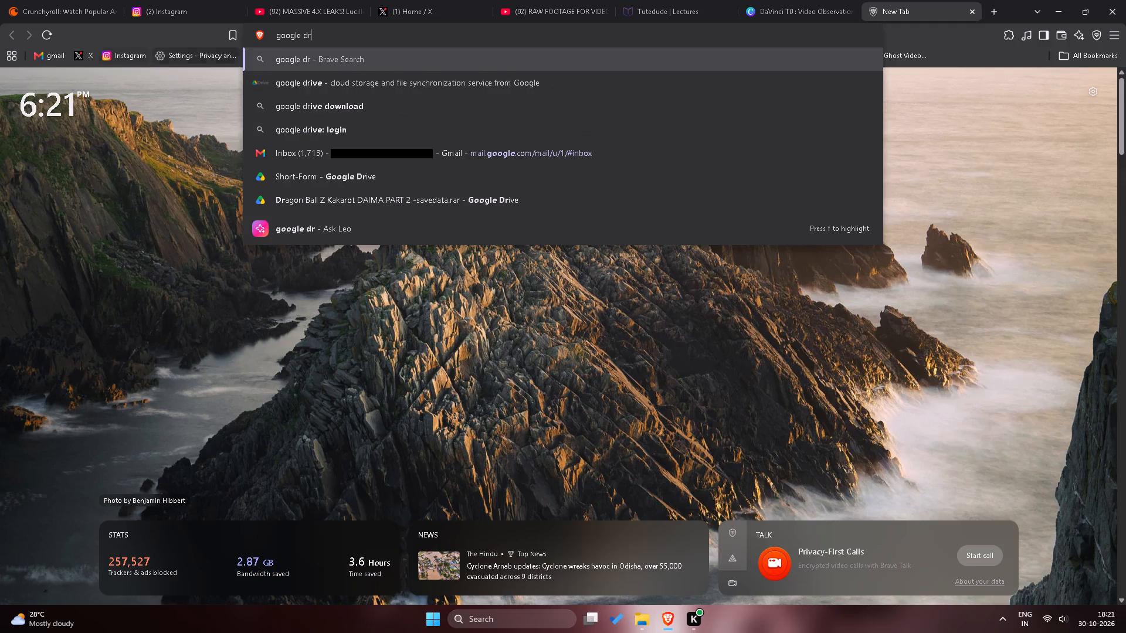
left_click(277, 79)
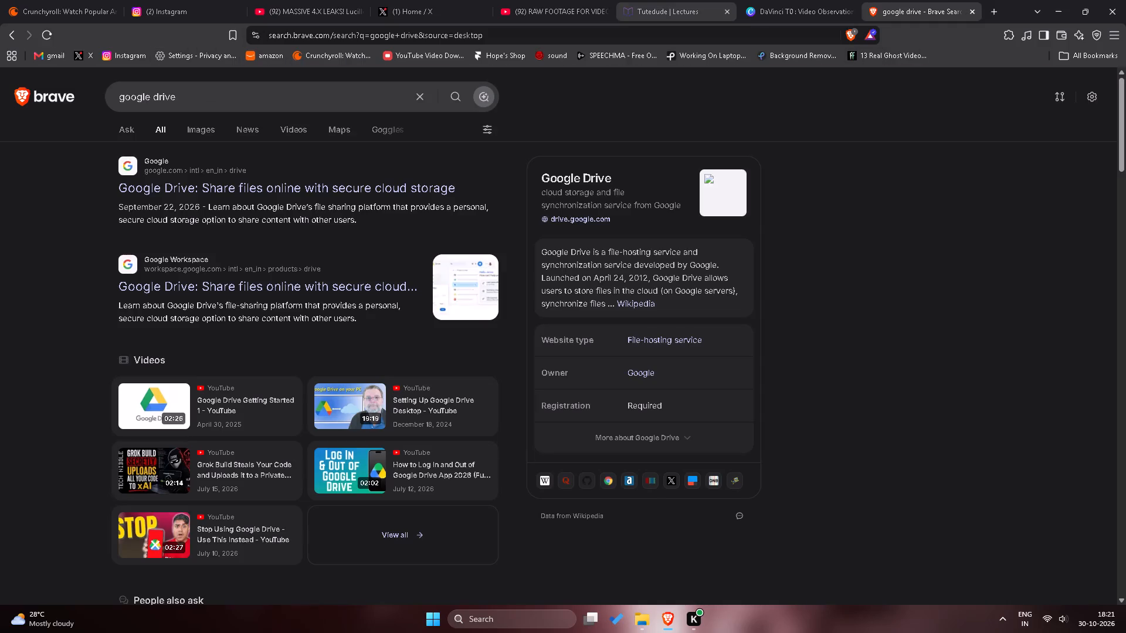
Check which account is signed in on the Tutedude course page, and return to the Google Drive search results.
left_click(683, 0)
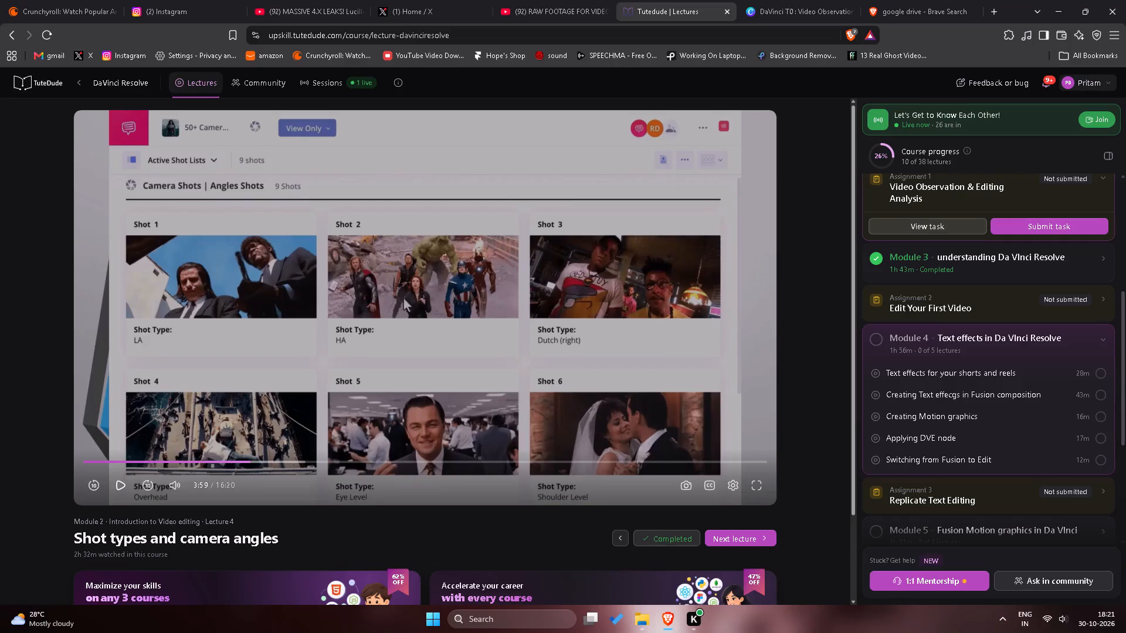
left_click(1080, 83)
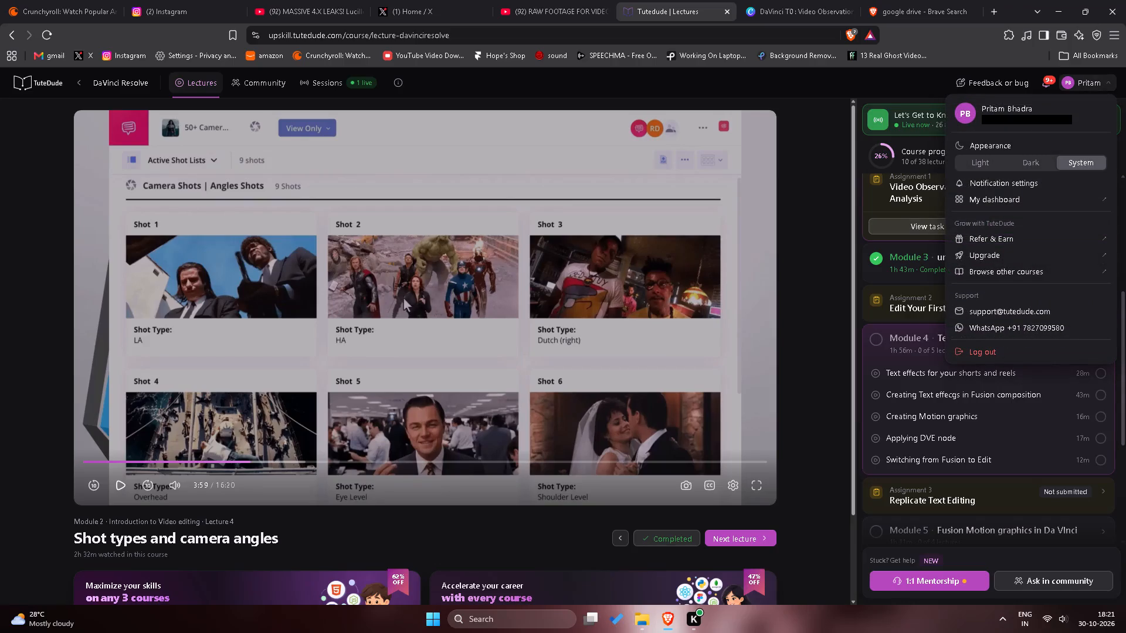
left_click(925, 0)
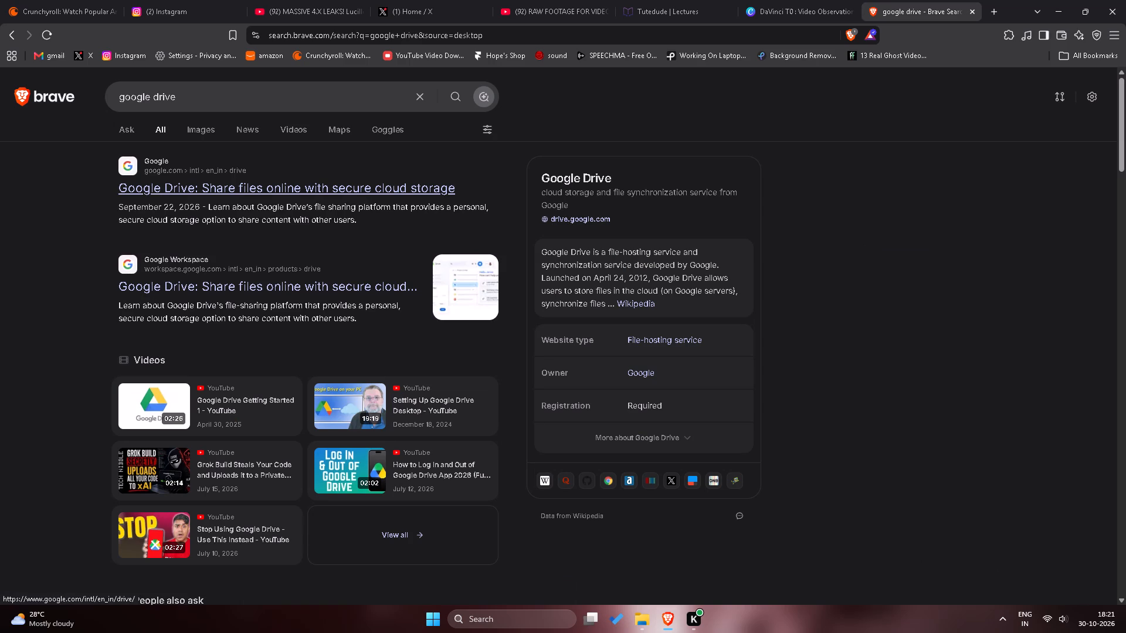
Open Google Drive by signing in from its Google Workspace product page, and close the leftover product page tab.
left_click(209, 193)
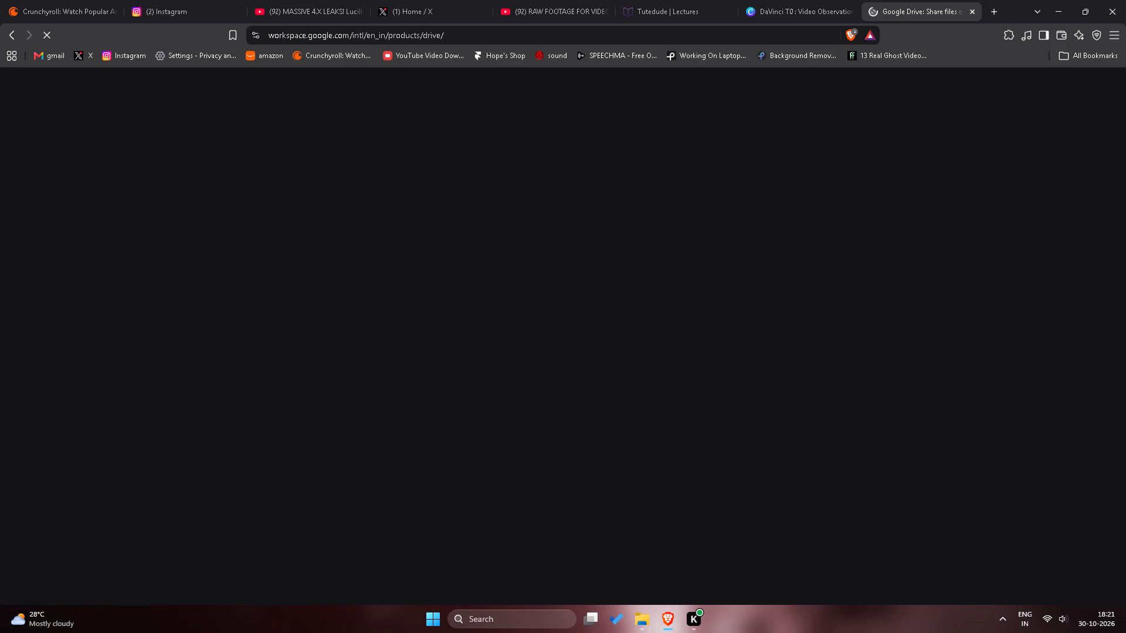
left_click(839, 12)
left_click(933, 0)
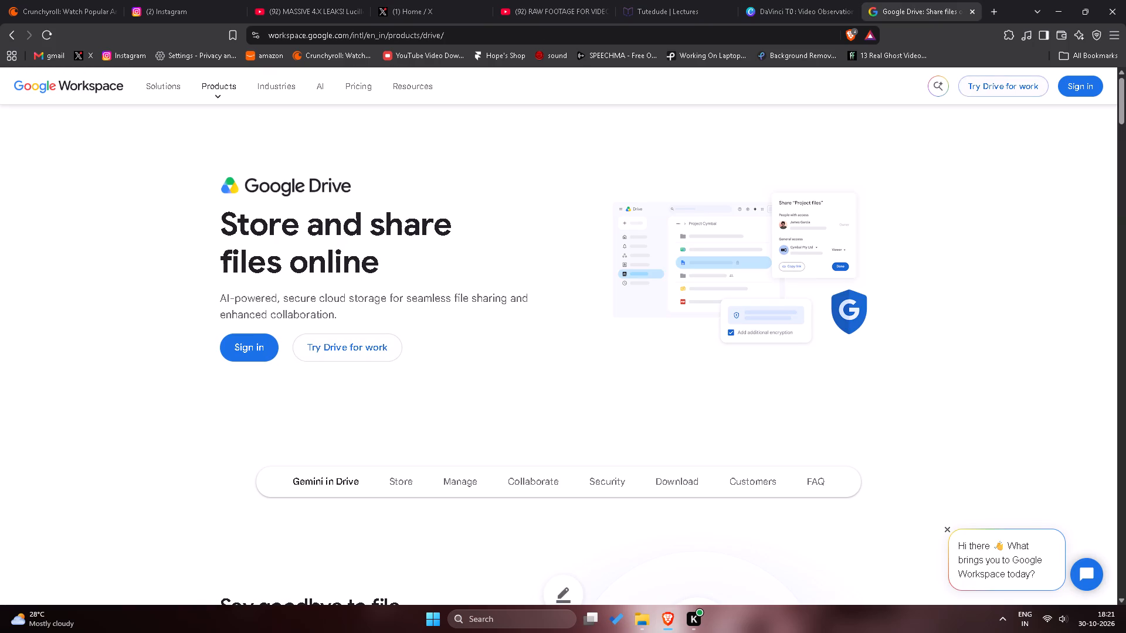
left_click(1069, 85)
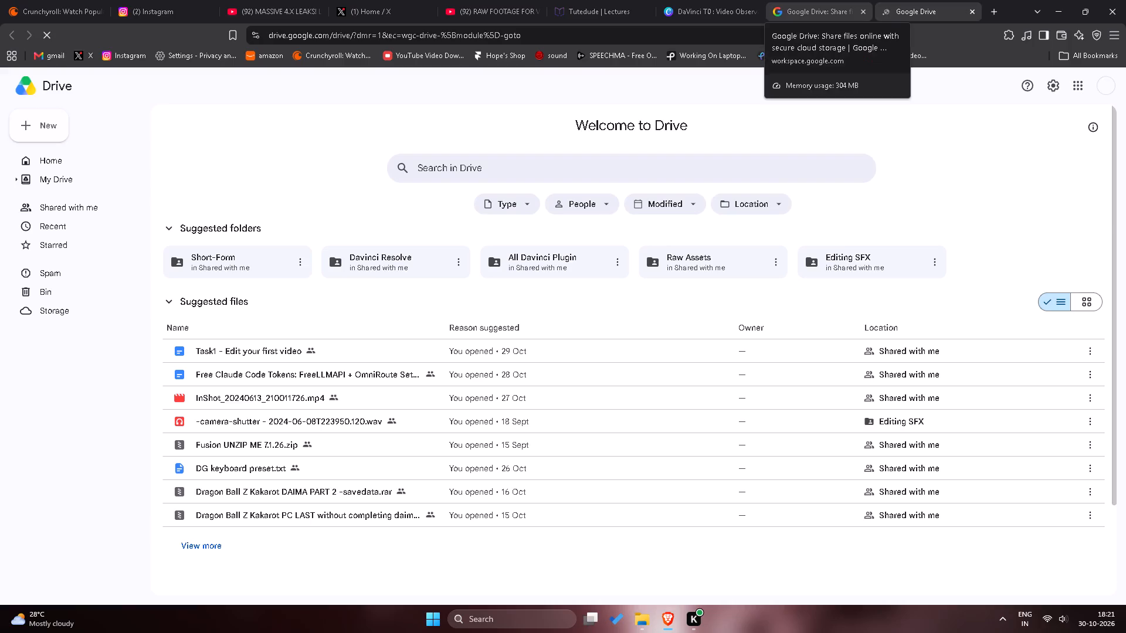
left_click(859, 13)
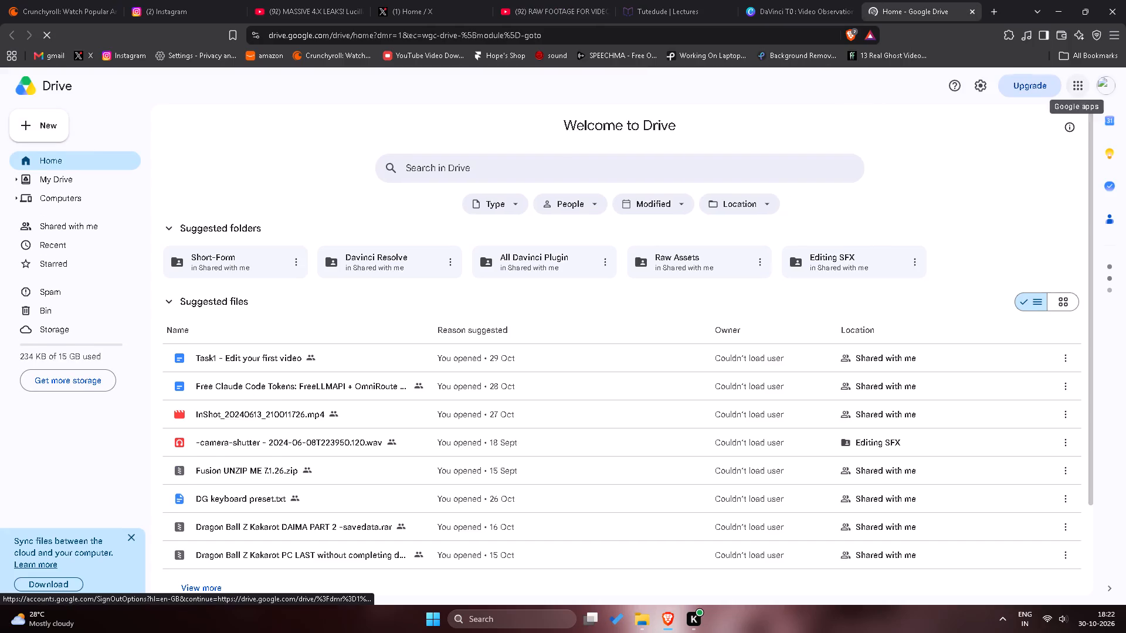
Switch Google Drive to the first alternative account in the account list, and close the previous account's Drive tab.
left_click(1098, 86)
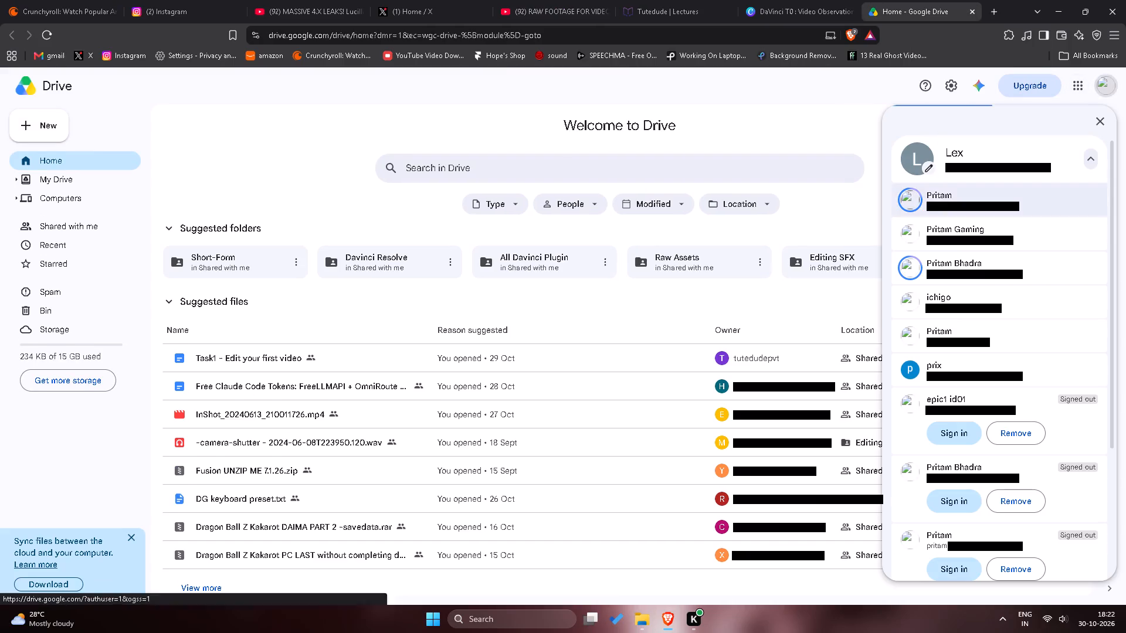
left_click(993, 212)
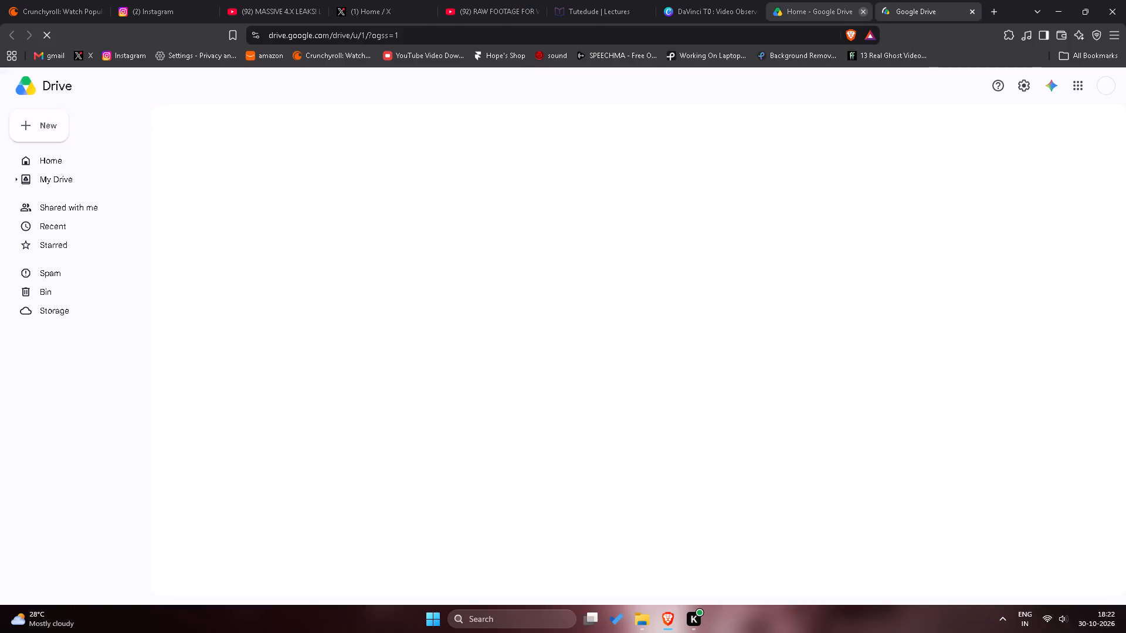
left_click(866, 11)
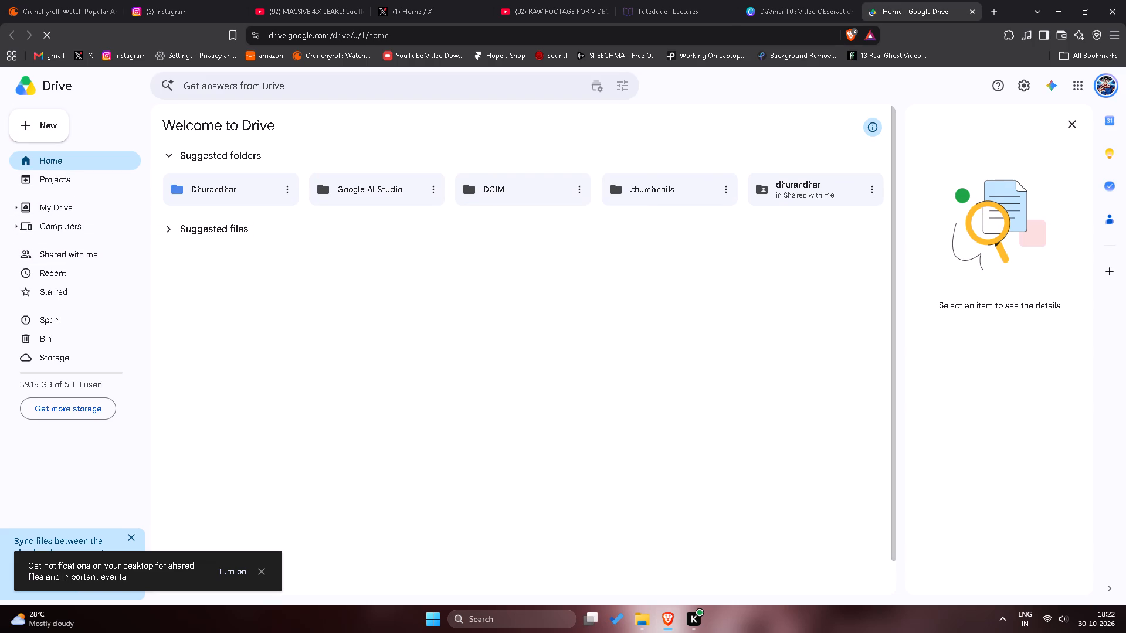
Recheck the submission guidelines for the Google Drive folder in the assignment brief.
left_click(774, 0)
scroll(599, 355, "down", 1)
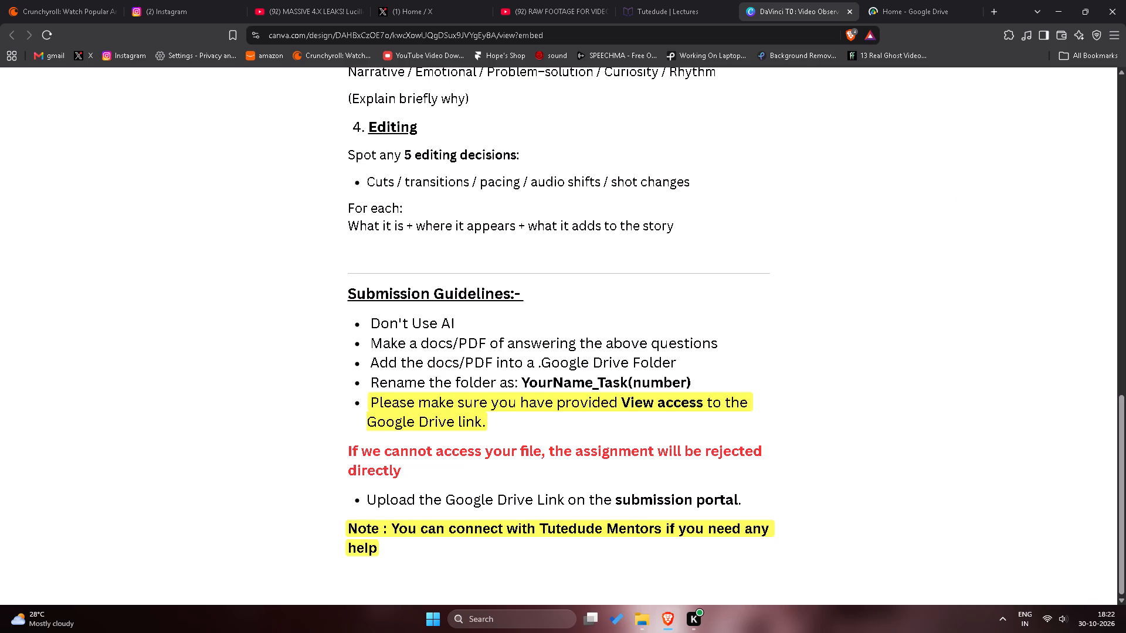
Create a Google Drive folder named with the student's name followed by "task1", checking the brief's naming rule.
scroll(422, 433, "up", 4)
scroll(491, 450, "down", 5)
left_click(889, 0)
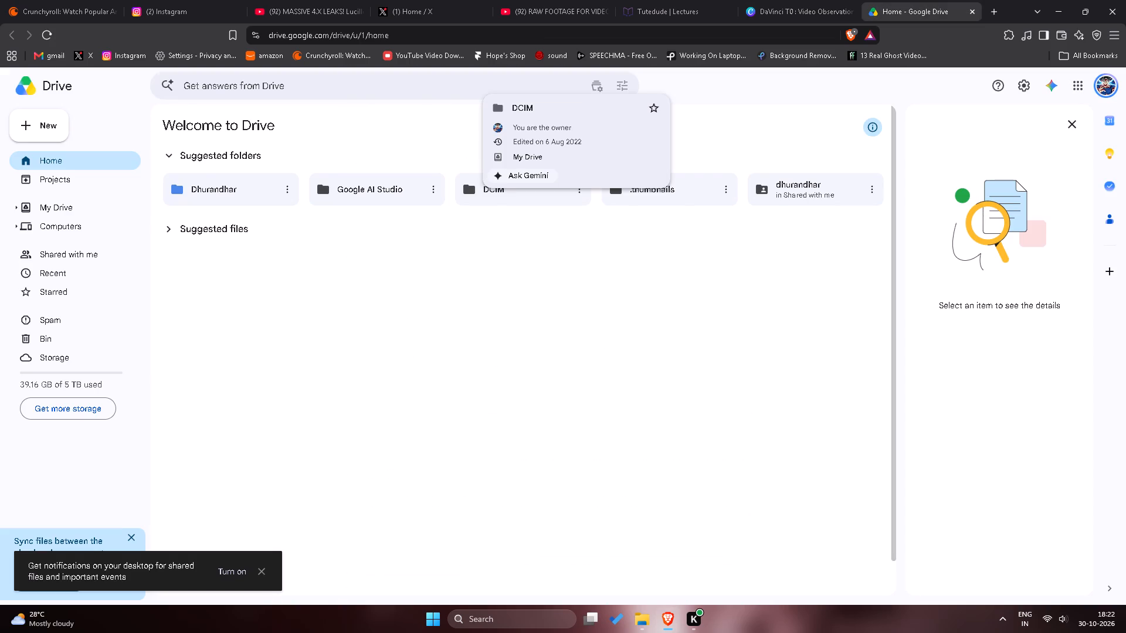
left_click(54, 129)
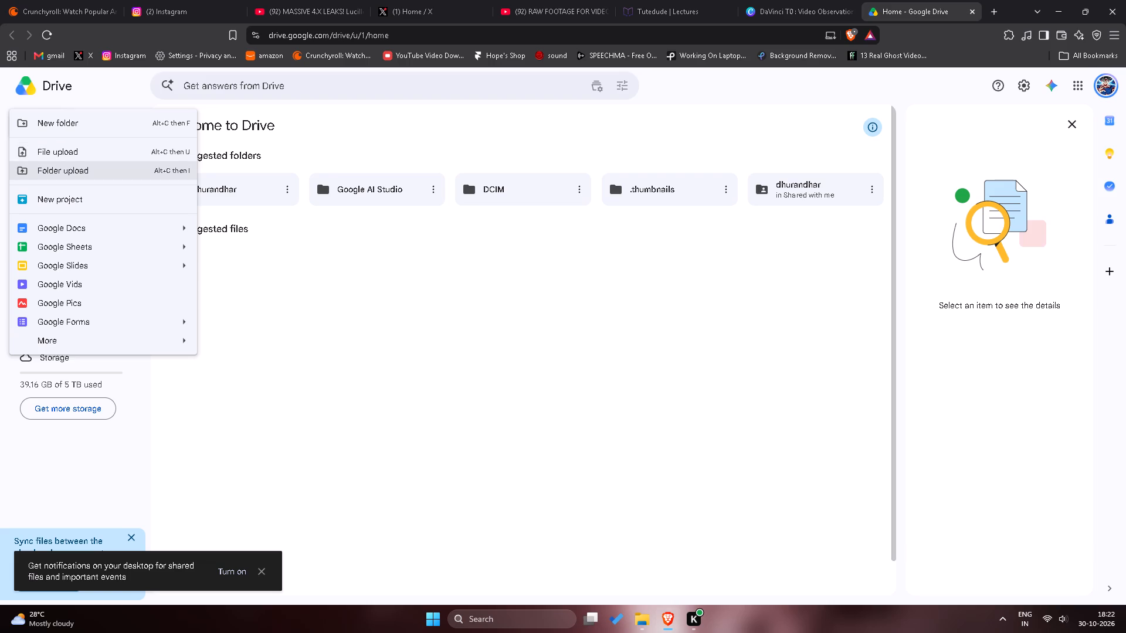
left_click(69, 121)
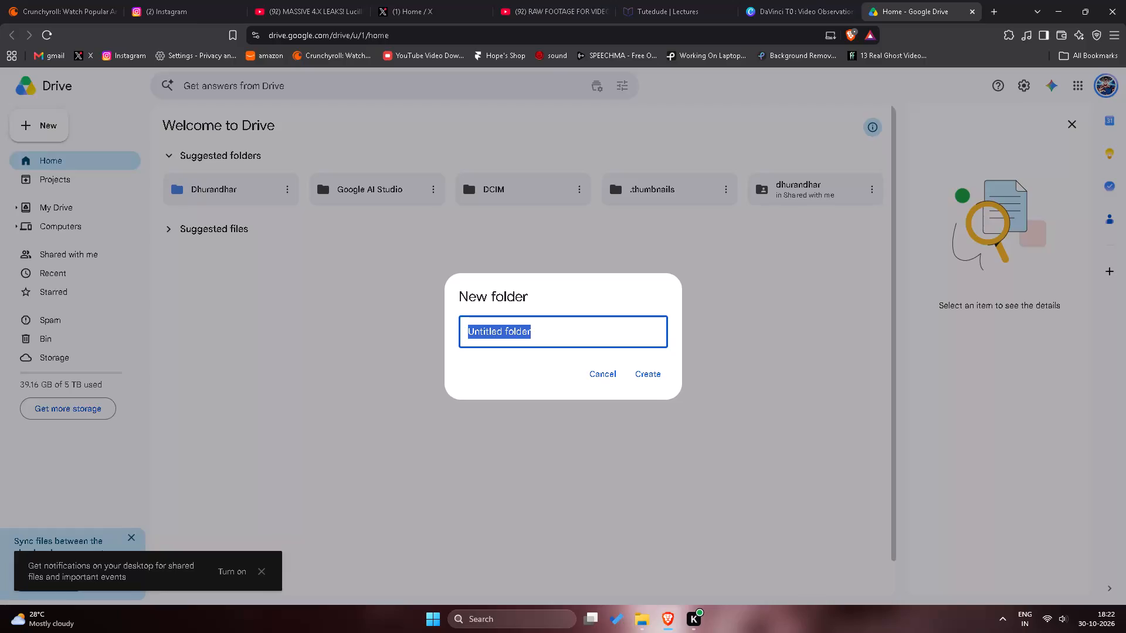
left_click(535, 332)
left_click_drag(535, 332, 471, 327)
left_click_drag(471, 327, 466, 326)
left_click(806, 0)
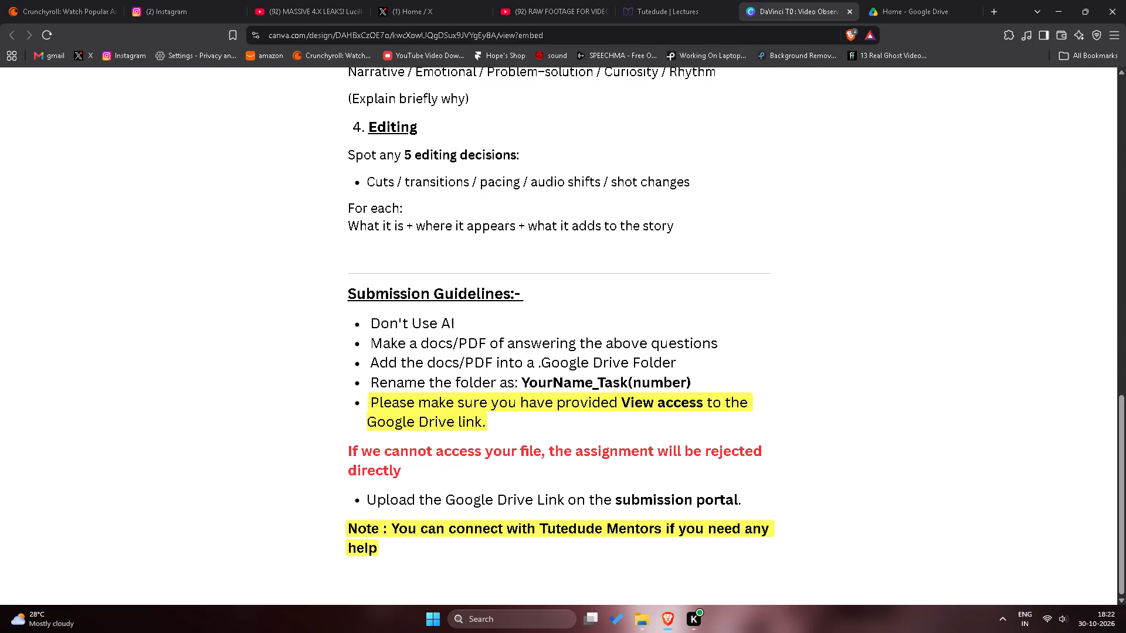
left_click(894, 0)
left_click(549, 326)
left_click_drag(549, 331, 497, 329)
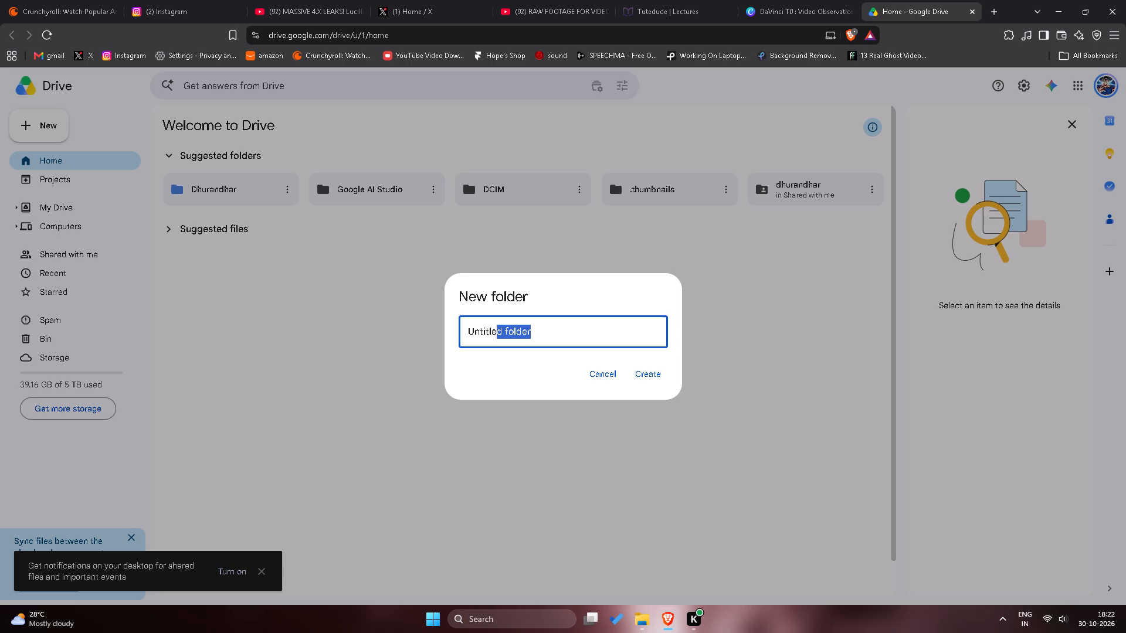
left_click_drag(497, 329, 456, 326)
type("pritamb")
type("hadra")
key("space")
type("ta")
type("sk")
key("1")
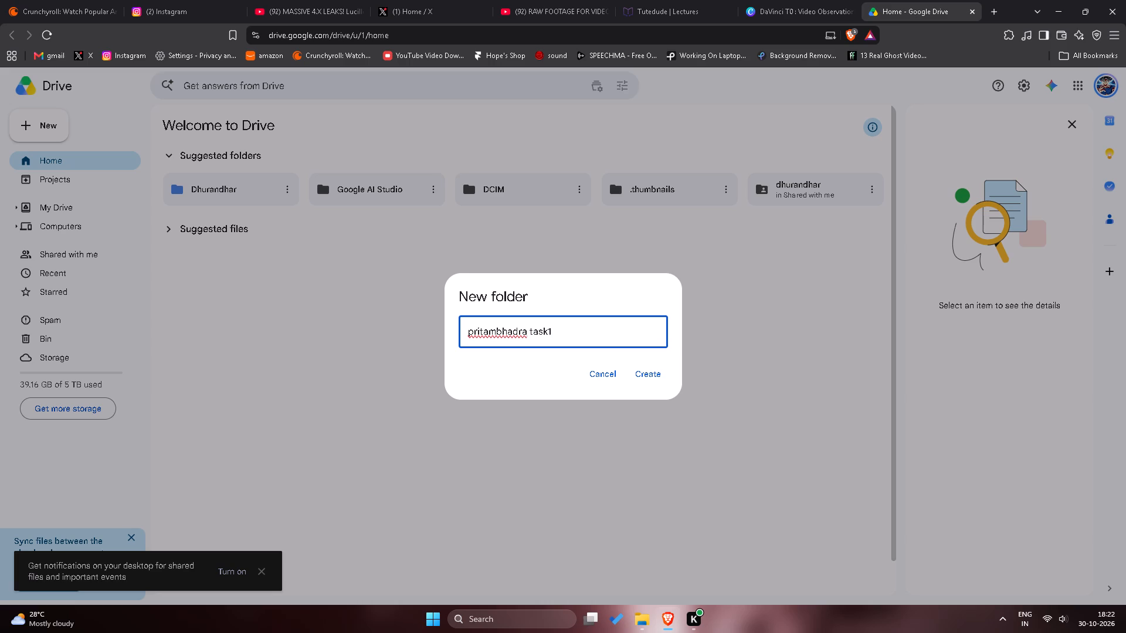
left_click(776, 0)
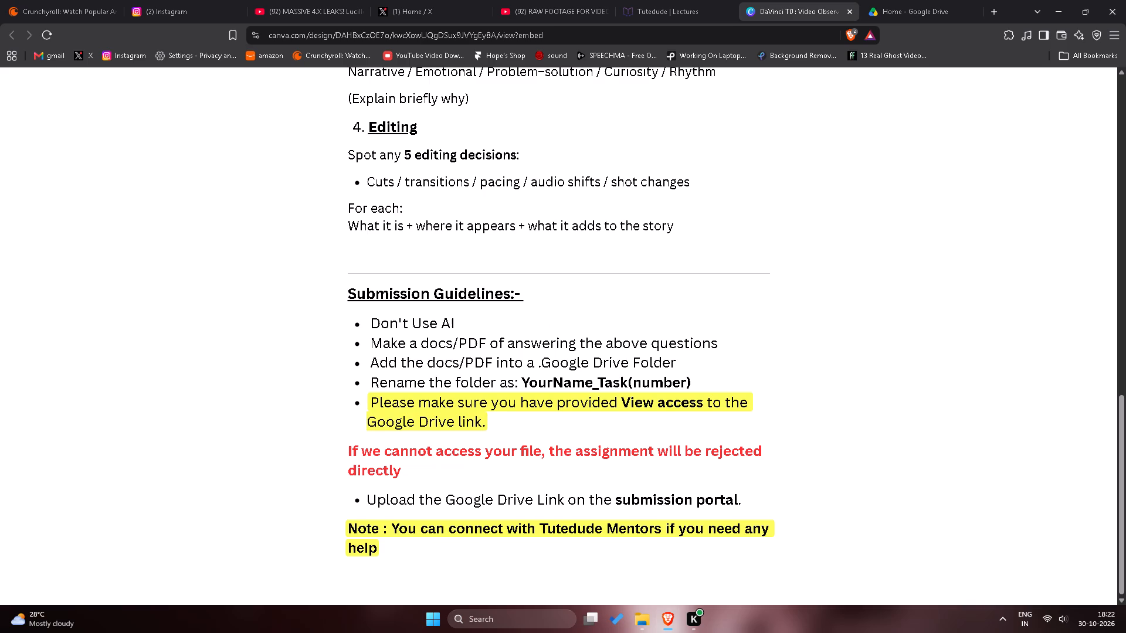
left_click(901, 0)
left_click(653, 372)
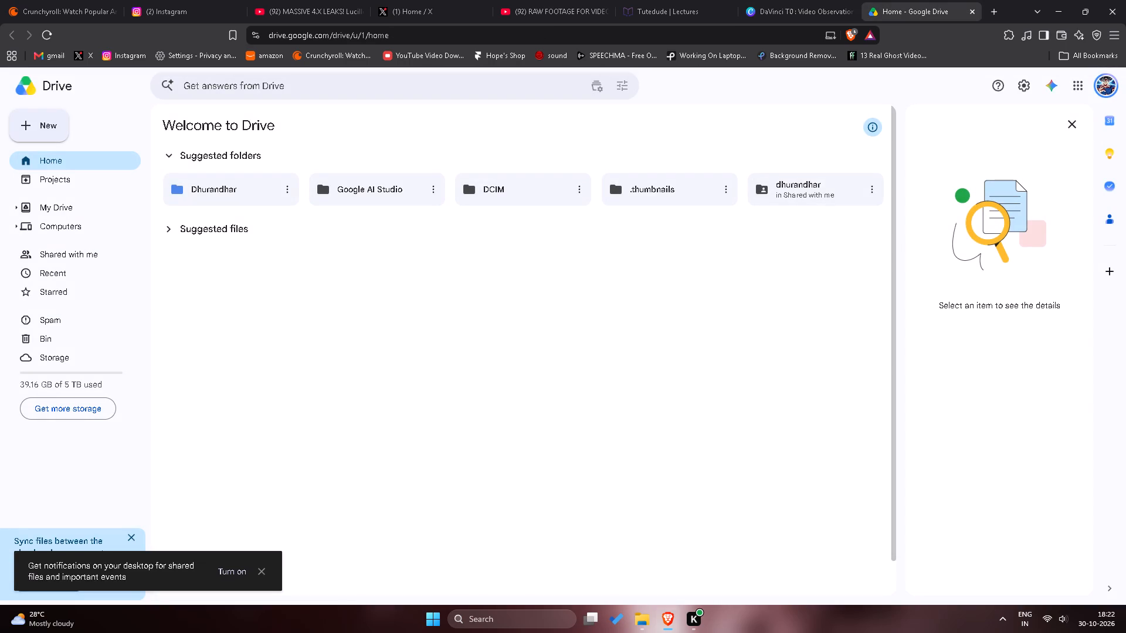
Dismiss the desktop notifications prompt and close the My Drive details pane.
left_click(263, 573)
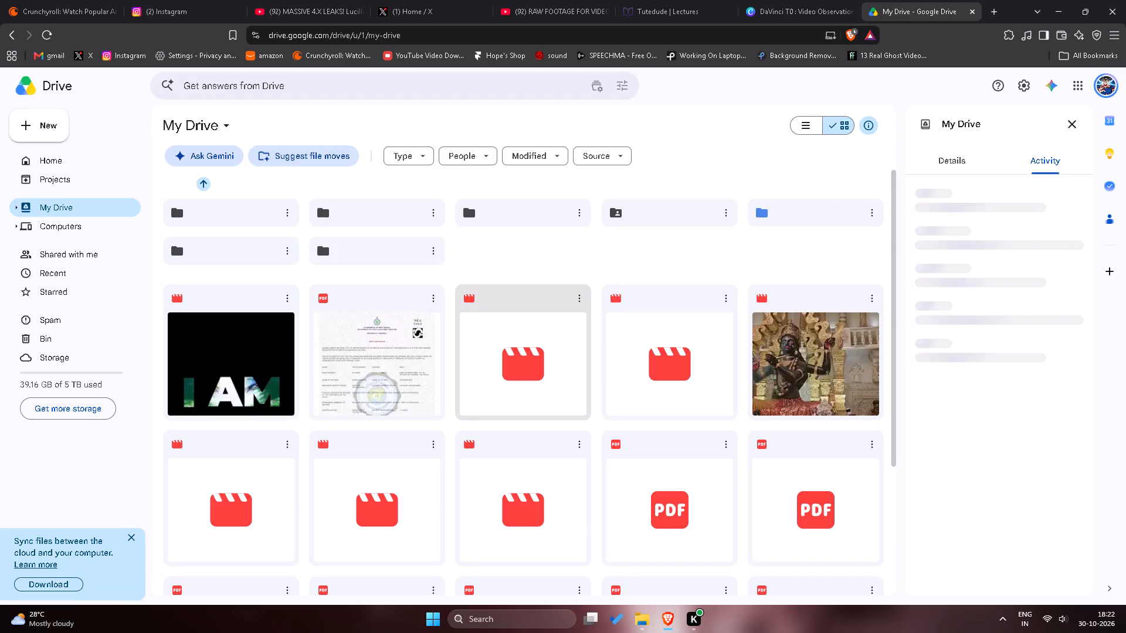
left_click(985, 159)
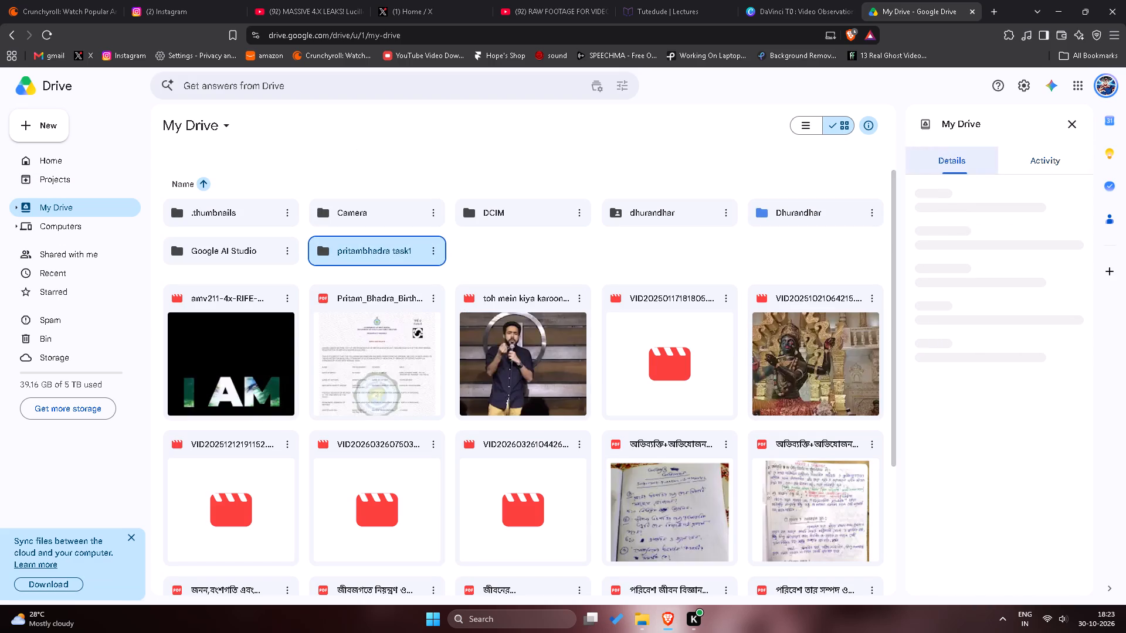
left_click(1063, 121)
Open the new task1 folder and upload the Task 1 Word document into it from the Downloads folder.
double_click(362, 260)
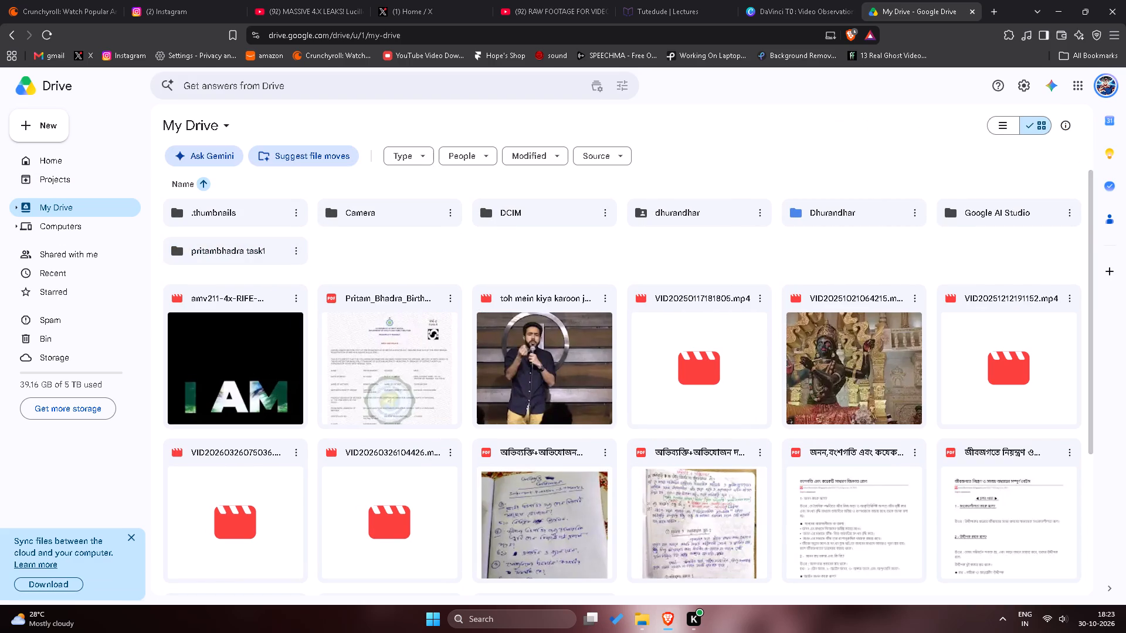
left_click(263, 253)
double_click(262, 253)
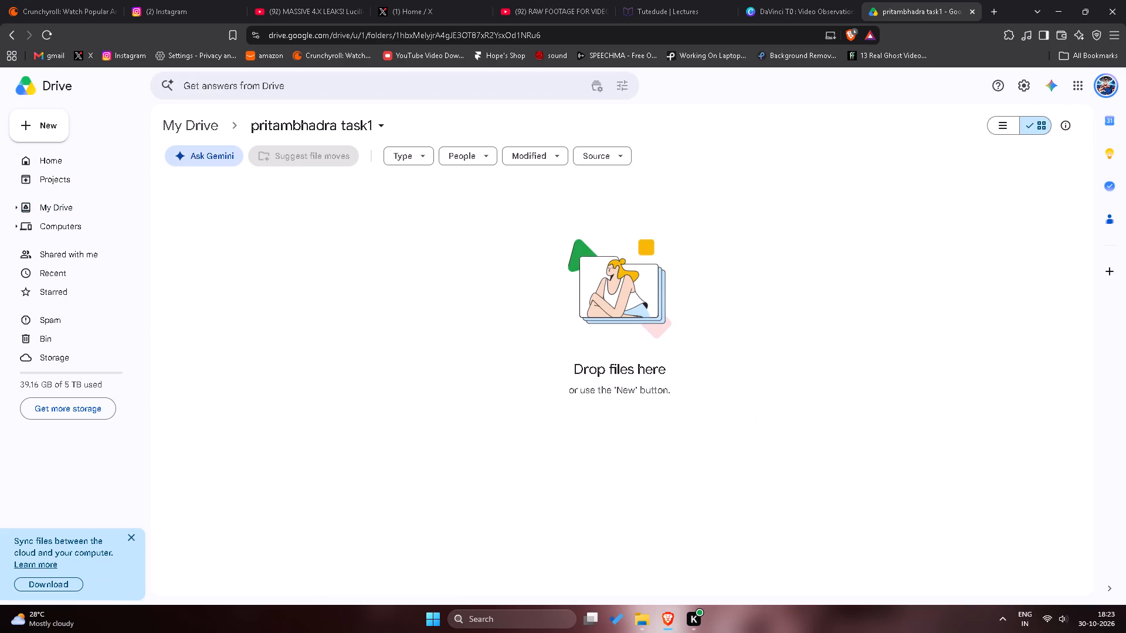
double_click(481, 277)
left_click(639, 355)
left_click(646, 629)
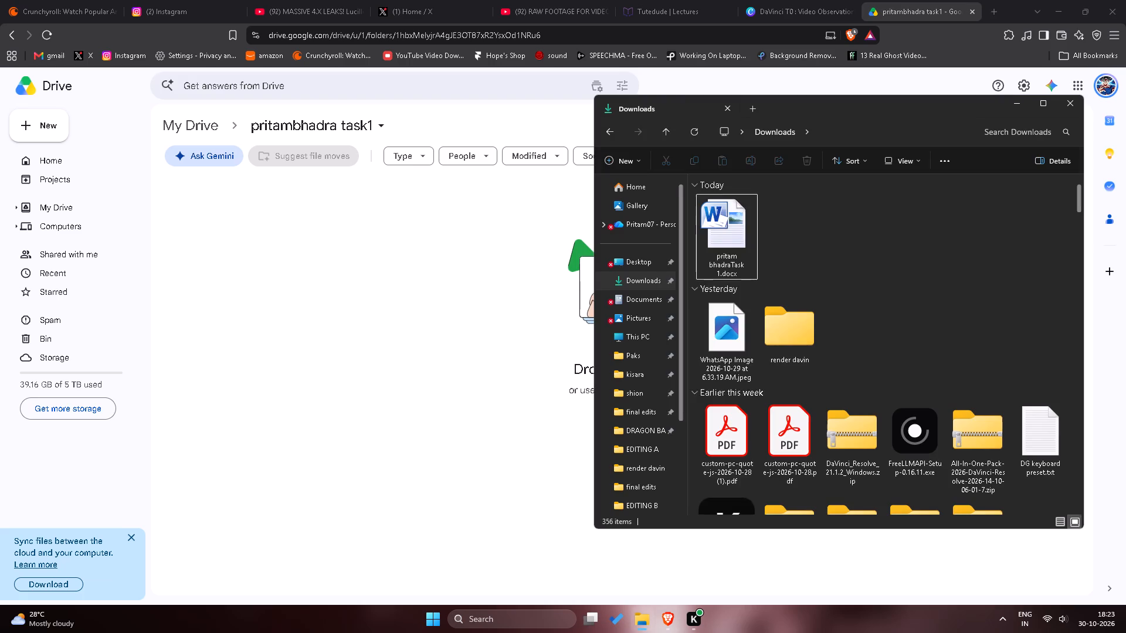
left_click_drag(735, 232, 557, 281)
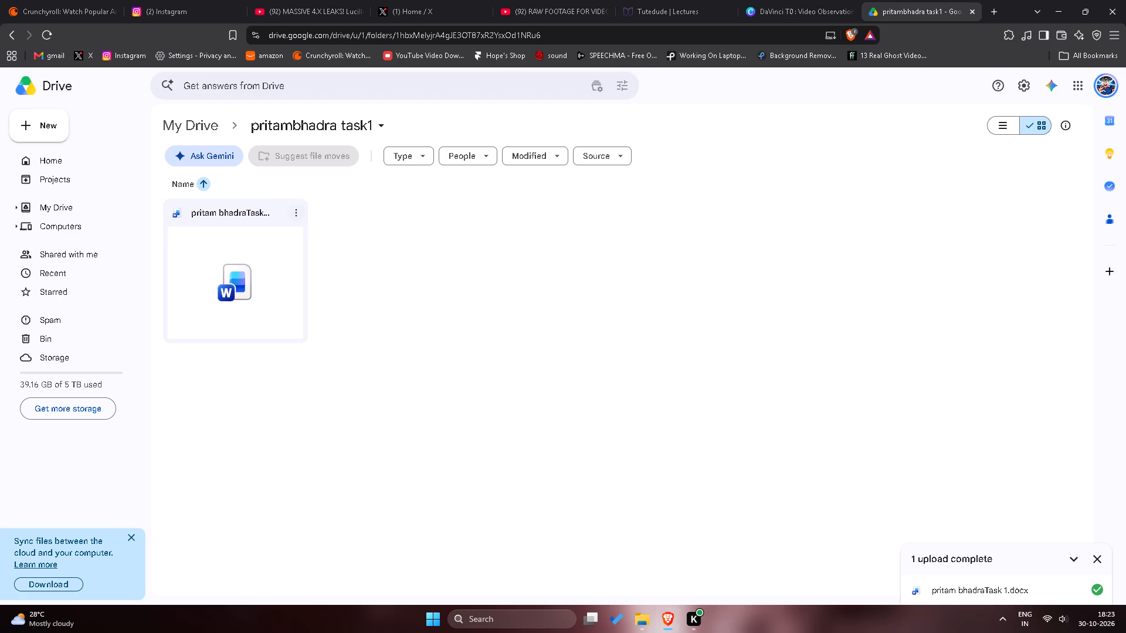
Recheck the brief's submission guidelines on folder naming and view access, and return to the Drive folder.
left_click(766, 0)
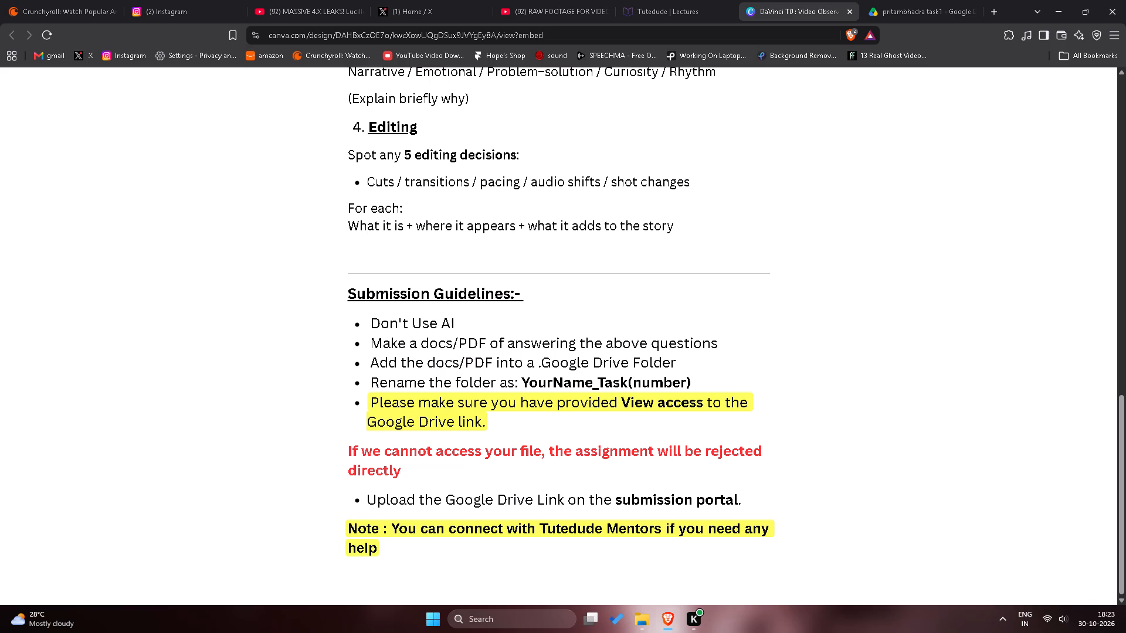
left_click(914, 0)
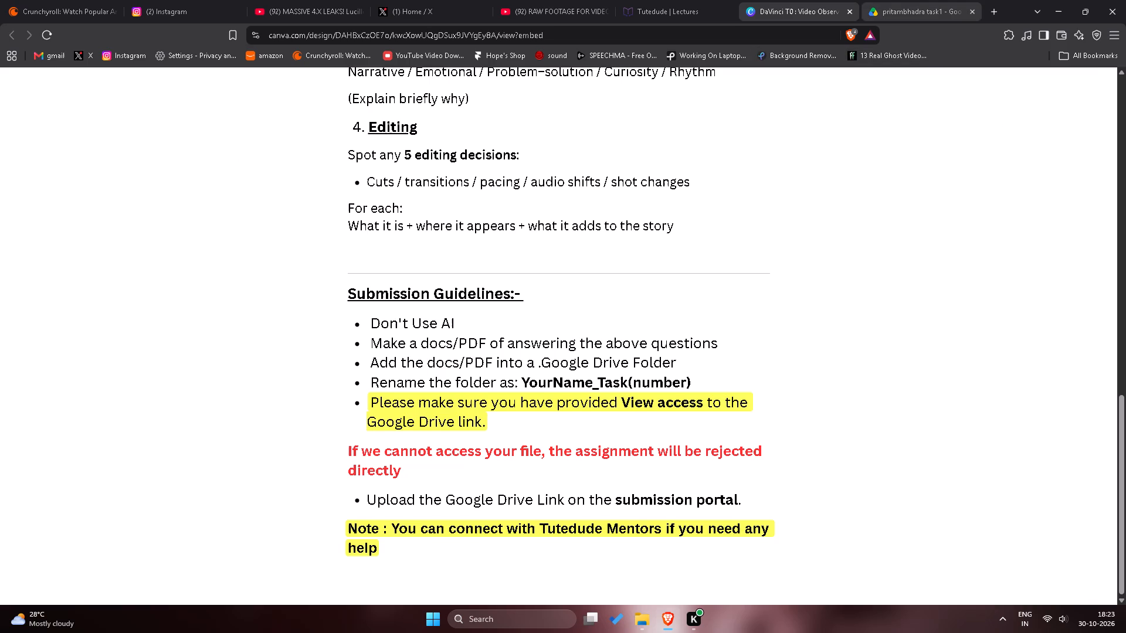
left_click(559, 376)
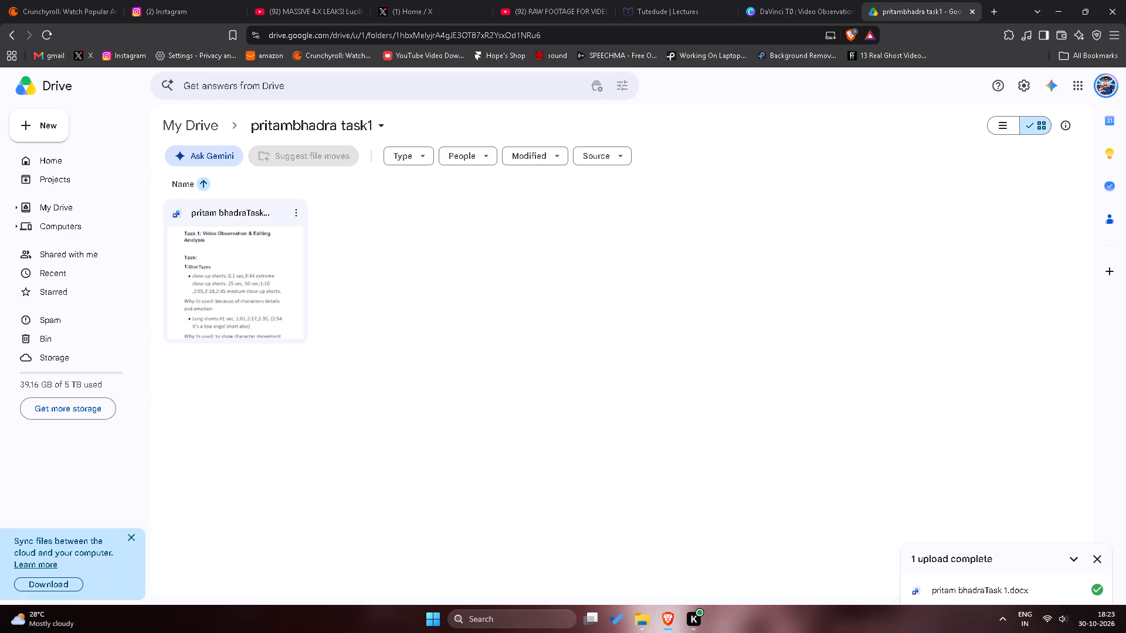
Open the uploaded Task 1 document in Google Docs, review its contents from beginning to end, and close it.
left_click(248, 274)
double_click(245, 274)
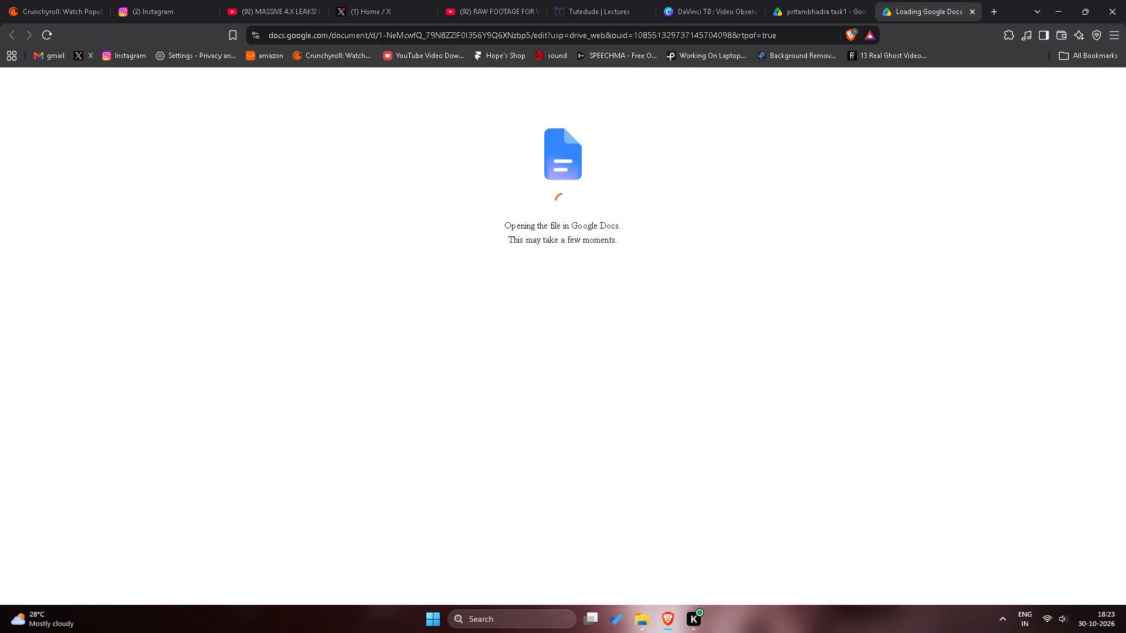
scroll(622, 262, "up", 4)
scroll(579, 305, "down", 4)
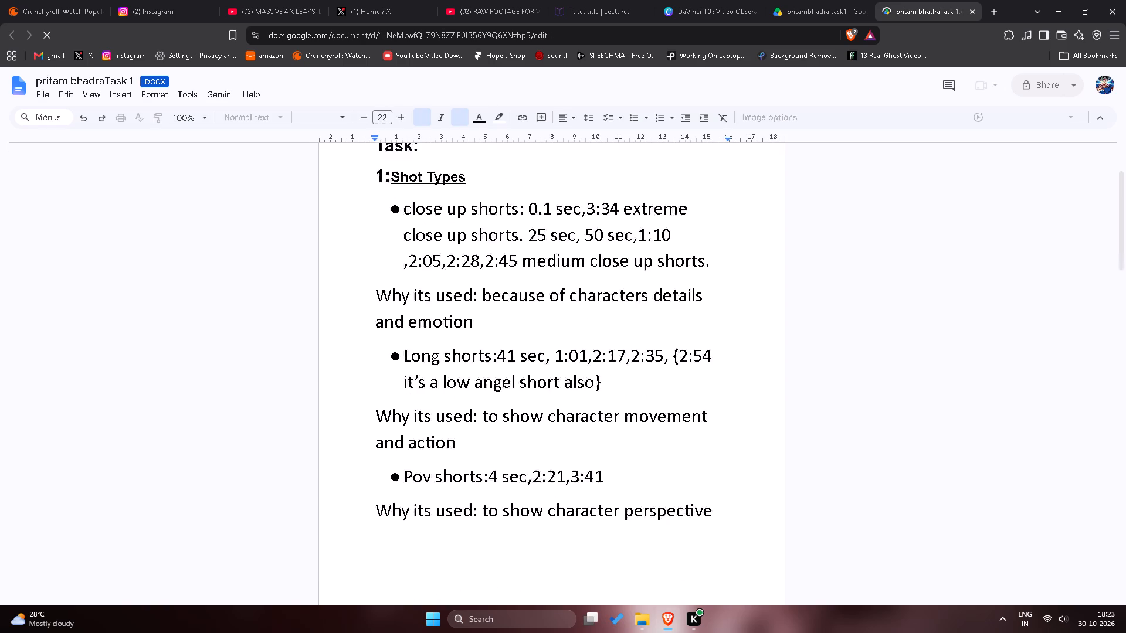
scroll(579, 305, "down", 2)
scroll(526, 320, "up", 6)
scroll(521, 321, "down", 16)
scroll(510, 373, "down", 5)
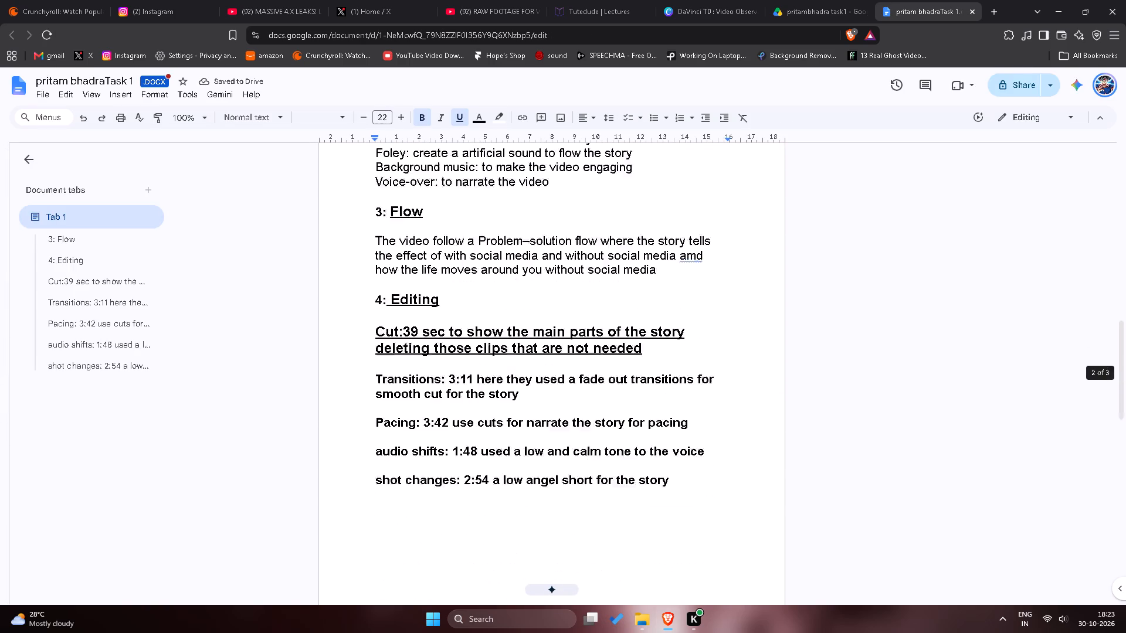
scroll(508, 376, "down", 1)
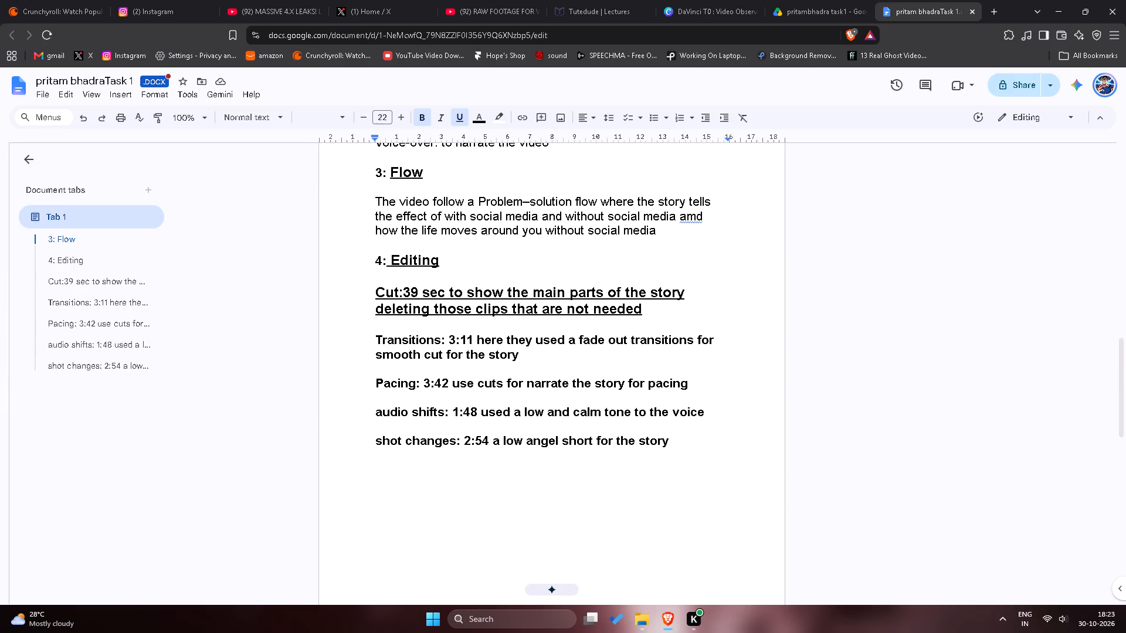
scroll(484, 388, "up", 14)
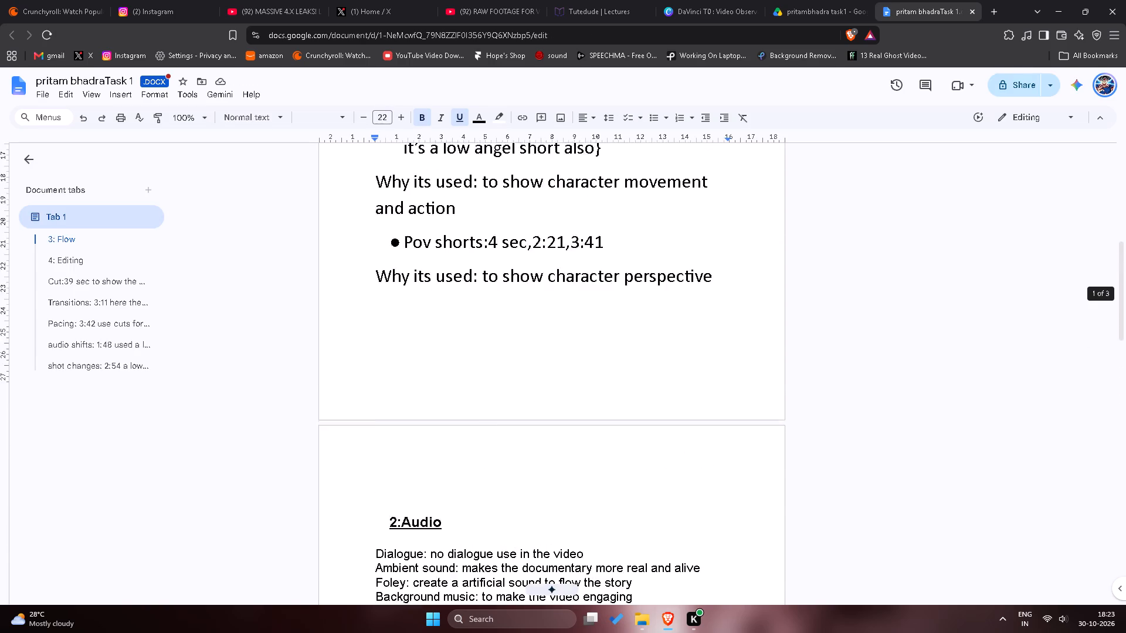
scroll(485, 386, "up", 9)
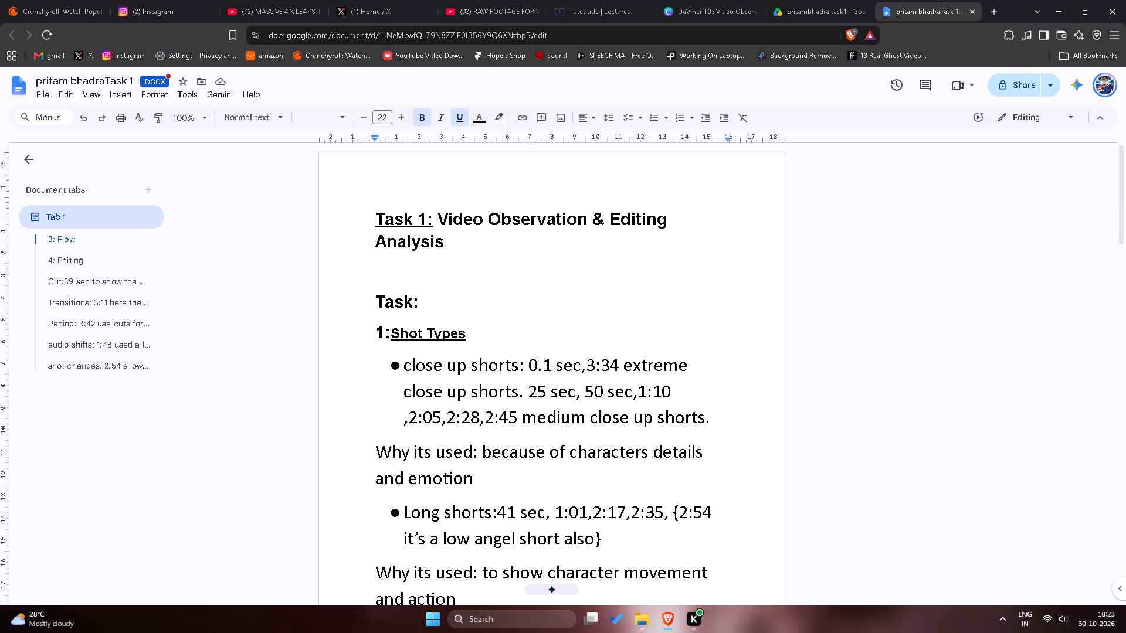
left_click(972, 15)
left_click(394, 202)
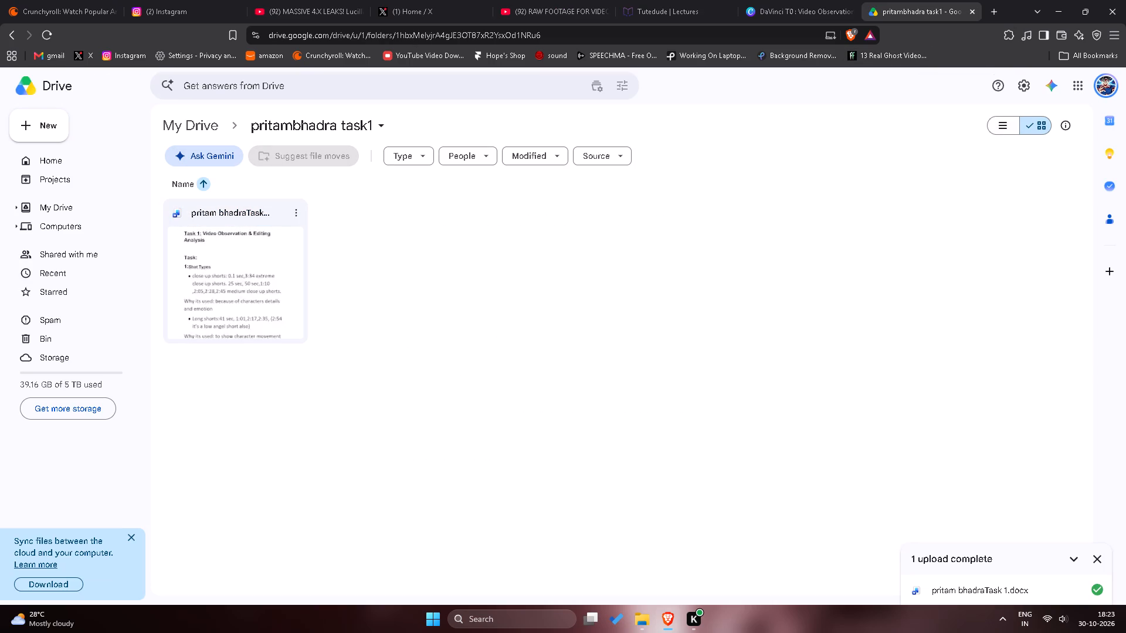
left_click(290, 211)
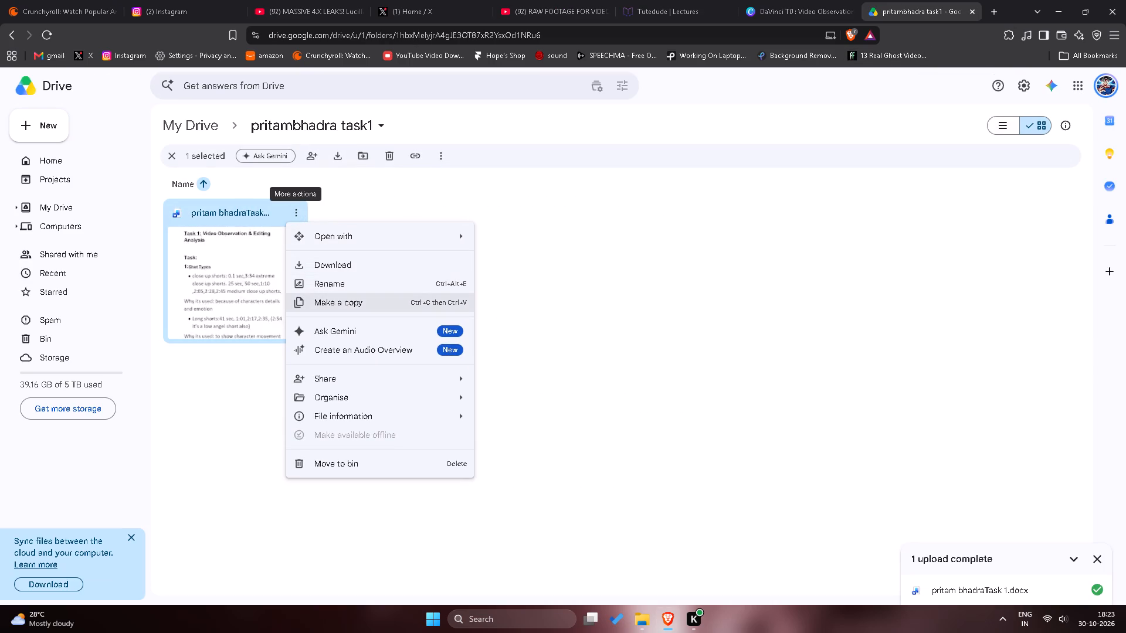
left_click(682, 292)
Open the shared Addonpeds Pack Full folder from the Drive home page.
left_click(73, 165)
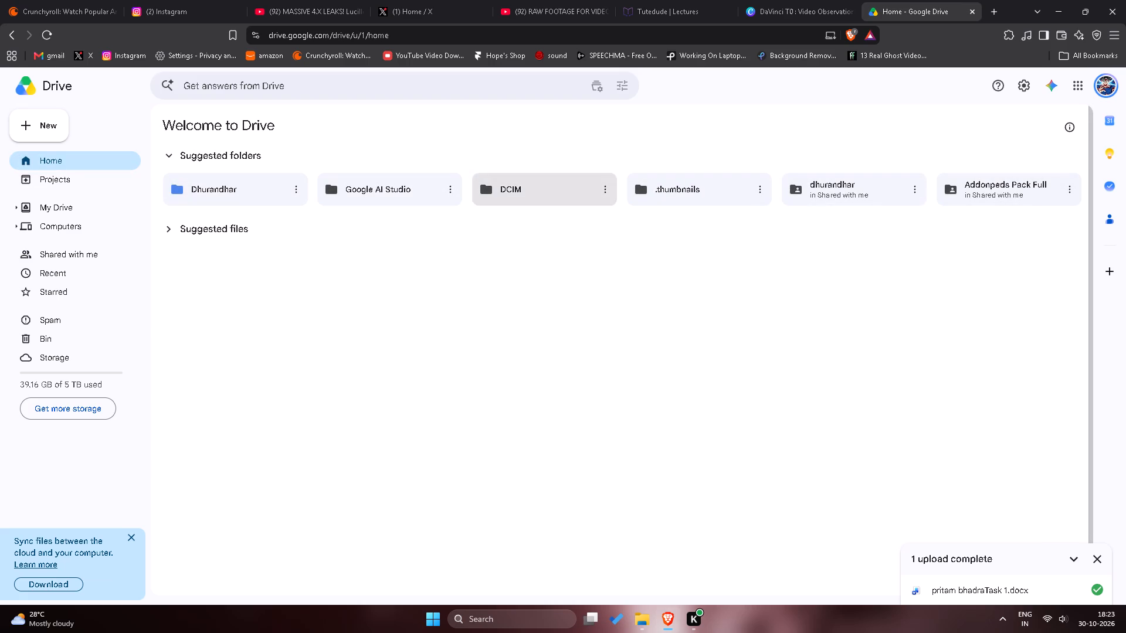
double_click(1000, 189)
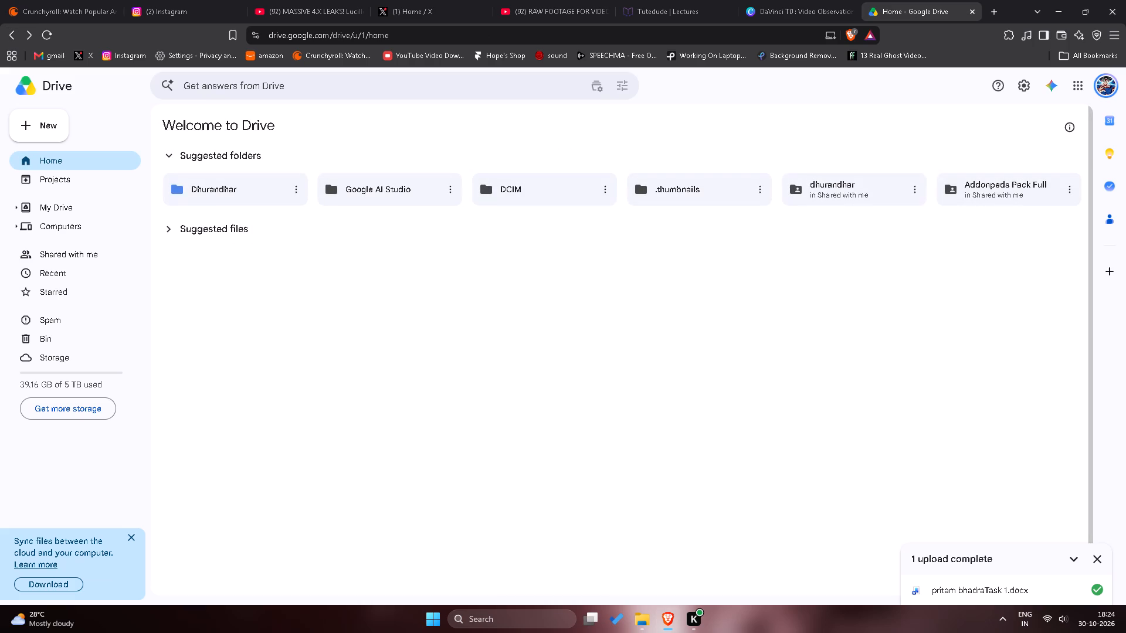
double_click(239, 190)
left_click(451, 291)
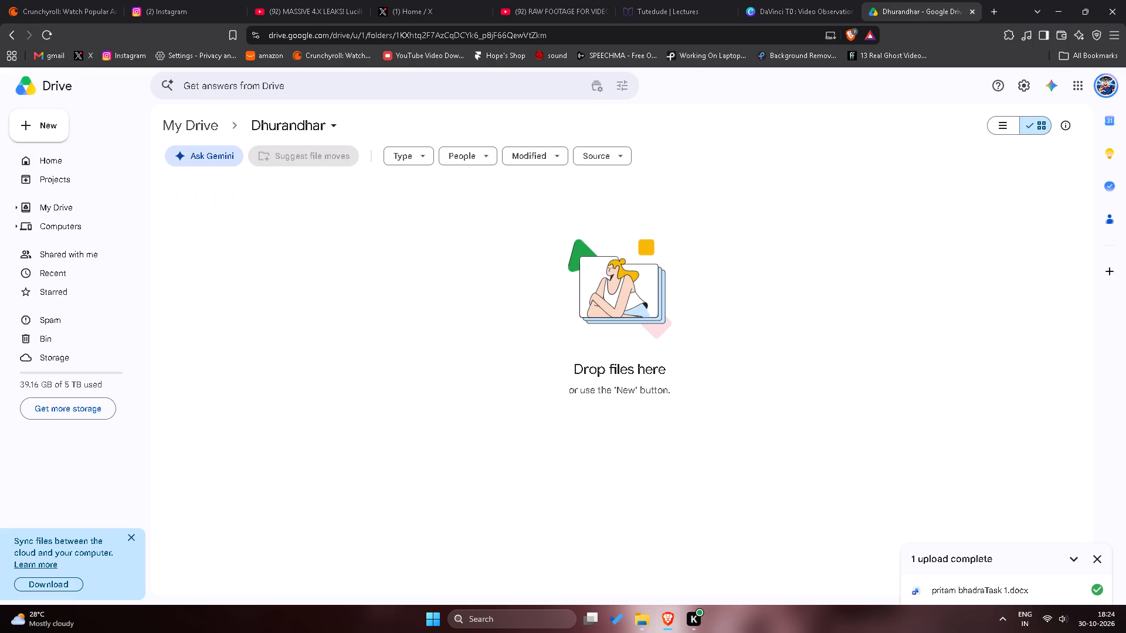
left_click(635, 319)
left_click(12, 33)
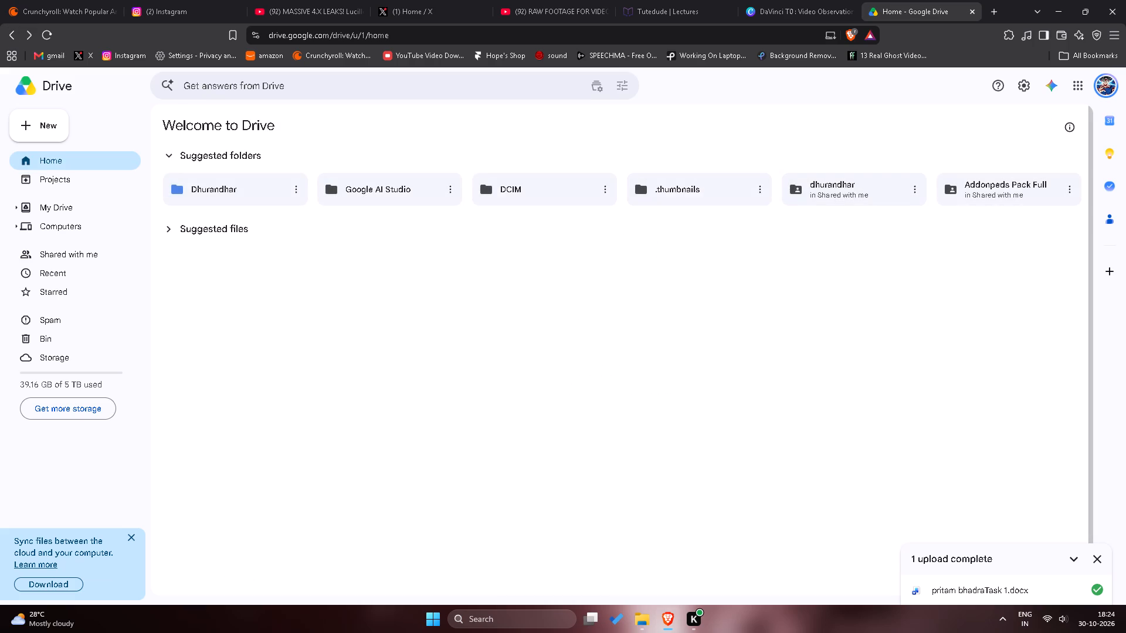
double_click(853, 195)
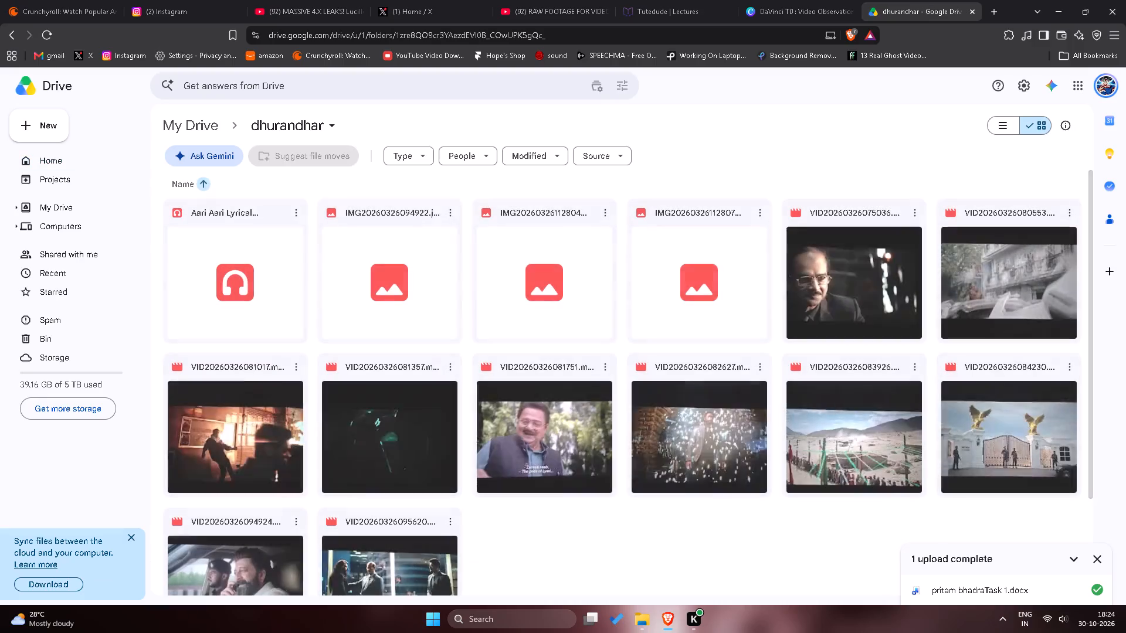
scroll(947, 325, "down", 6)
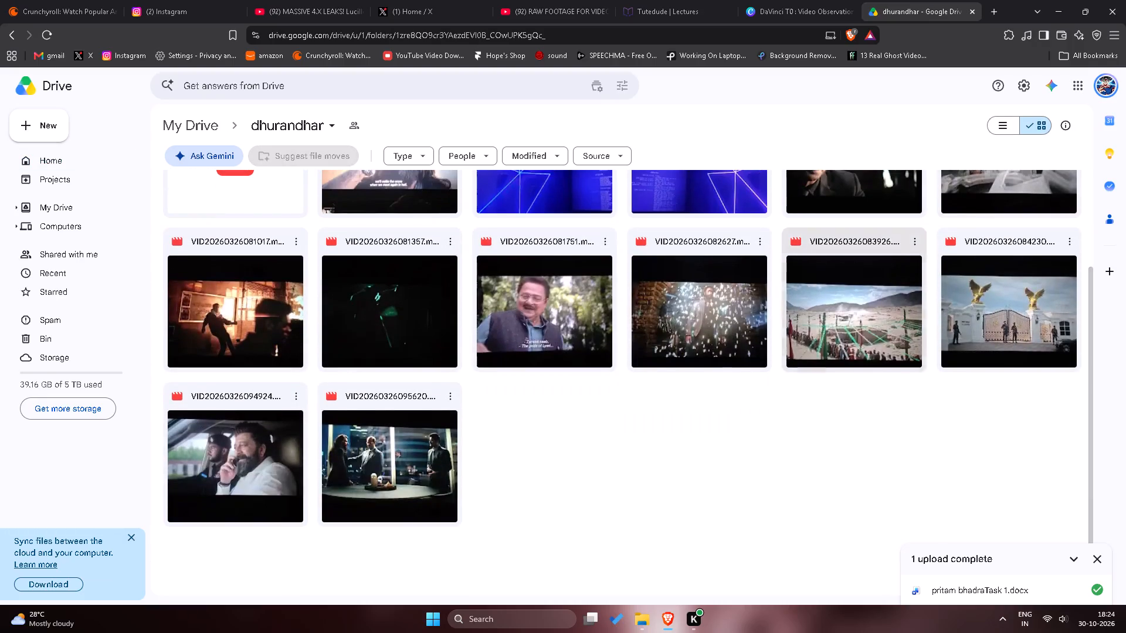
left_click(6, 35)
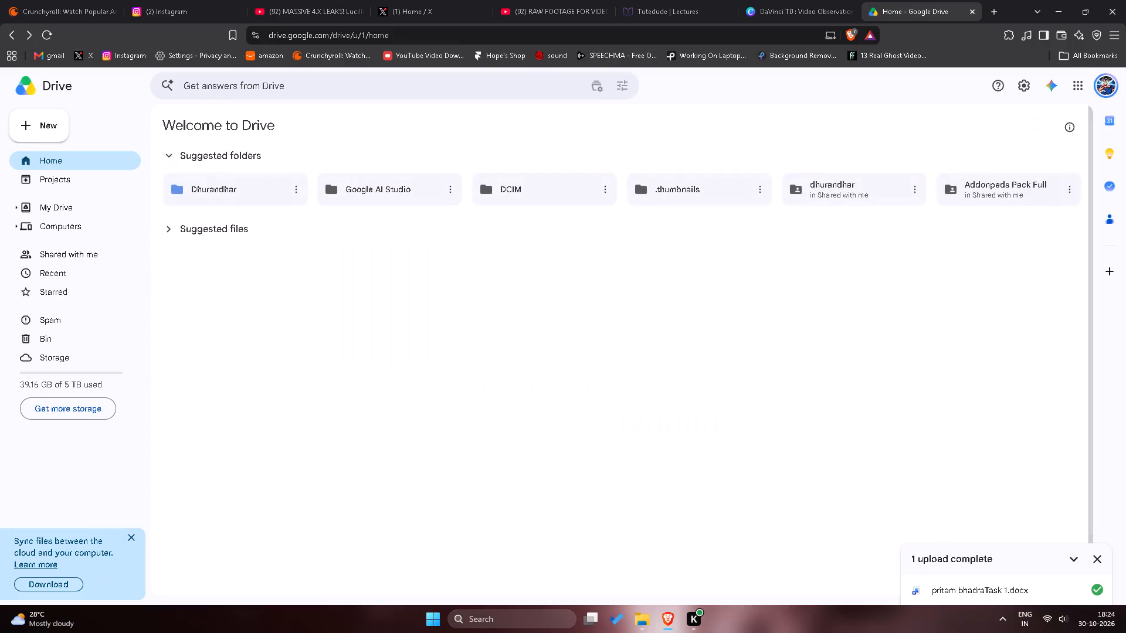
Browse the .thumbnails folder, view the photos 104474.jpg and 125108.jpg, and return to the Drive home page.
double_click(713, 188)
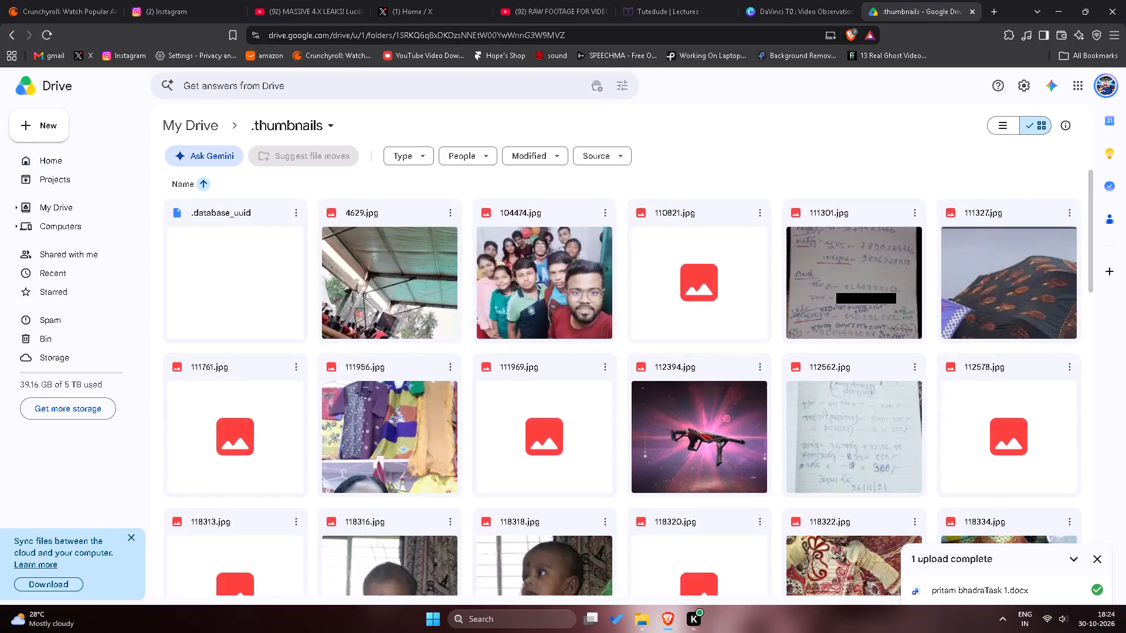
left_click(535, 308)
key("space")
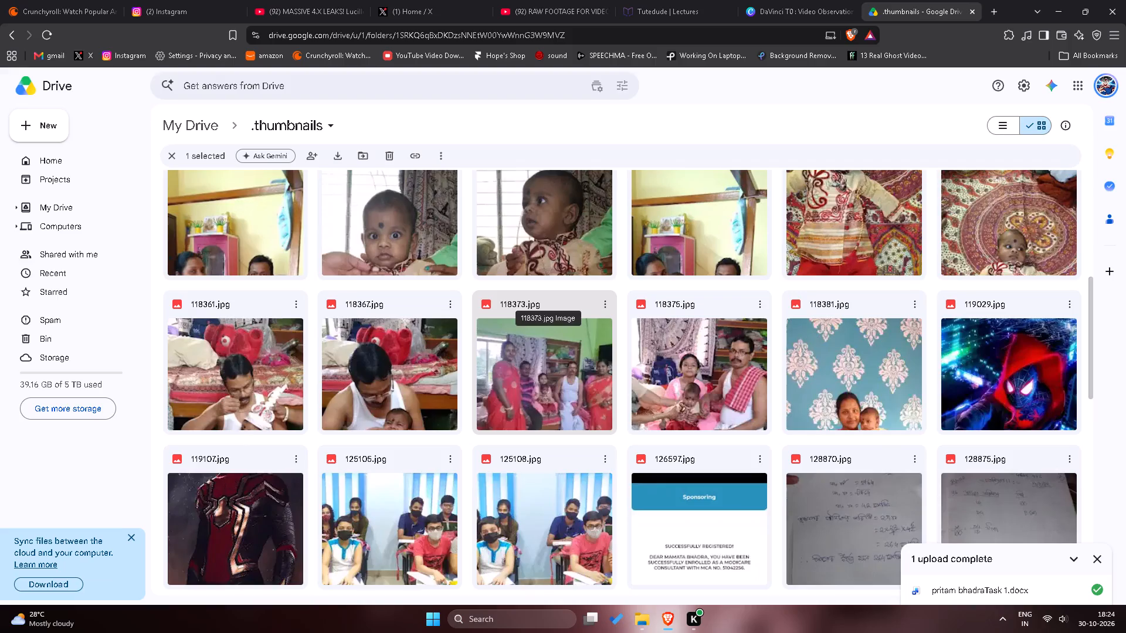
scroll(555, 313, "up", 14)
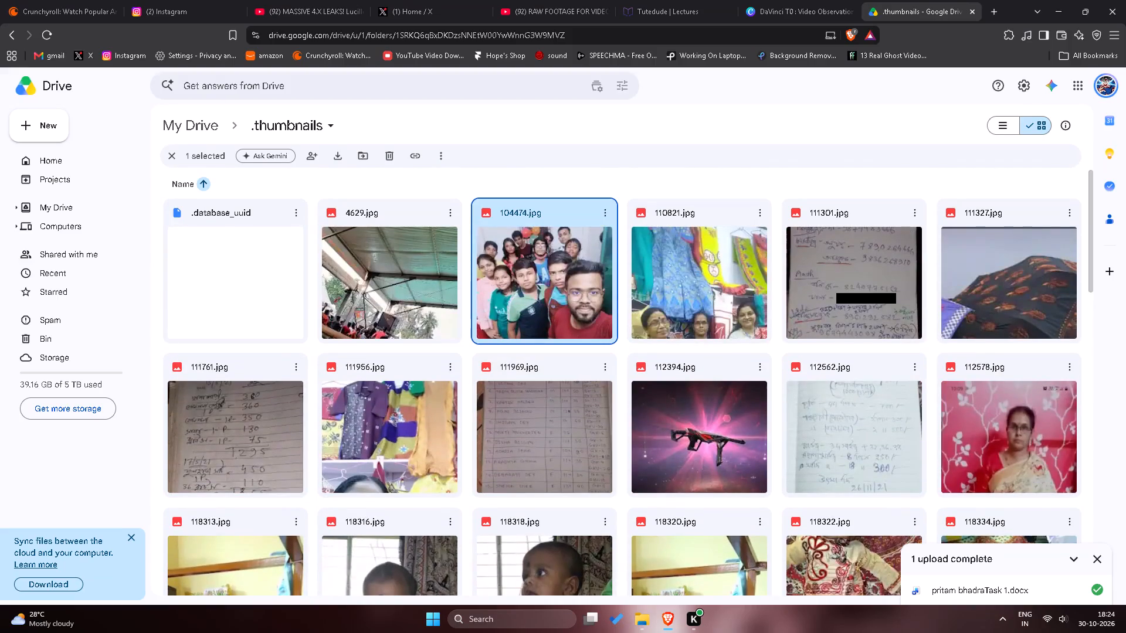
left_click(630, 172)
double_click(558, 254)
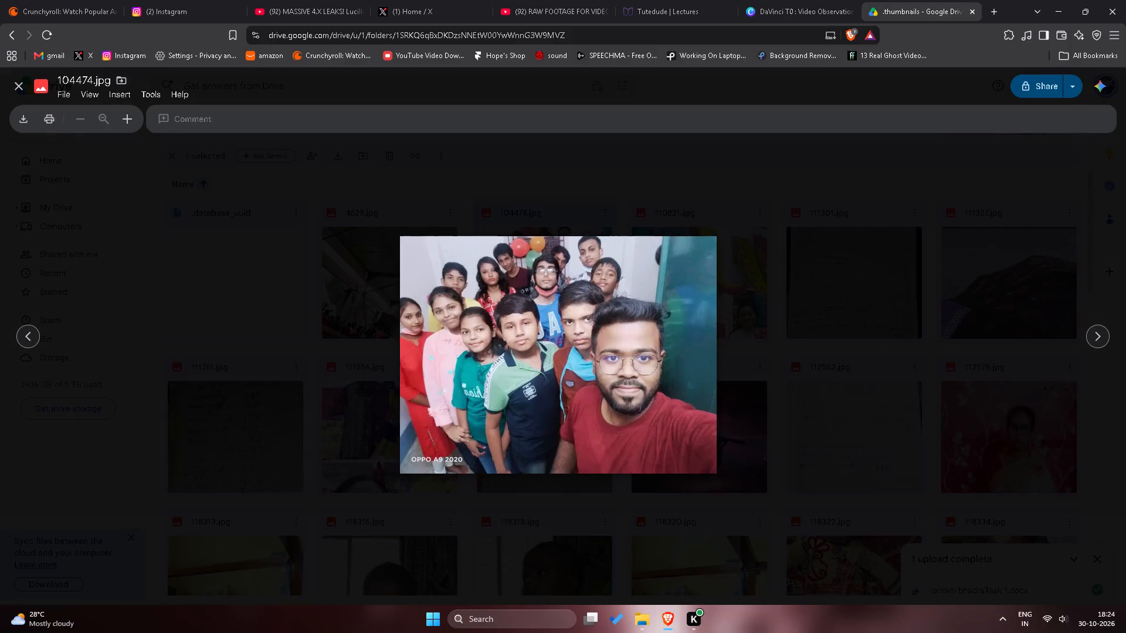
scroll(516, 331, "up", 7, "alt")
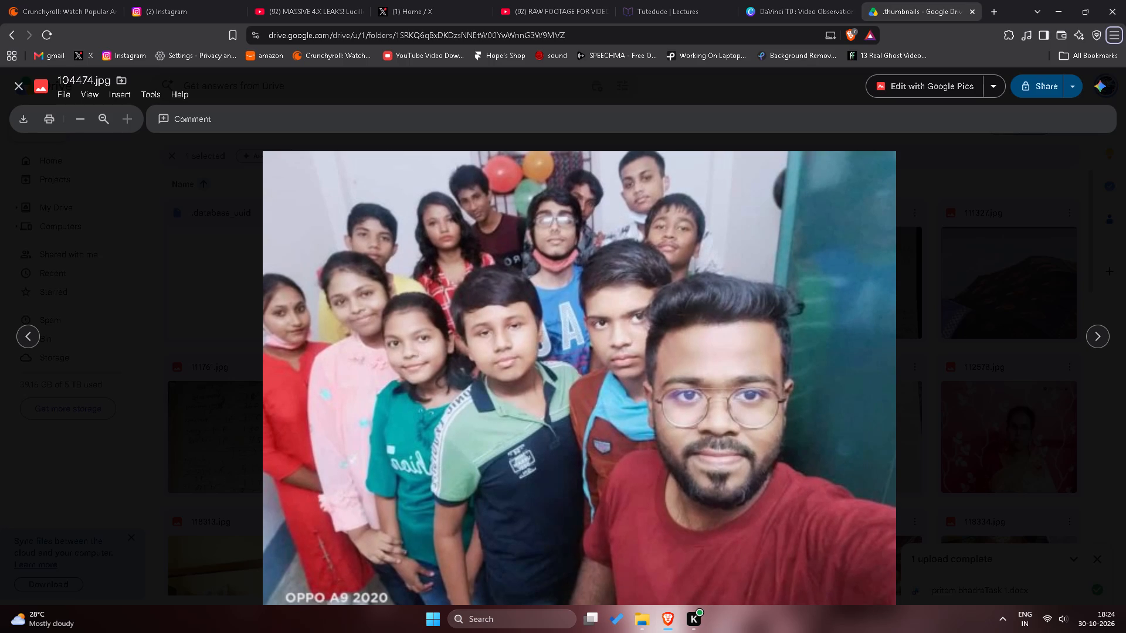
left_click(15, 90)
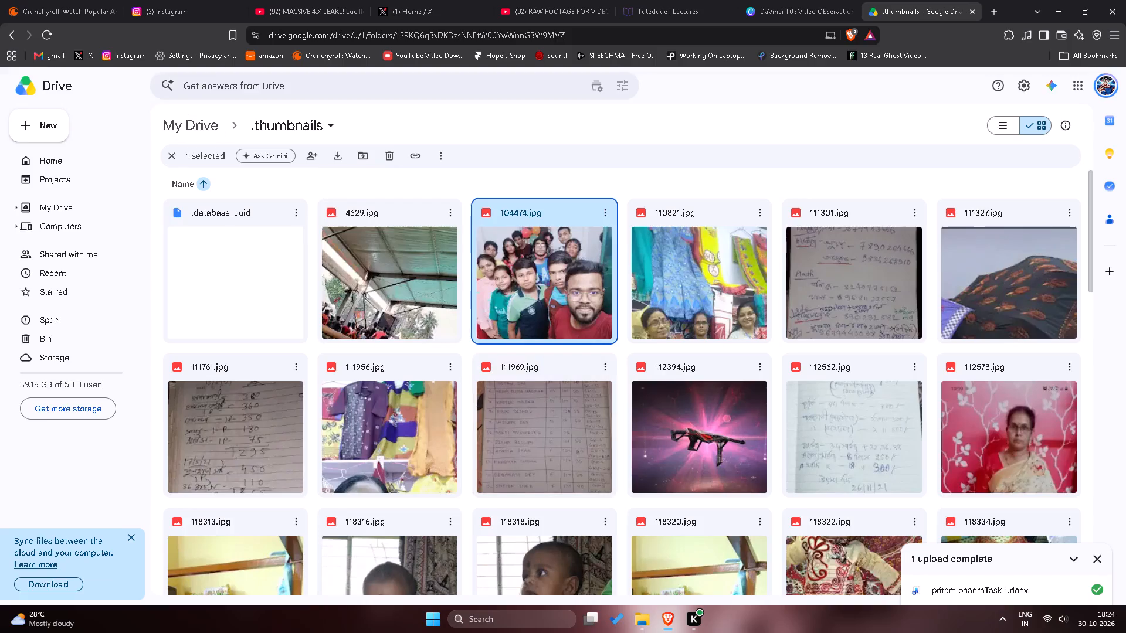
scroll(801, 359, "down", 8)
scroll(584, 382, "down", 6)
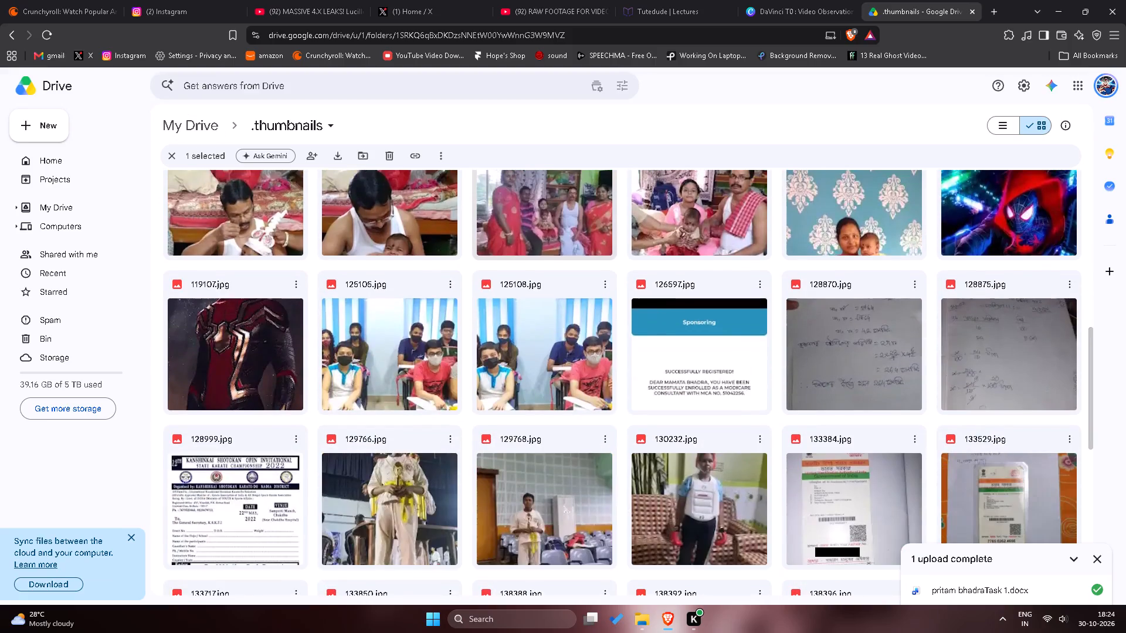
double_click(575, 369)
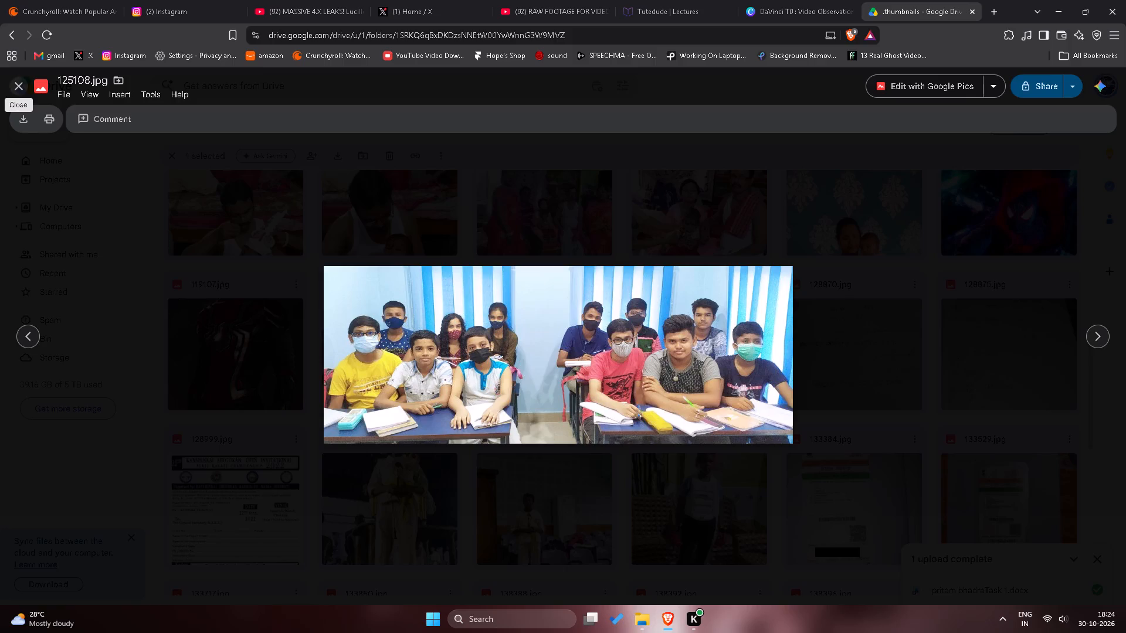
left_click(16, 84)
scroll(810, 350, "down", 8)
scroll(916, 399, "up", 8)
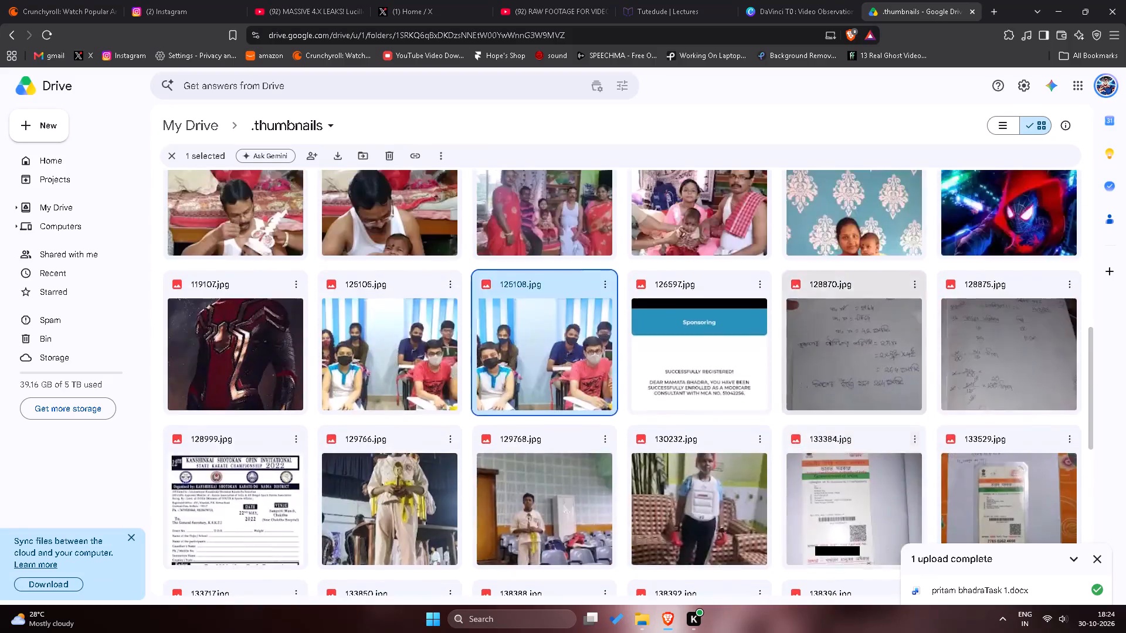
scroll(924, 396, "up", 13)
scroll(391, 173, "up", 5)
left_click(5, 33)
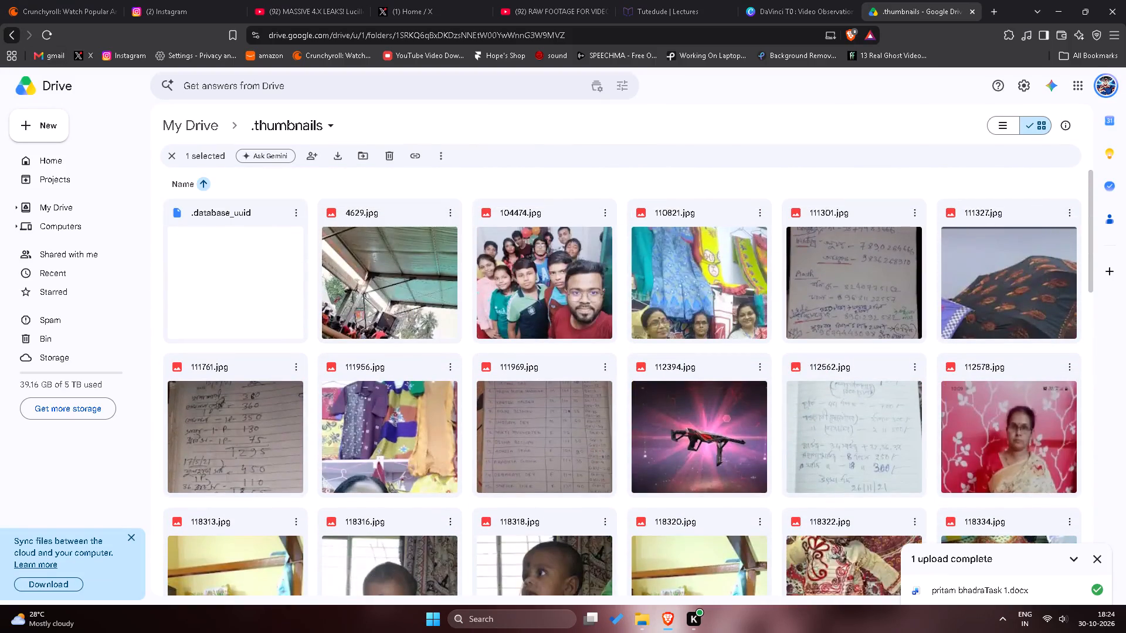
double_click(917, 269)
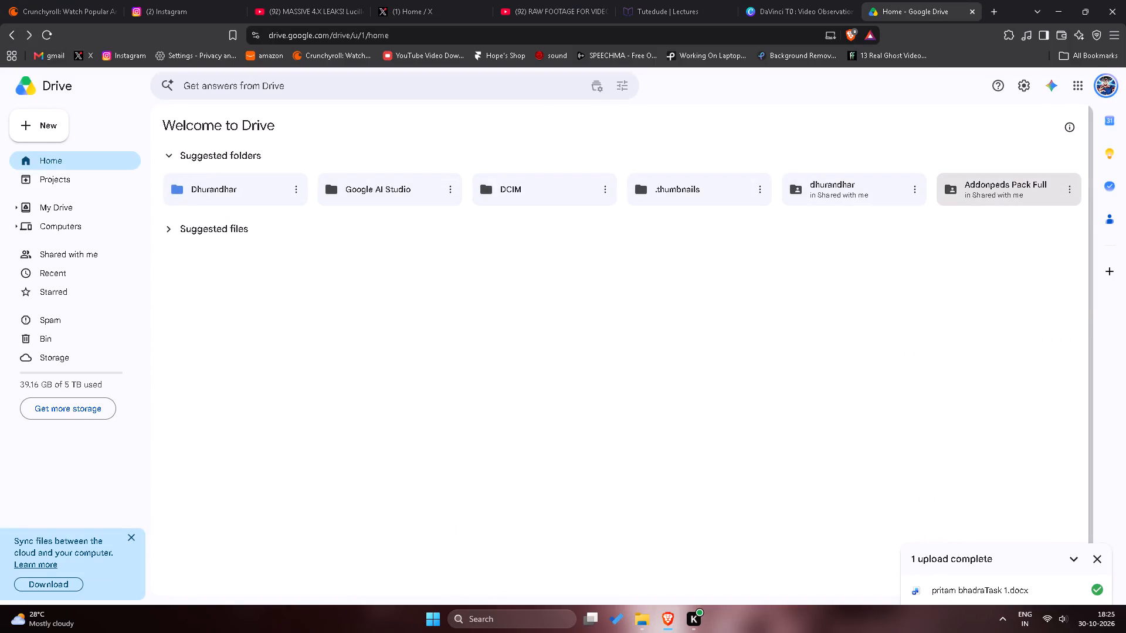
Search Drive for "prit" and open the task1 folder to check the uploaded Task 1 document.
left_click(181, 155)
left_click(181, 155)
left_click(233, 89)
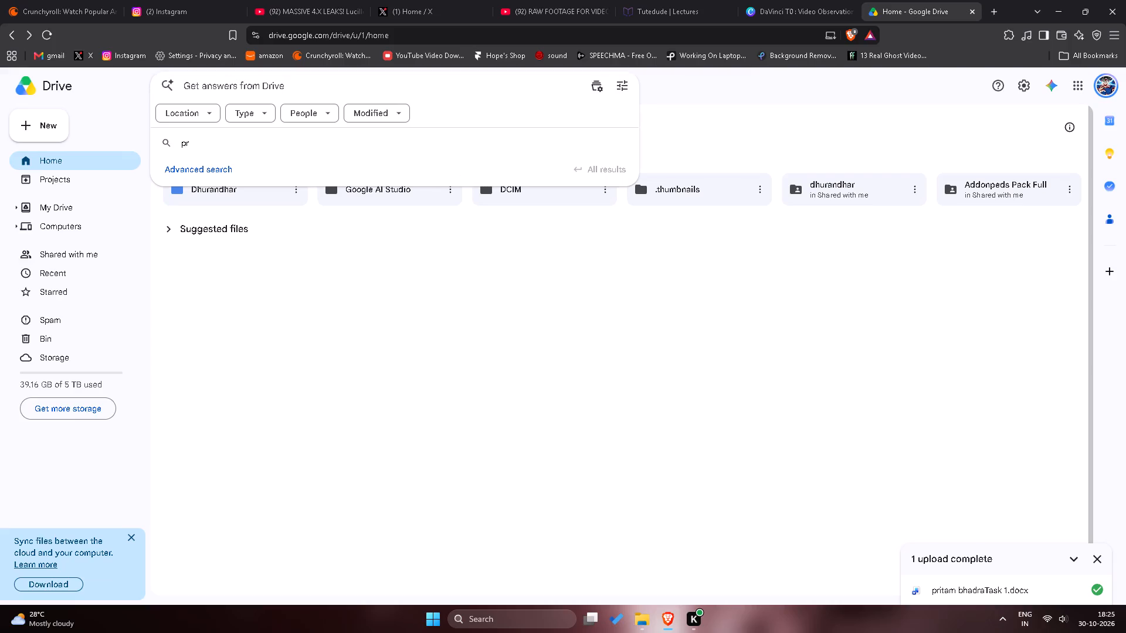
type("pr")
type("it")
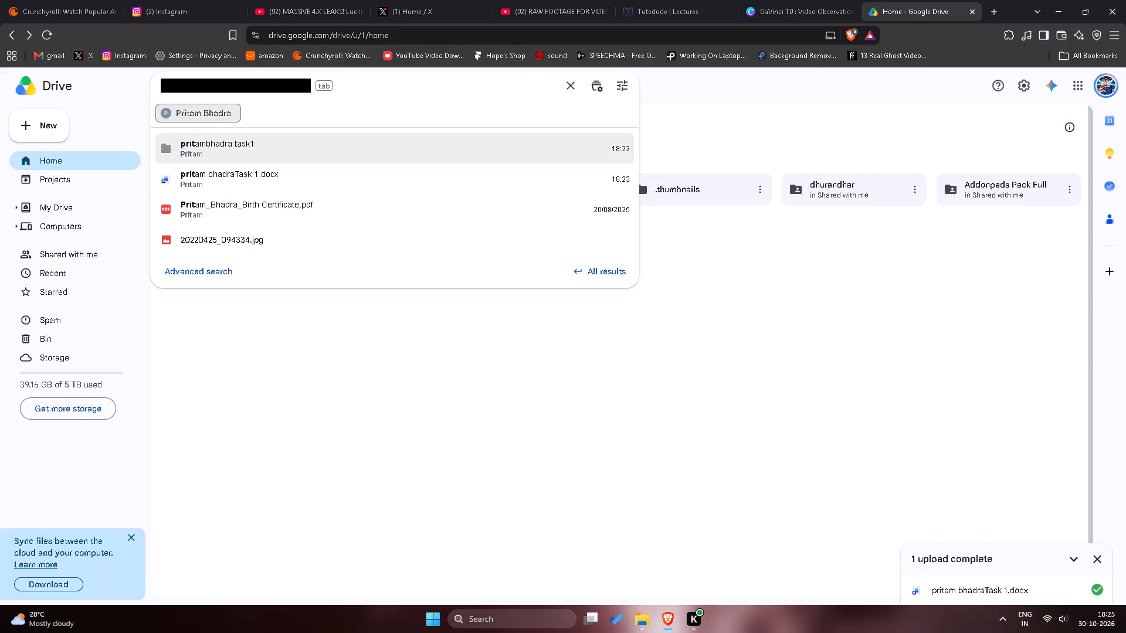
left_click(289, 139)
left_click(647, 220)
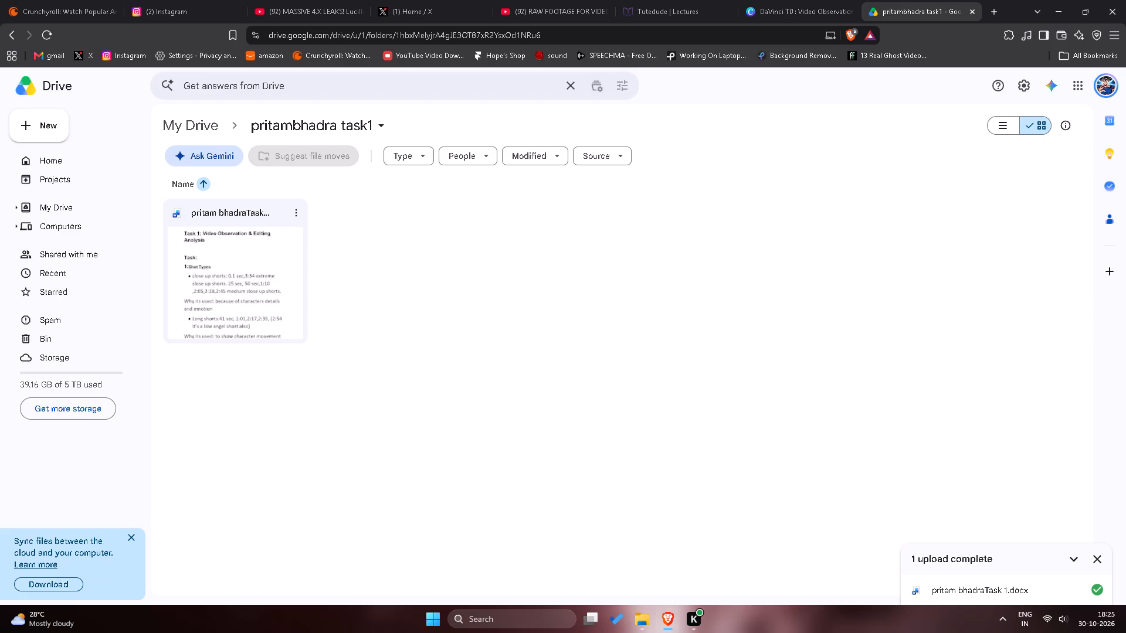
left_click(205, 185)
left_click(205, 185)
Locate the task1 folder in My Drive and copy its sharing link.
left_click(63, 162)
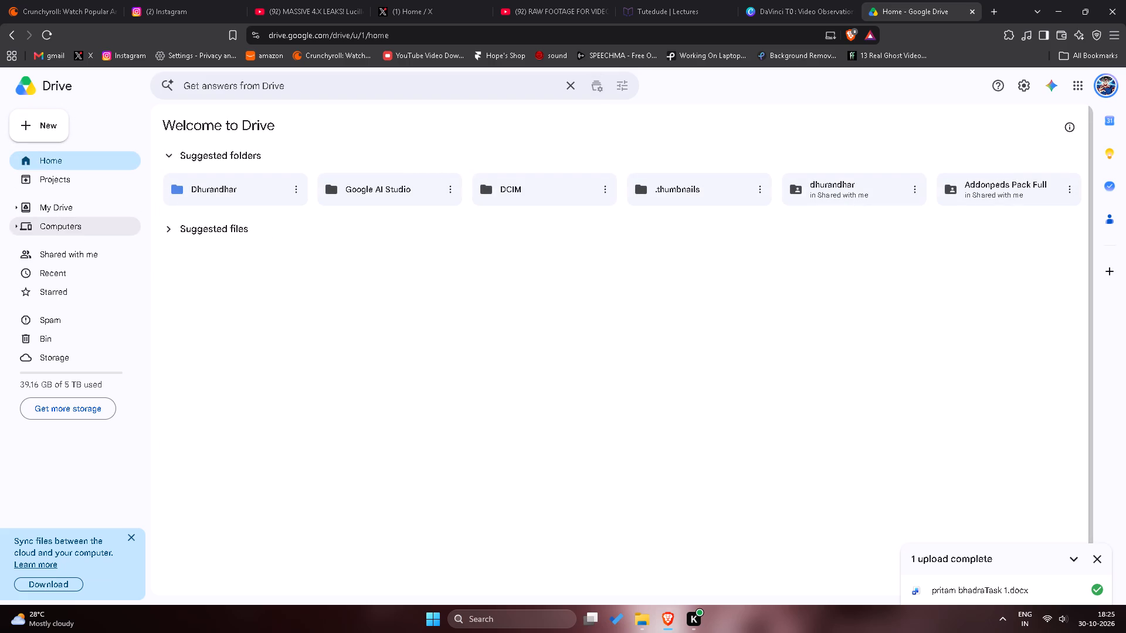
left_click(82, 207)
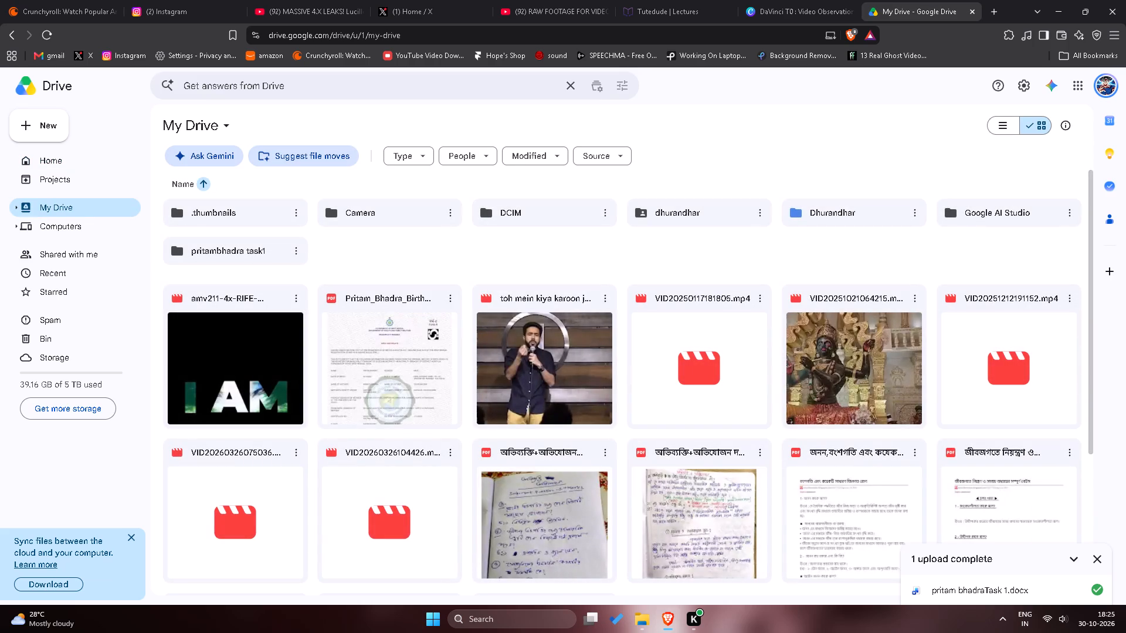
left_click(296, 247)
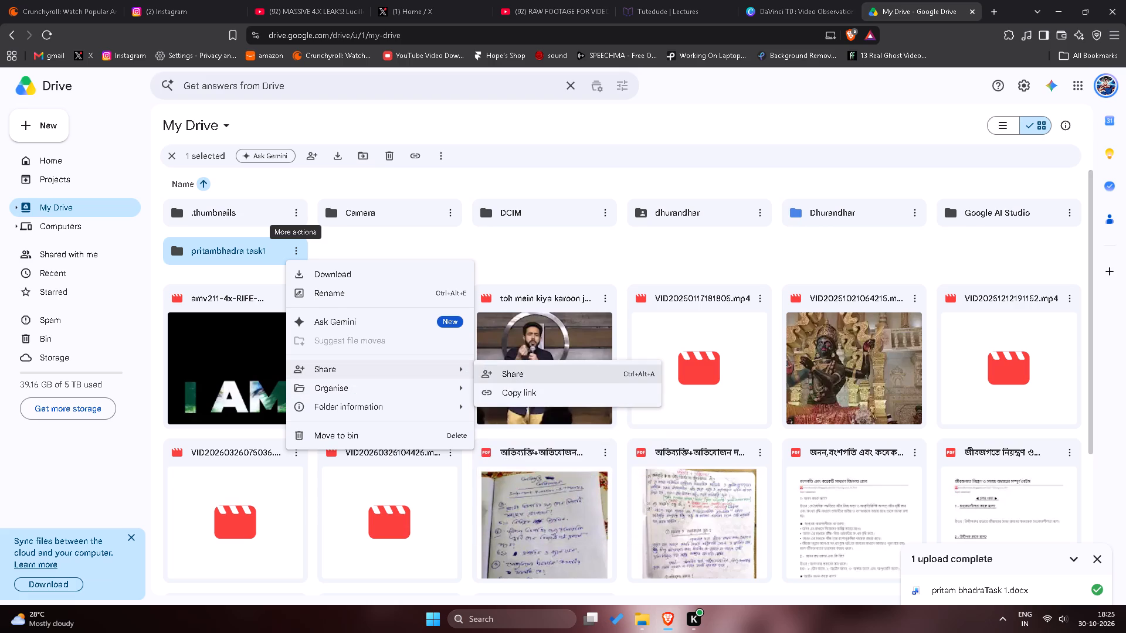
left_click(511, 388)
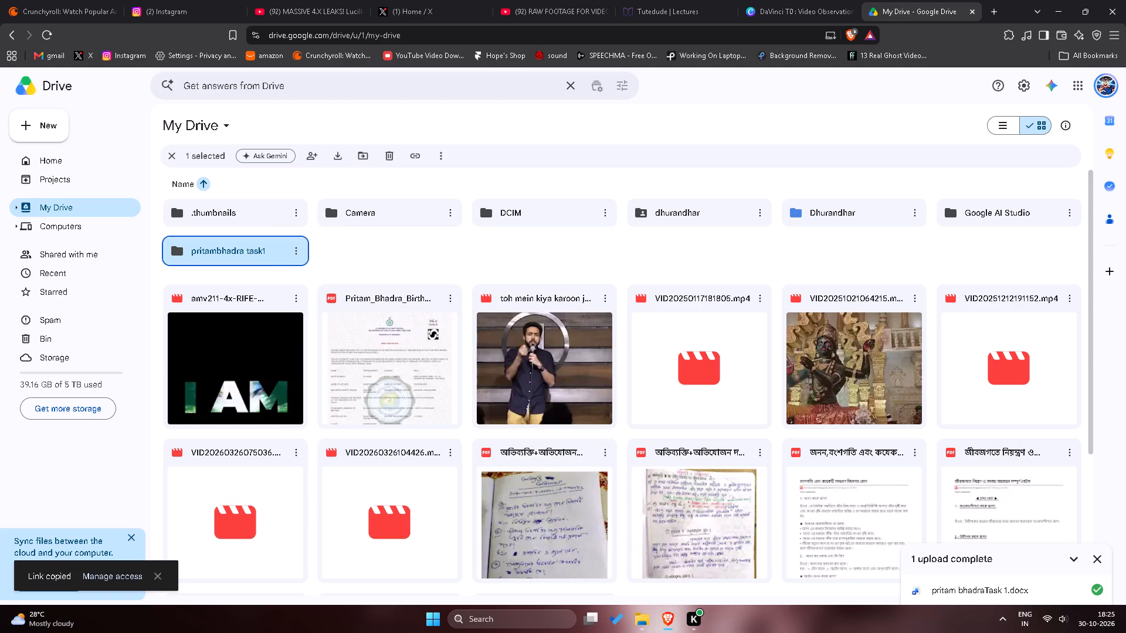
left_click(294, 251)
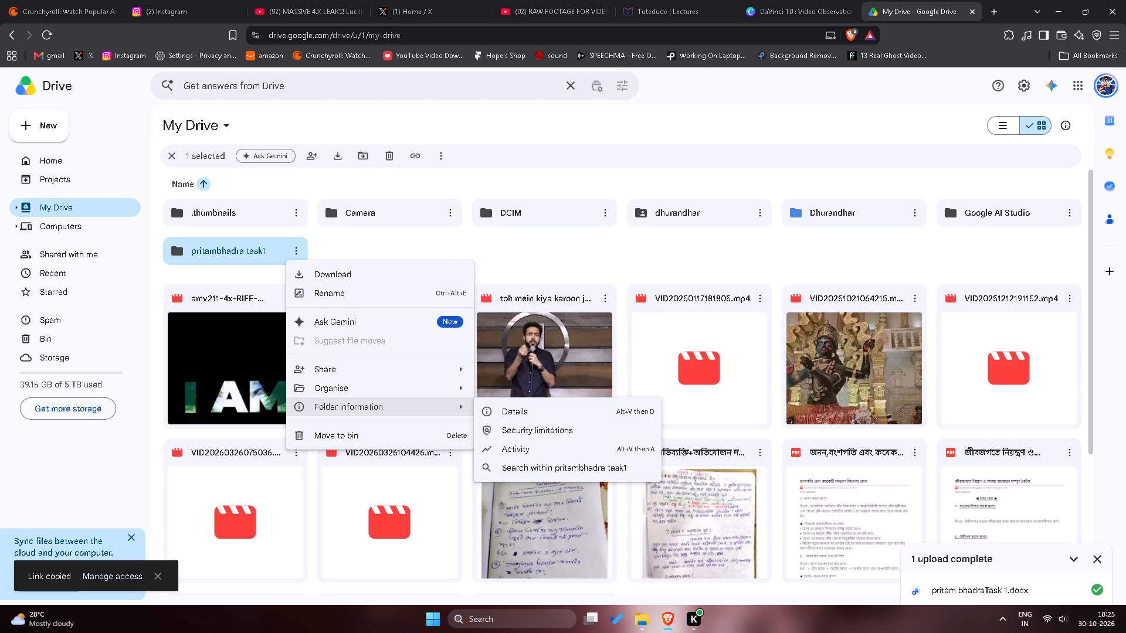
left_click(538, 426)
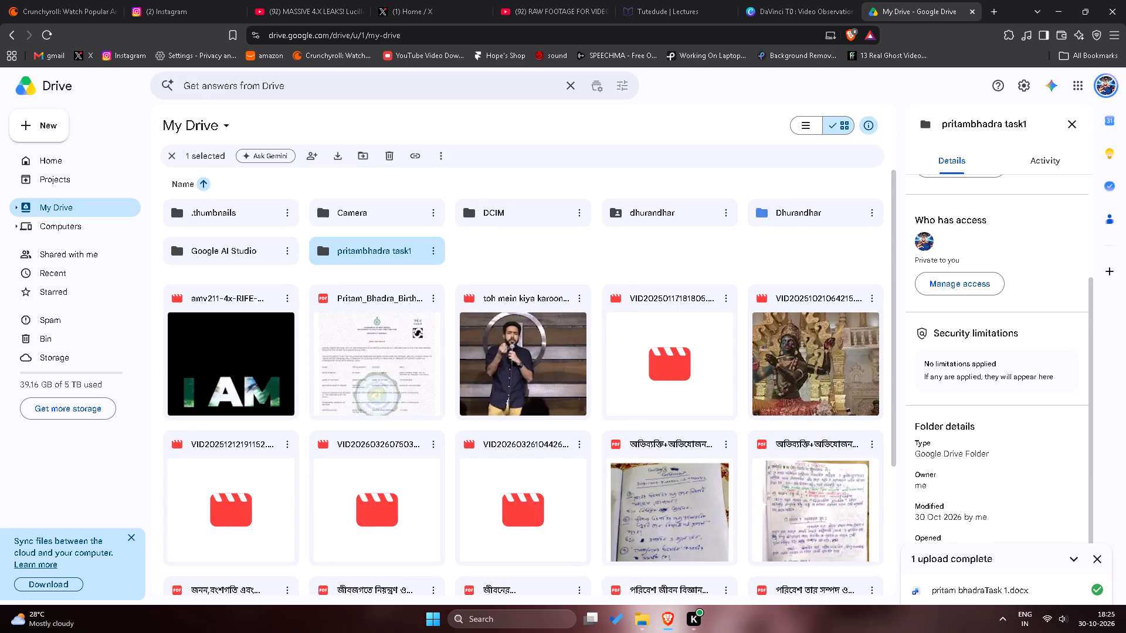
scroll(970, 369, "down", 3)
scroll(991, 355, "up", 5)
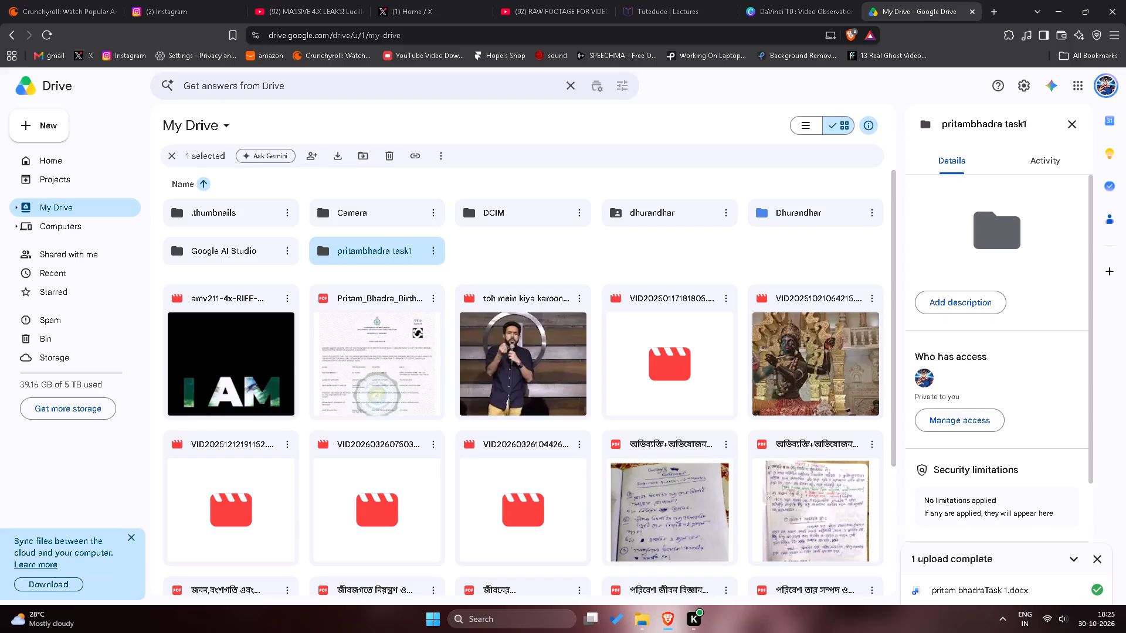
left_click(976, 427)
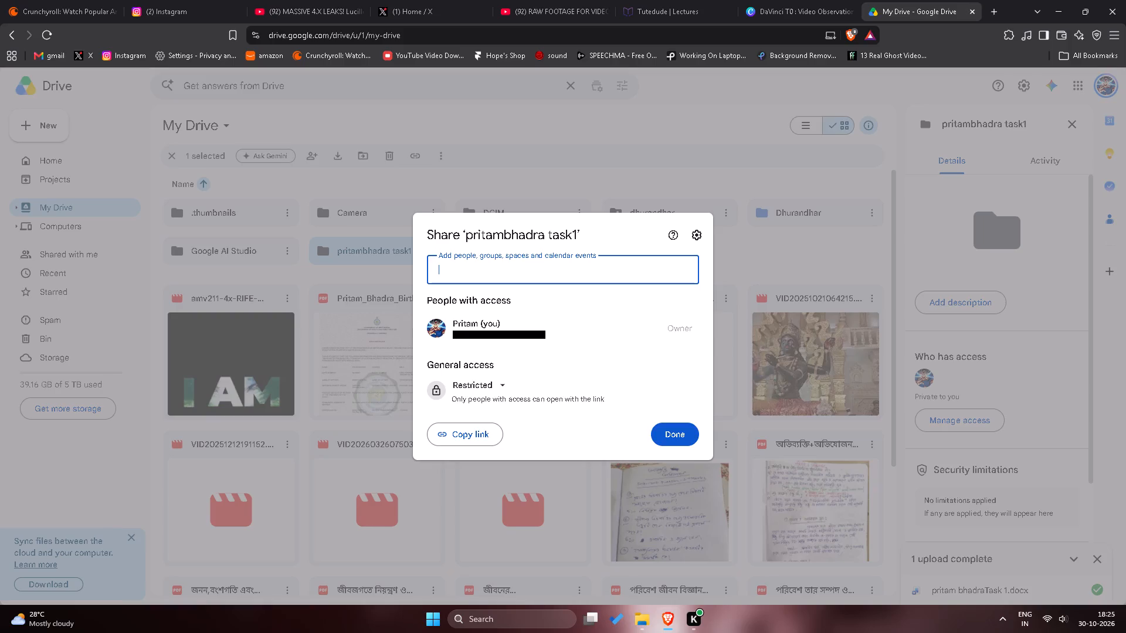
left_click(500, 388)
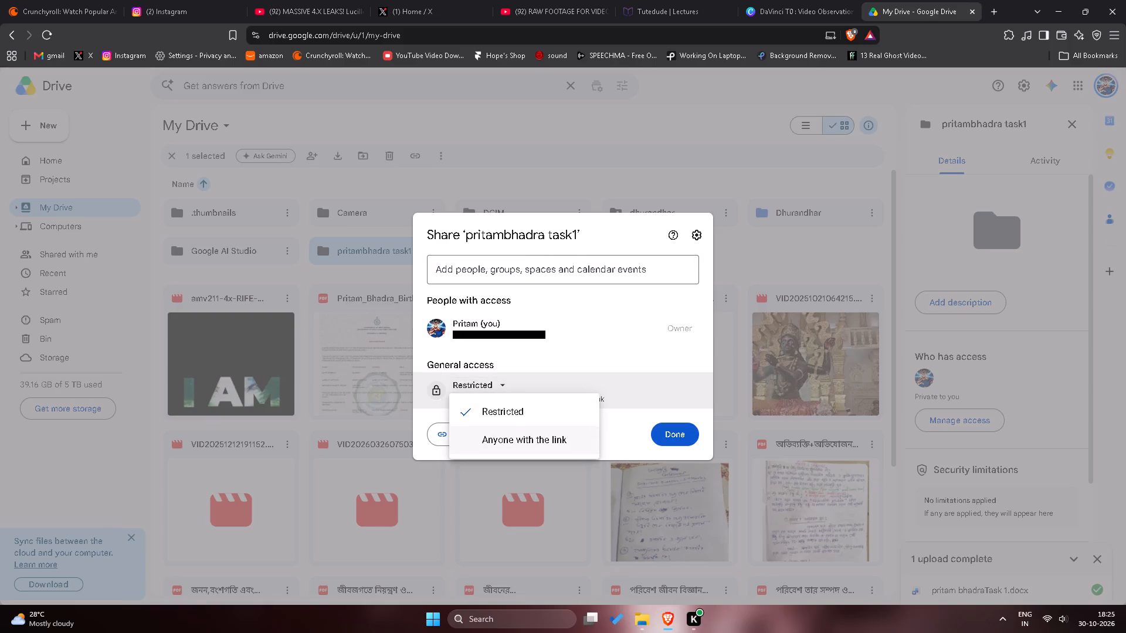
left_click(527, 448)
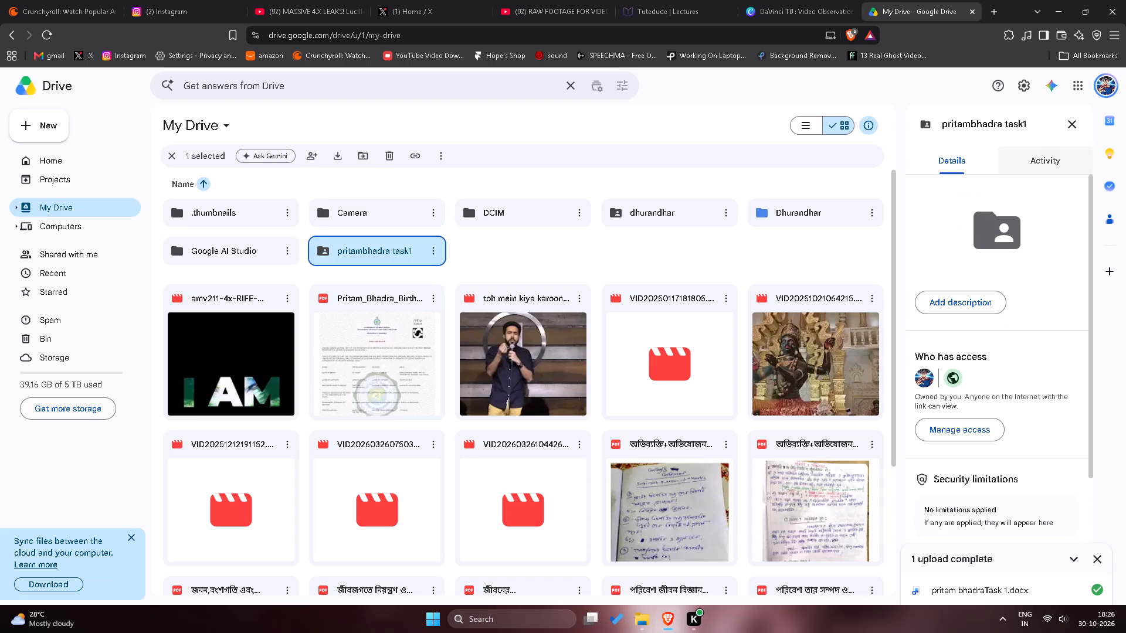
left_click(1052, 156)
left_click(959, 168)
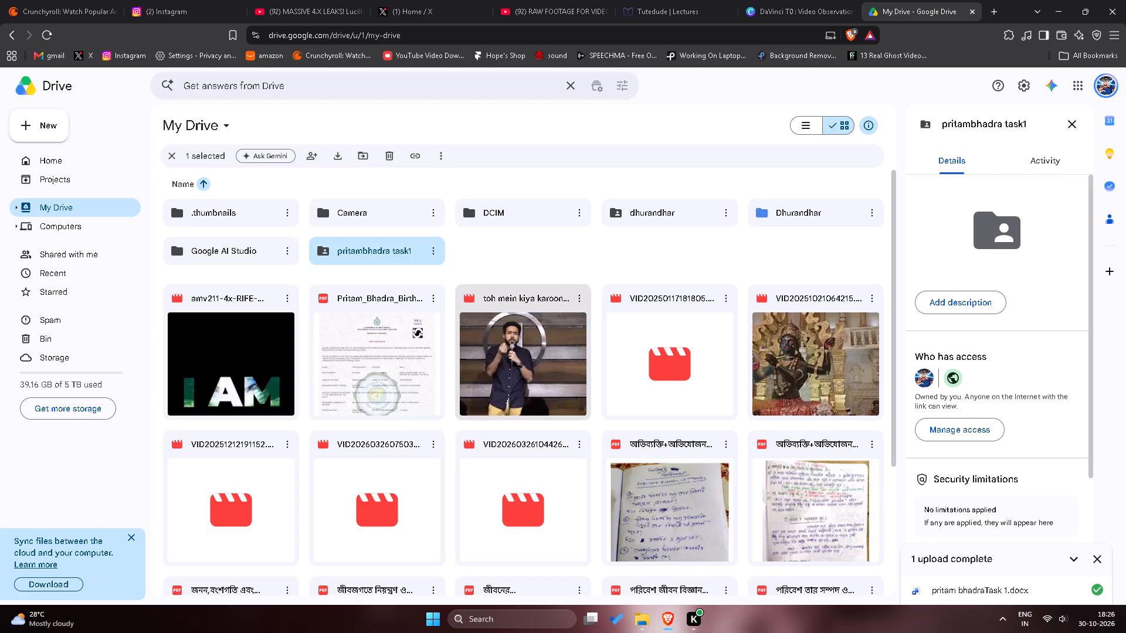
Copy the sharing link of the task1 folder in My Drive.
left_click(426, 248)
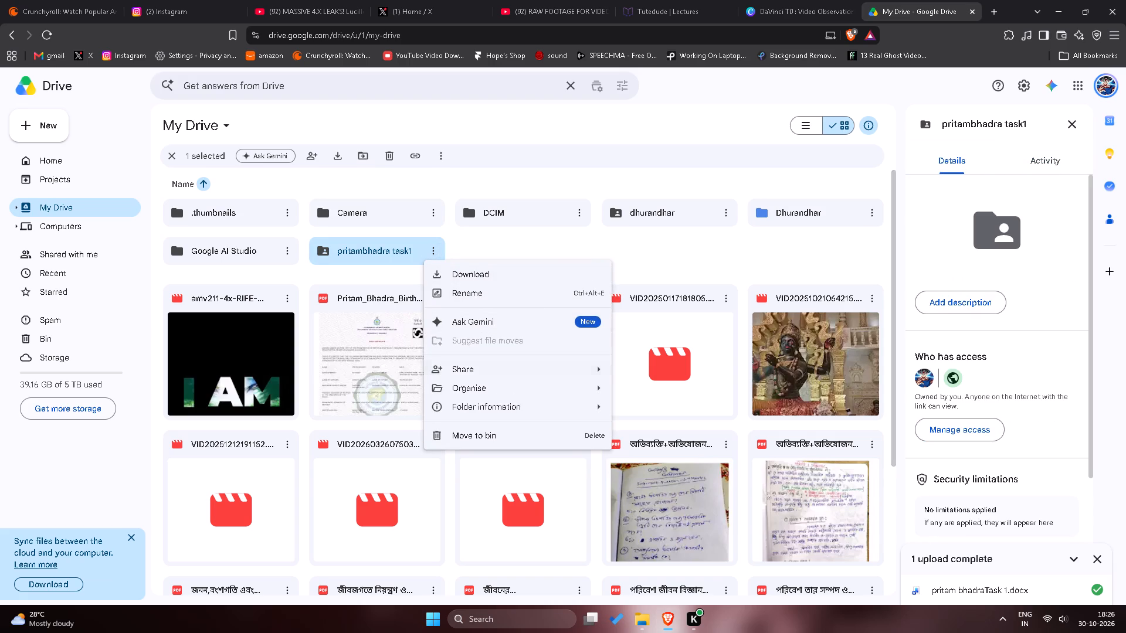
left_click(652, 385)
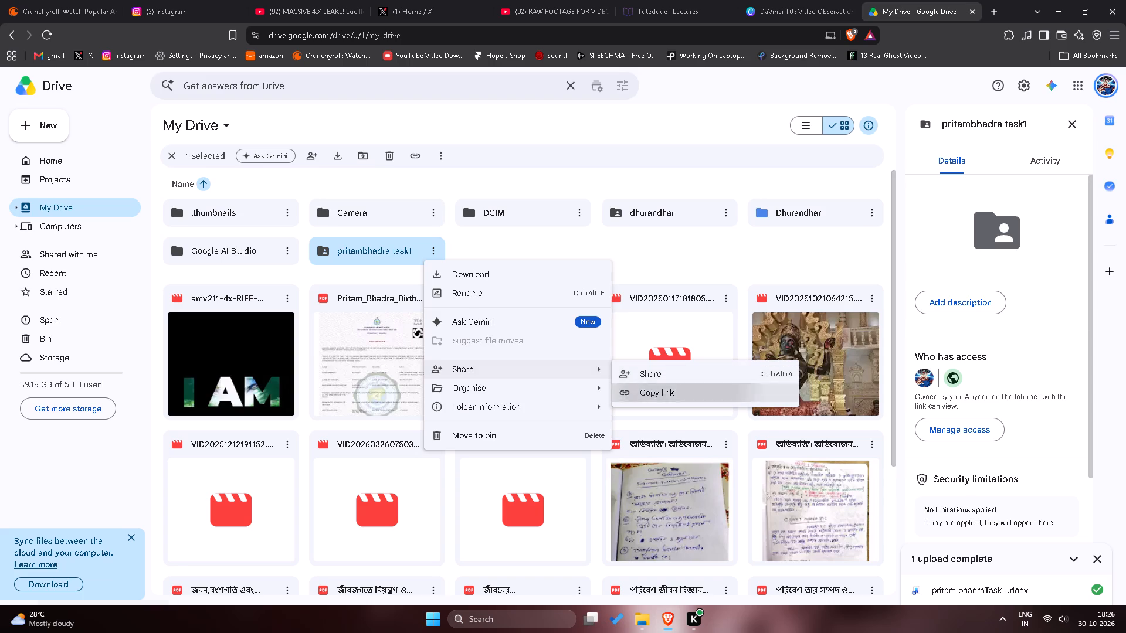
Open the Assignment 1 Video Observation & Editing Analysis submission form on Tutedude and paste the Drive folder link as the work link.
left_click(816, 0)
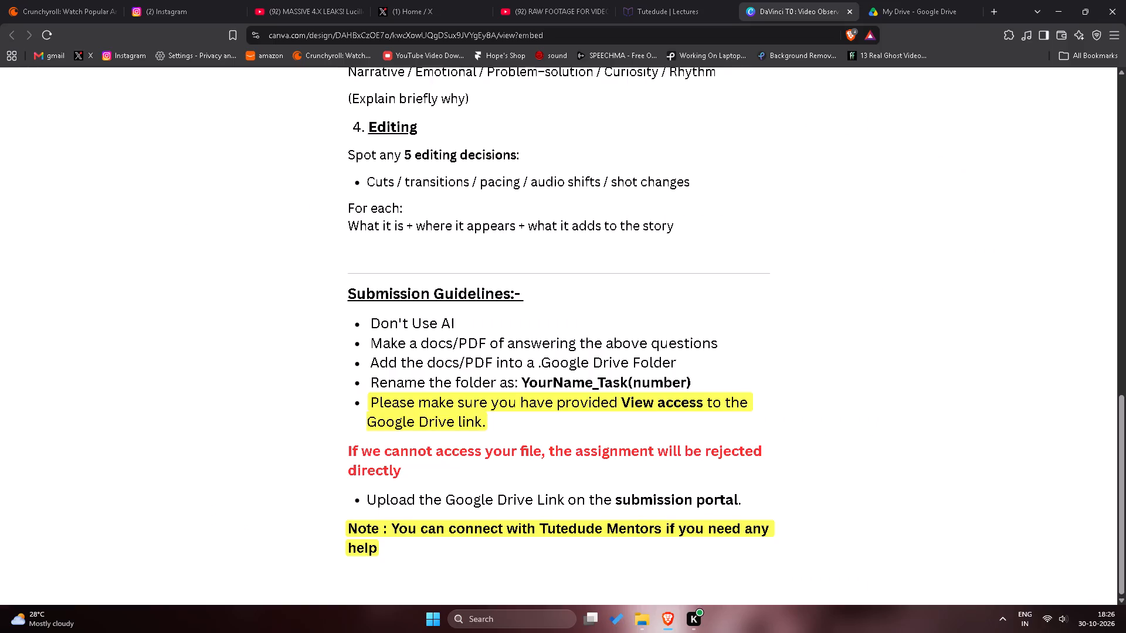
scroll(665, 268, "up", 6)
left_click(670, 0)
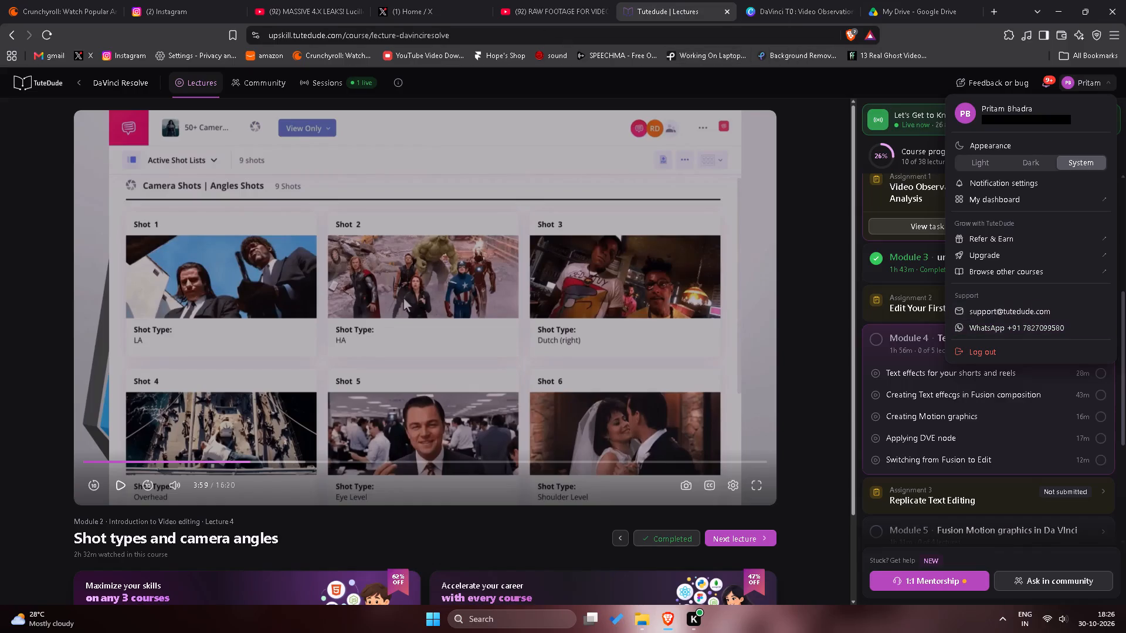
left_click(827, 86)
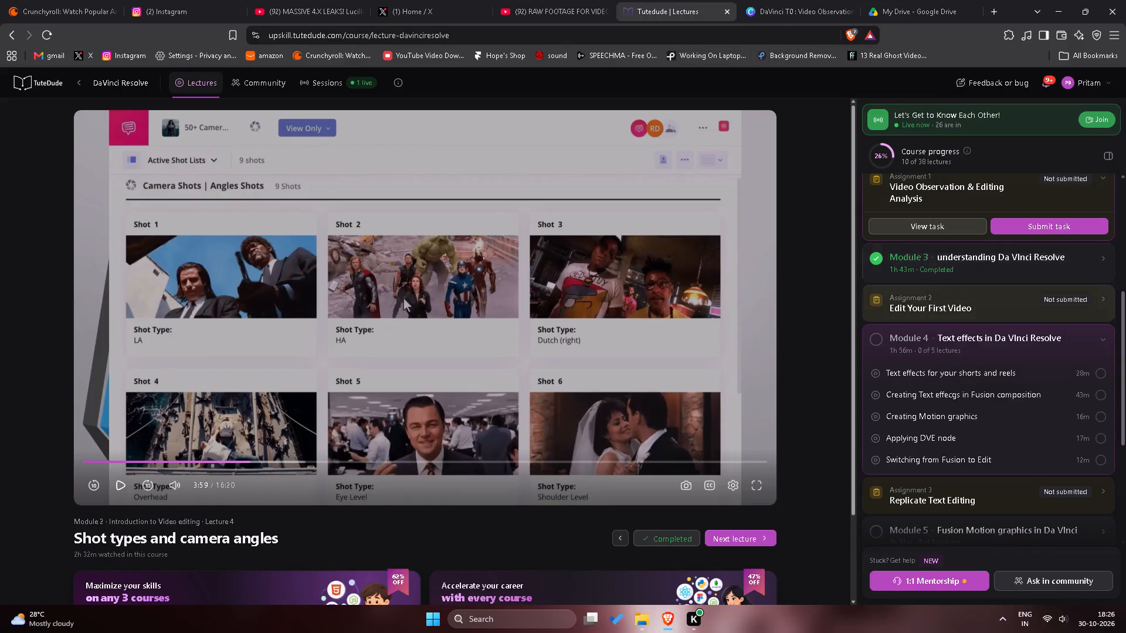
scroll(971, 295, "up", 3)
left_click(1038, 348)
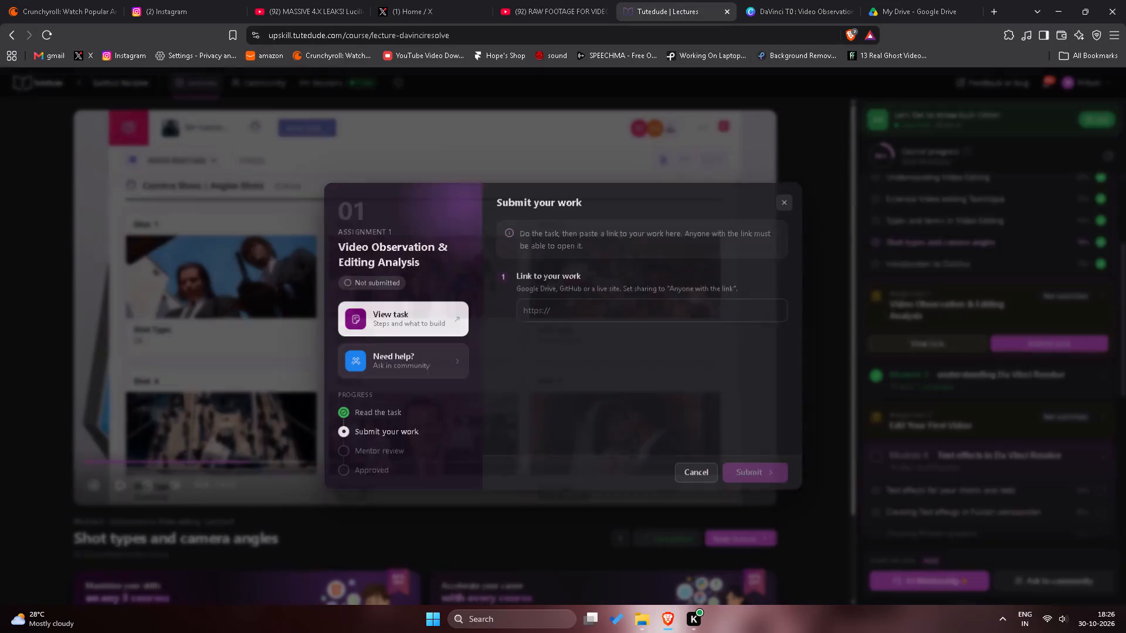
right_click(575, 307)
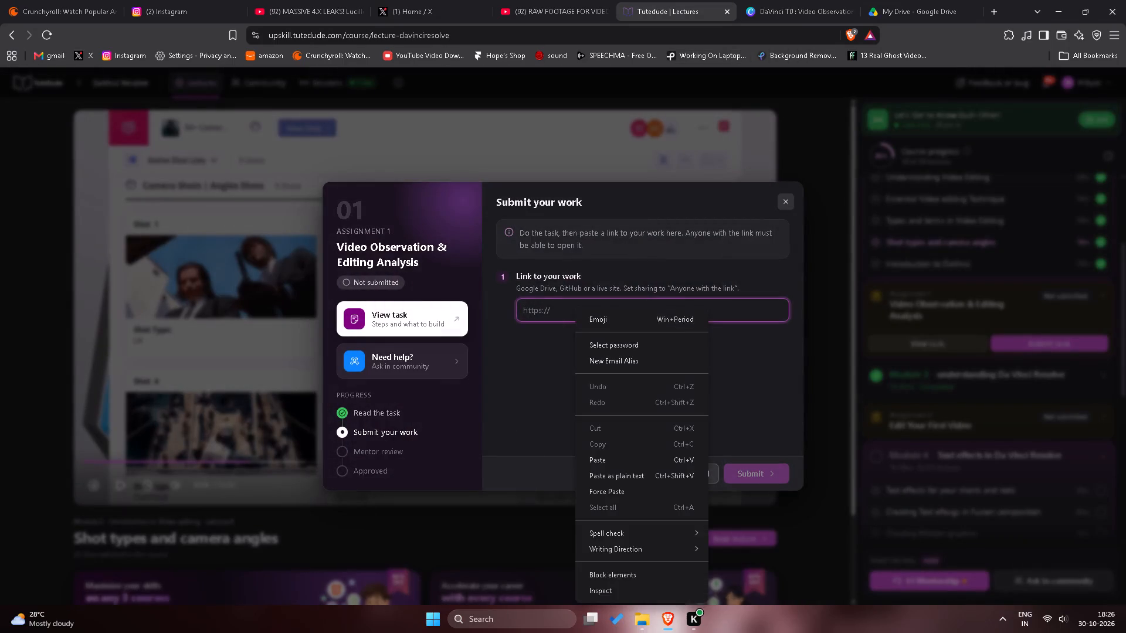
left_click(606, 458)
left_click(686, 384)
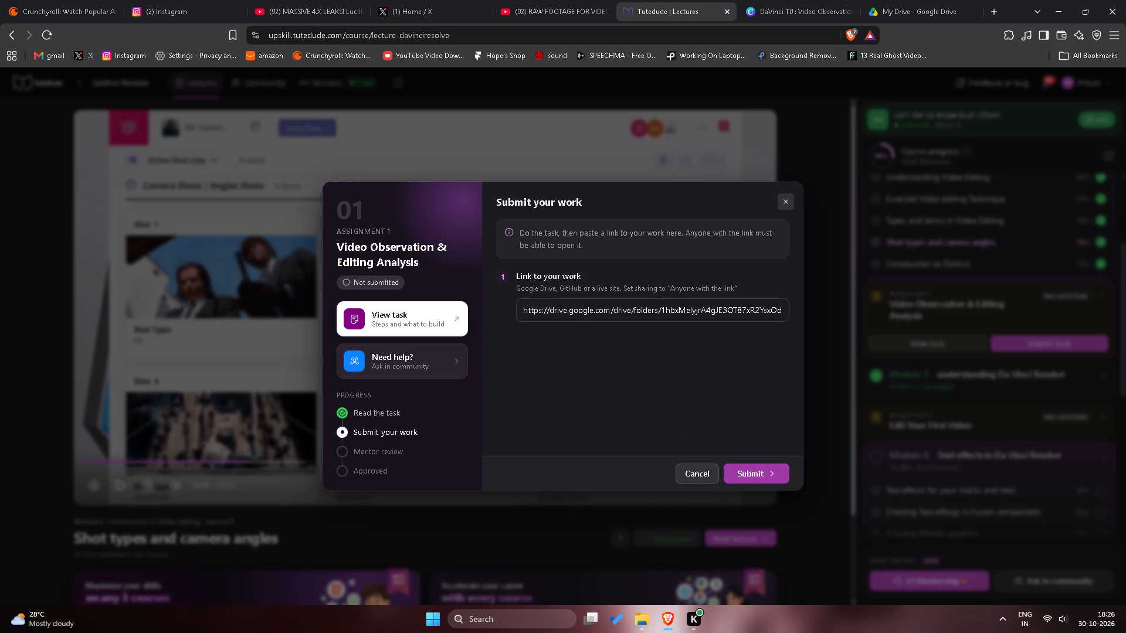
Load the copied Drive link in the assignment brief's tab to check the folder's contents and access, and close that tab.
left_click(836, 0)
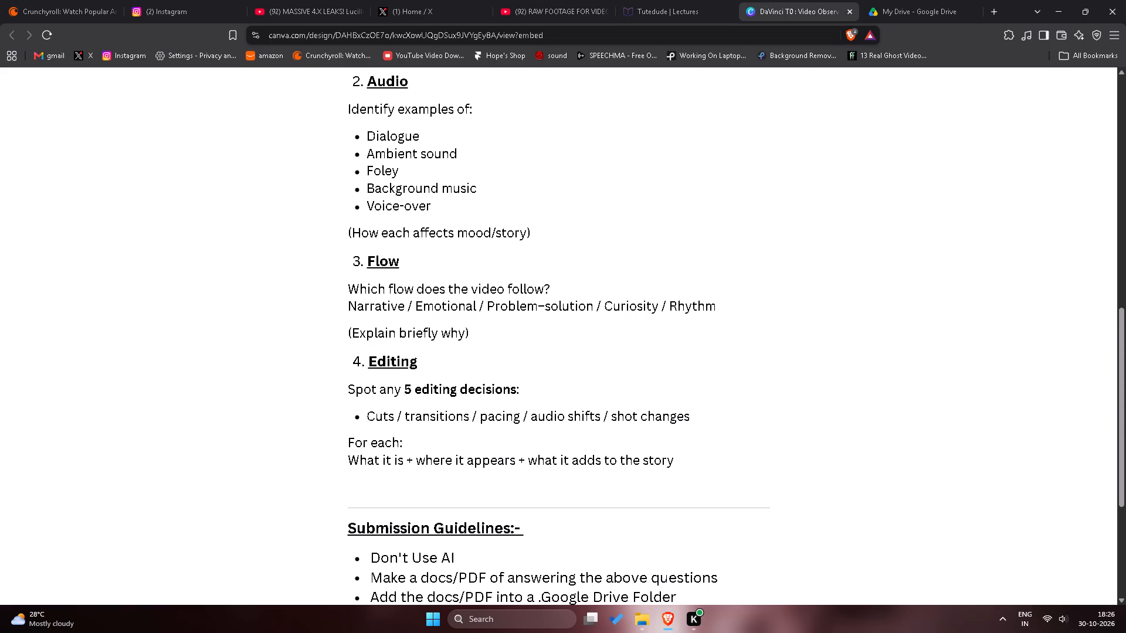
left_click(791, 40)
key("ctrl+v")
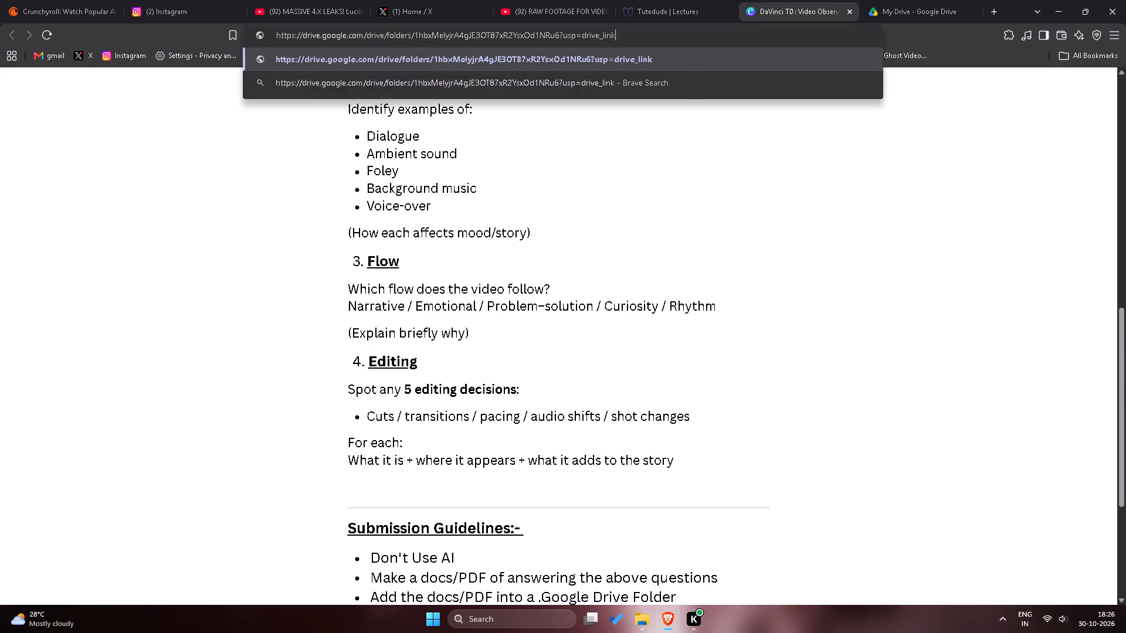
key("Return")
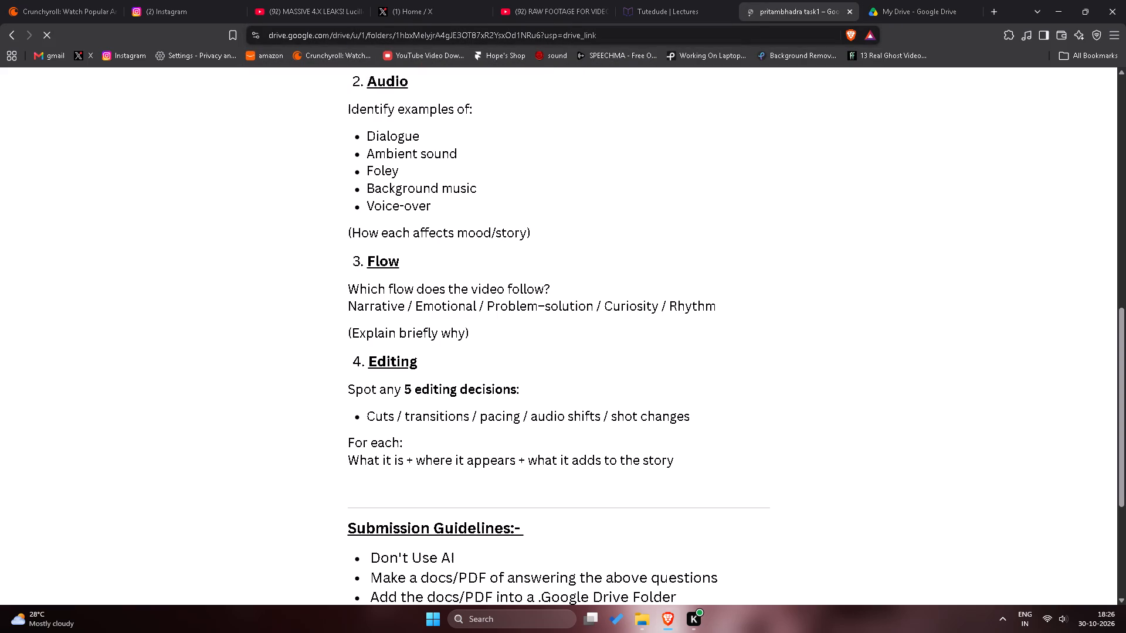
left_click(508, 381)
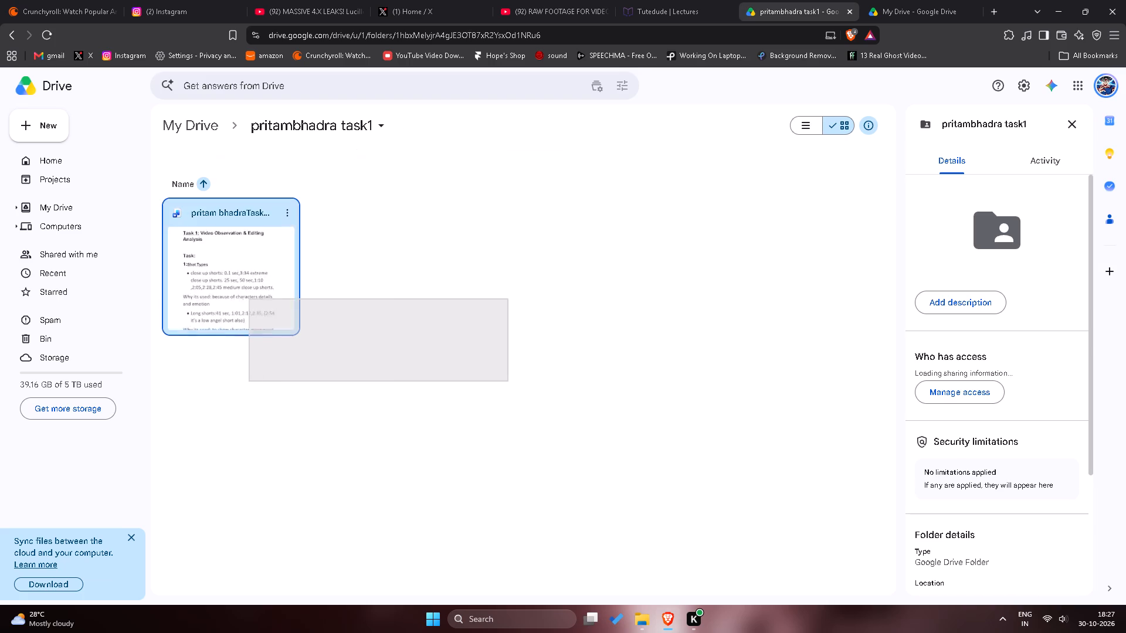
left_click(738, 258)
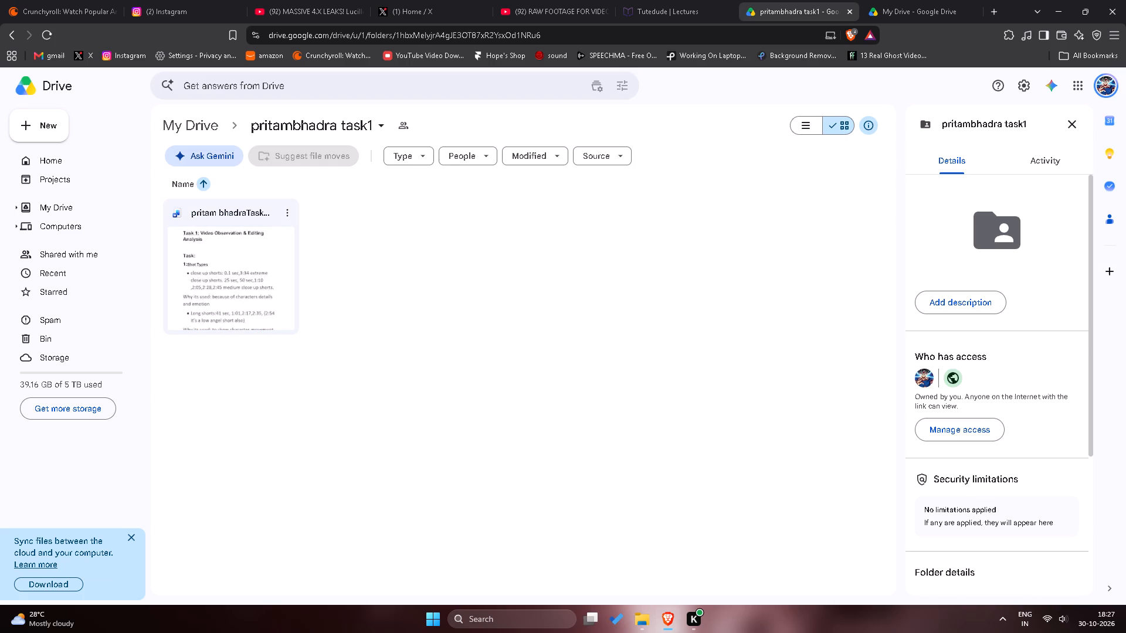
scroll(995, 374, "down", 3)
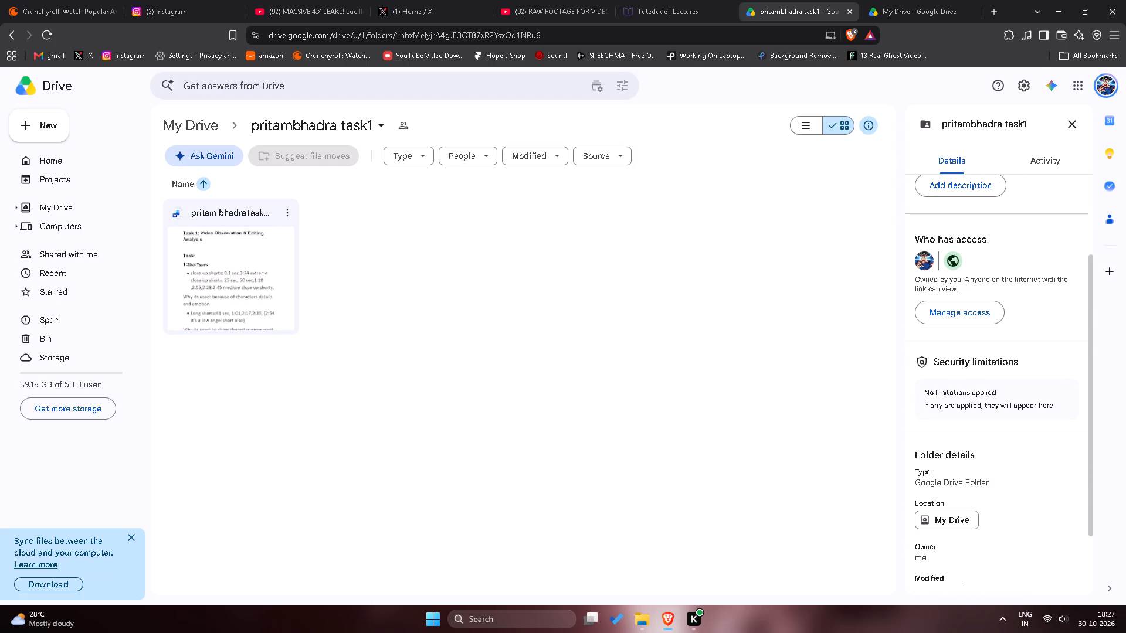
left_click(847, 11)
Submit the Assignment 1 Video Observation & Editing Analysis work on the Tutedude portal.
left_click(646, 0)
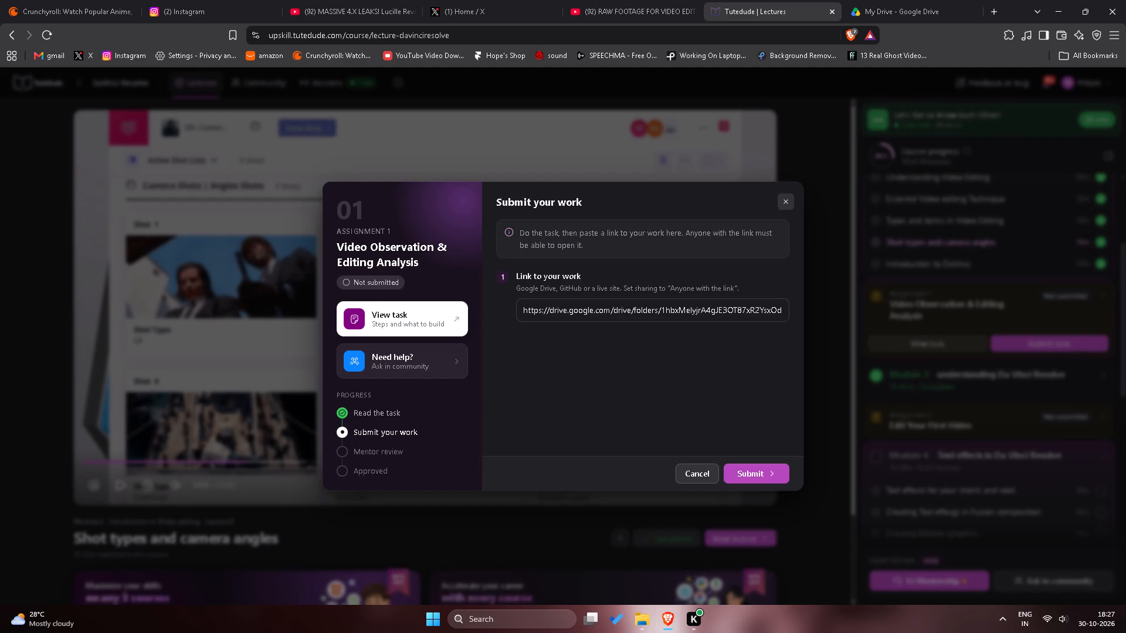
left_click(761, 473)
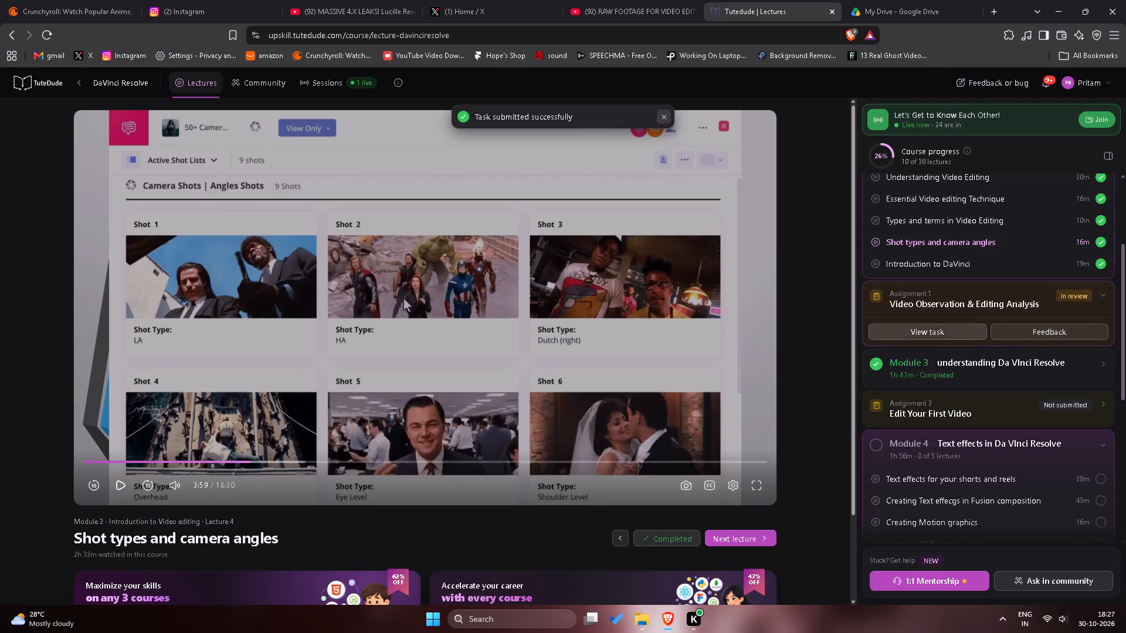
Expand Assignment 2, Edit Your First Video, in the Tutedude course outline and open its task brief.
scroll(992, 337, "down", 4)
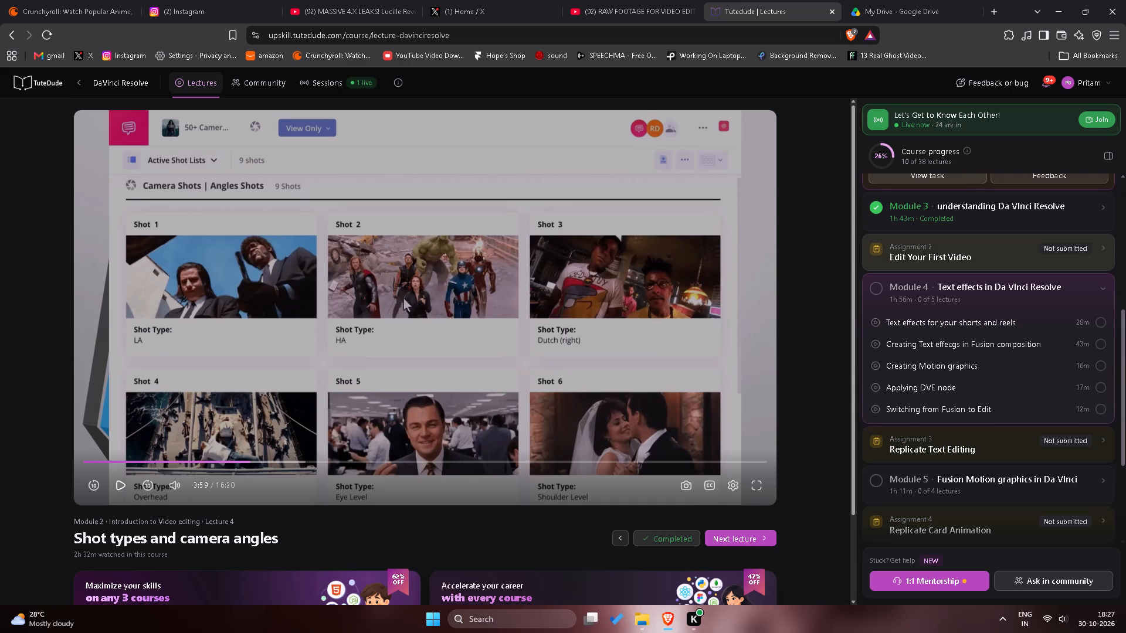
scroll(1019, 284, "up", 2)
left_click(1032, 340)
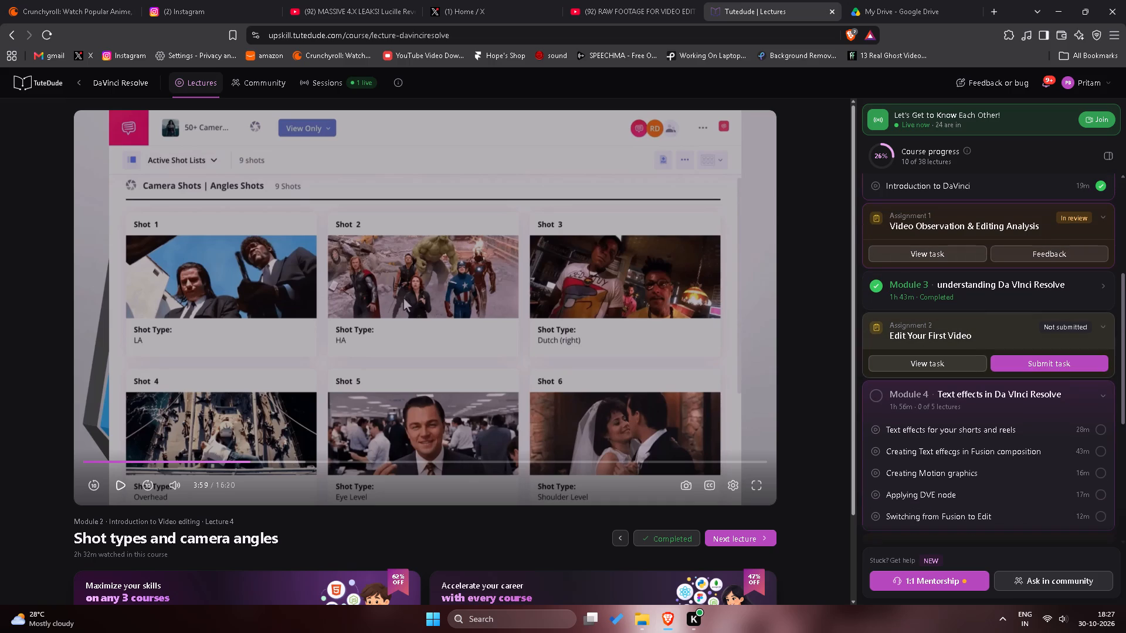
left_click(955, 366)
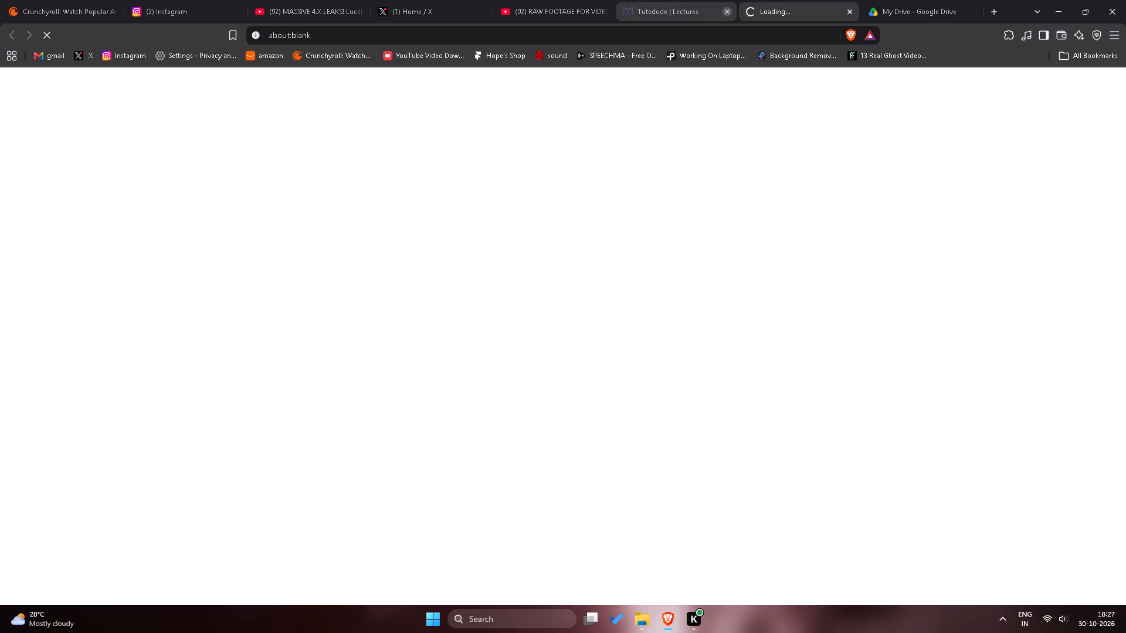